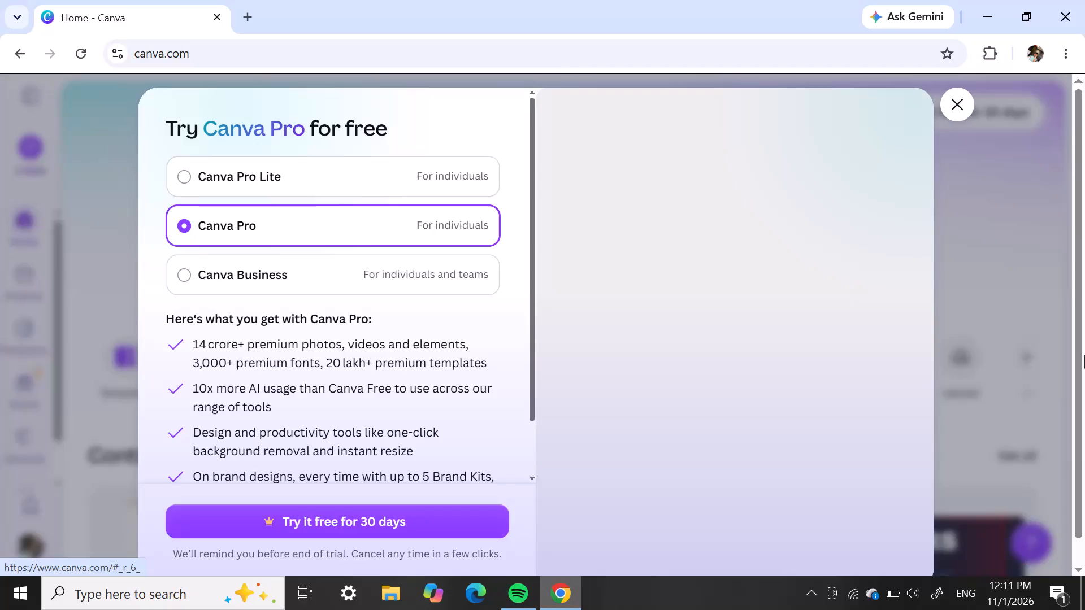
Dismiss the Canva Pro trial offer and search for "home opening ceremony invitation" designs.
{"action": "left_click", "coordinate": [955, 100]}
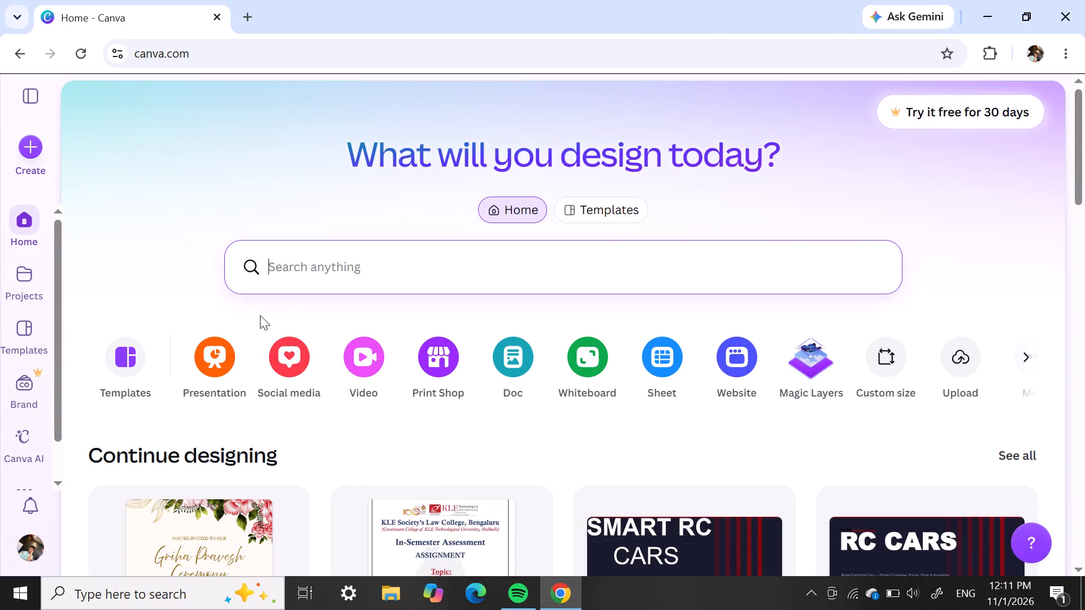
{"action": "scroll", "coordinate": [260, 314], "scroll_direction": "down", "scroll_amount": 1}
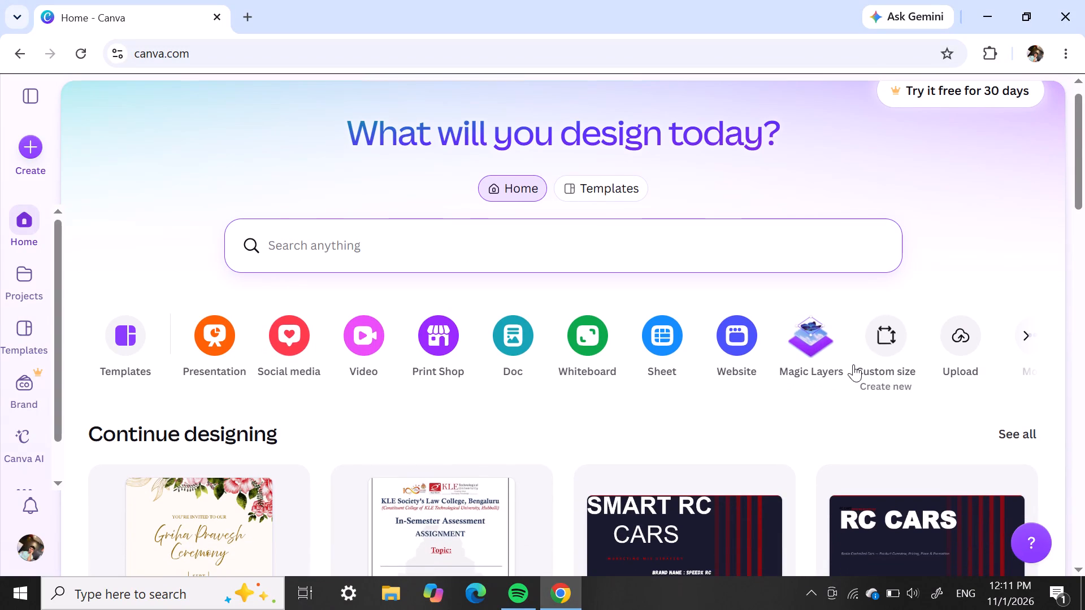
{"action": "left_click", "coordinate": [1017, 347]}
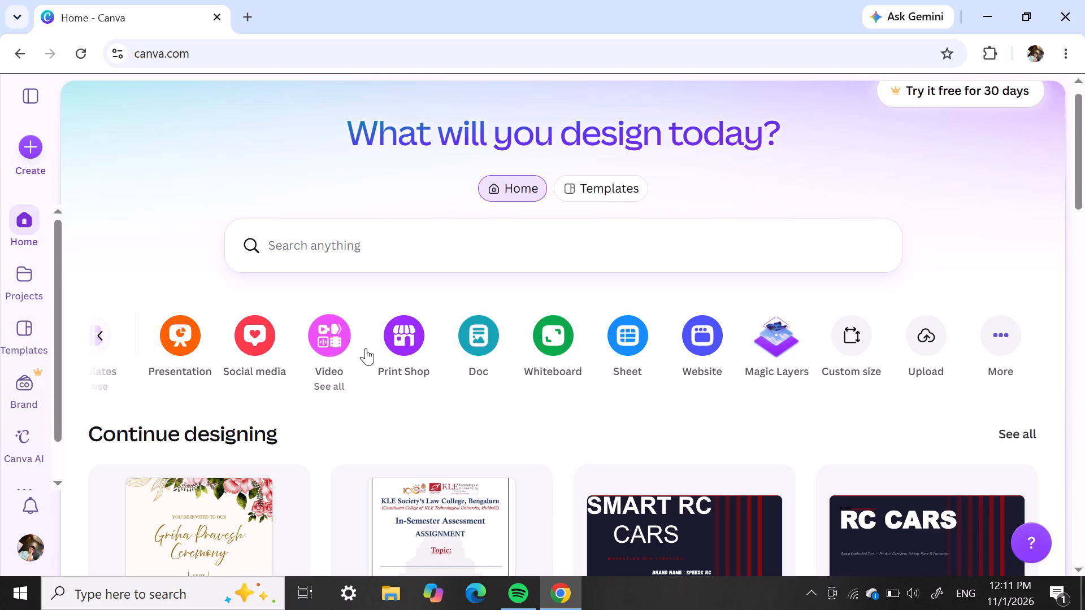
{"action": "left_click", "coordinate": [428, 251]}
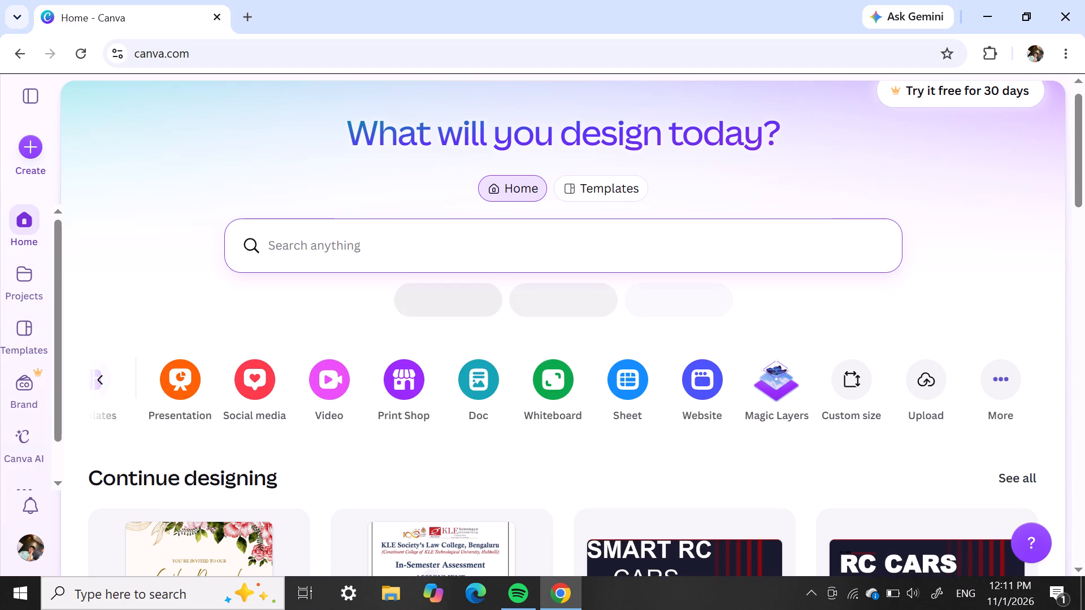
{"action": "type", "text": "home"}
{"action": "key", "text": "space"}
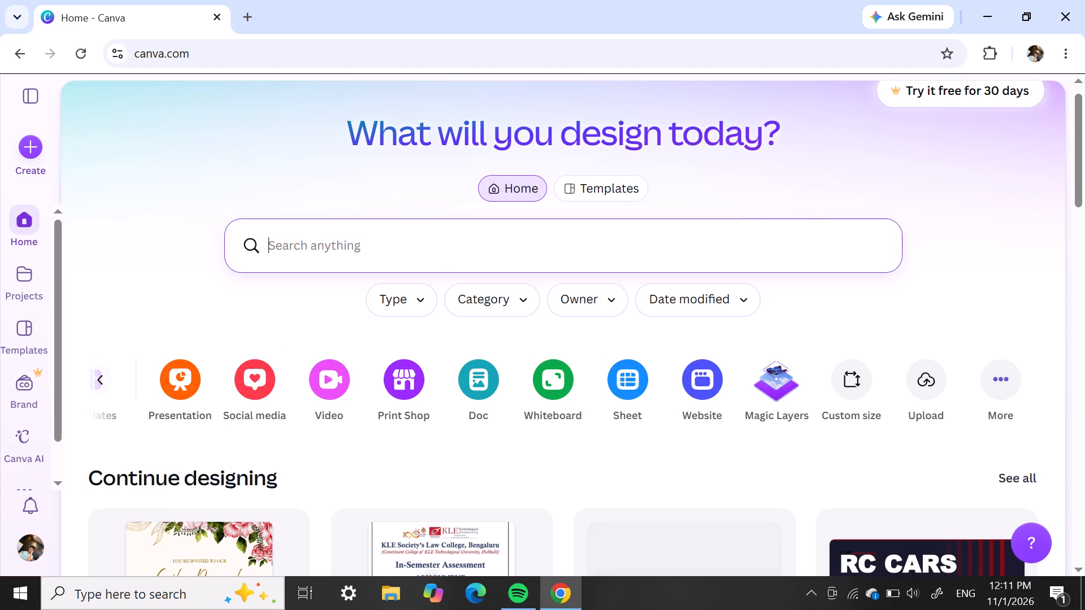
{"action": "type", "text": "cerem"}
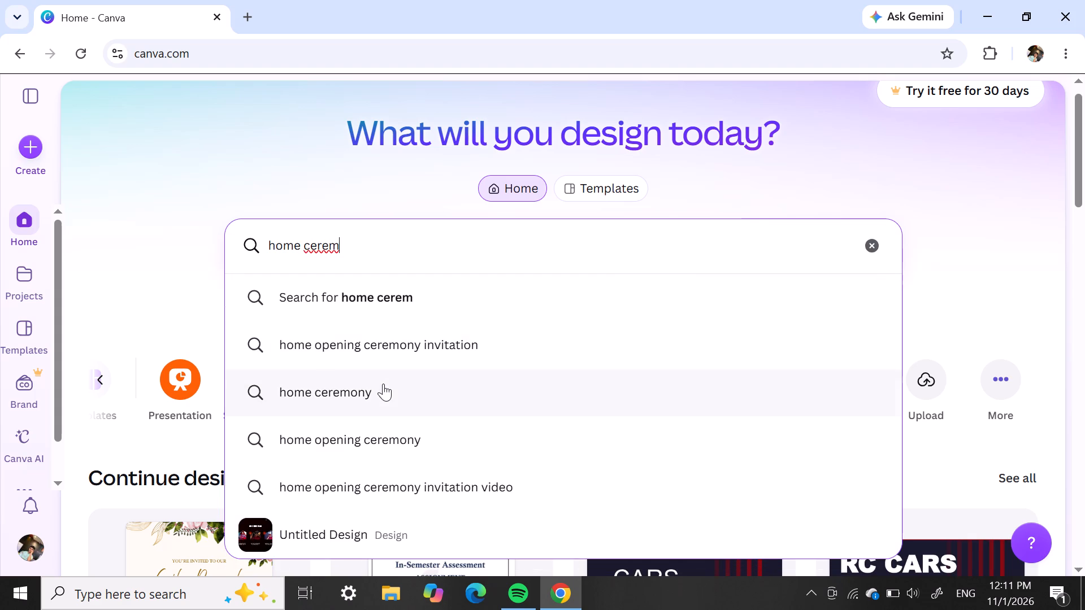
{"action": "left_click", "coordinate": [407, 334]}
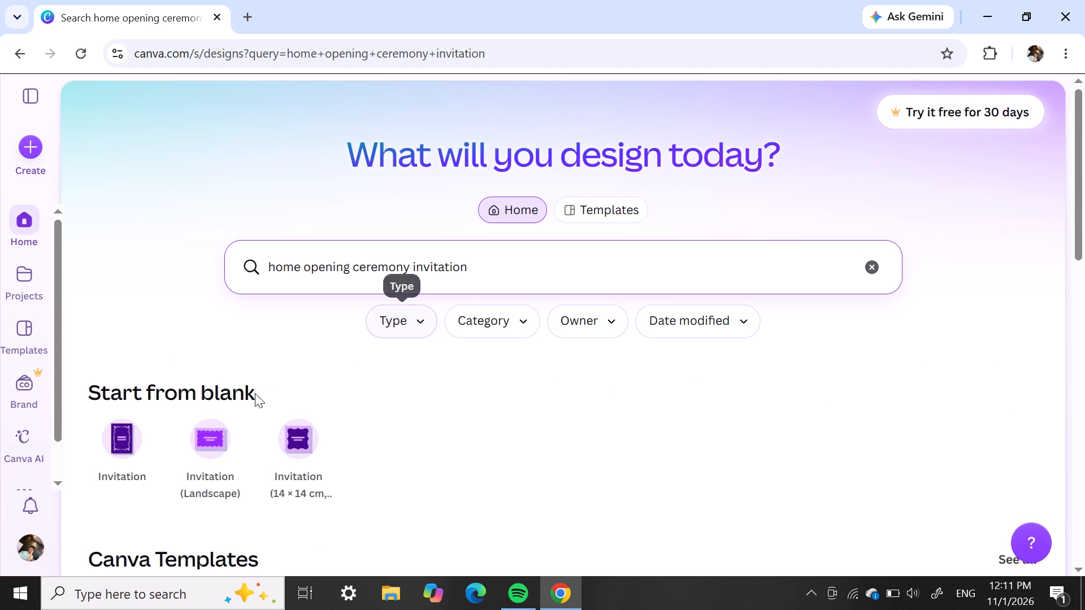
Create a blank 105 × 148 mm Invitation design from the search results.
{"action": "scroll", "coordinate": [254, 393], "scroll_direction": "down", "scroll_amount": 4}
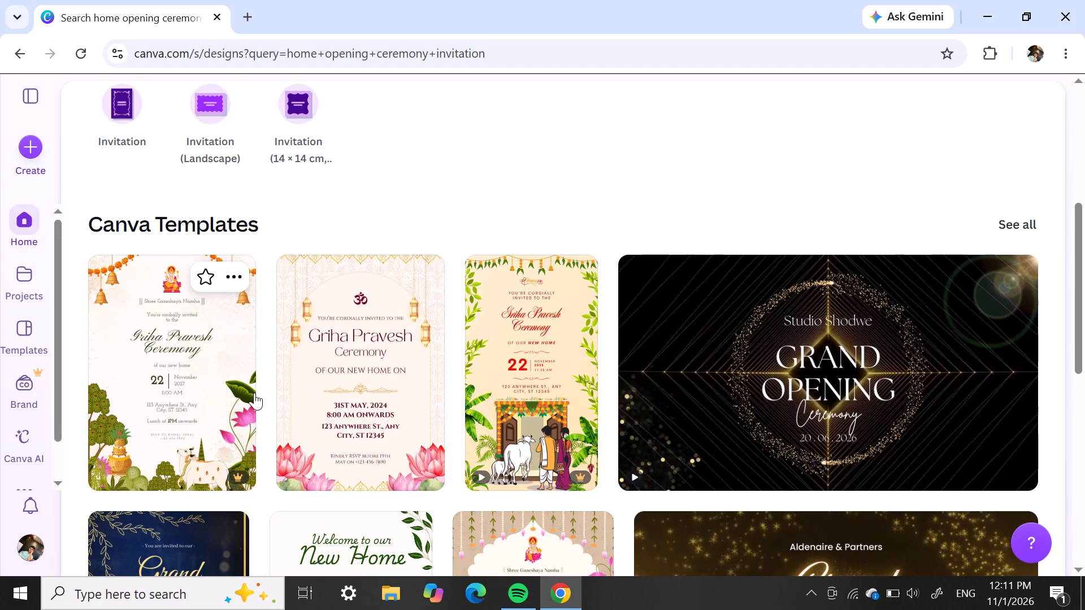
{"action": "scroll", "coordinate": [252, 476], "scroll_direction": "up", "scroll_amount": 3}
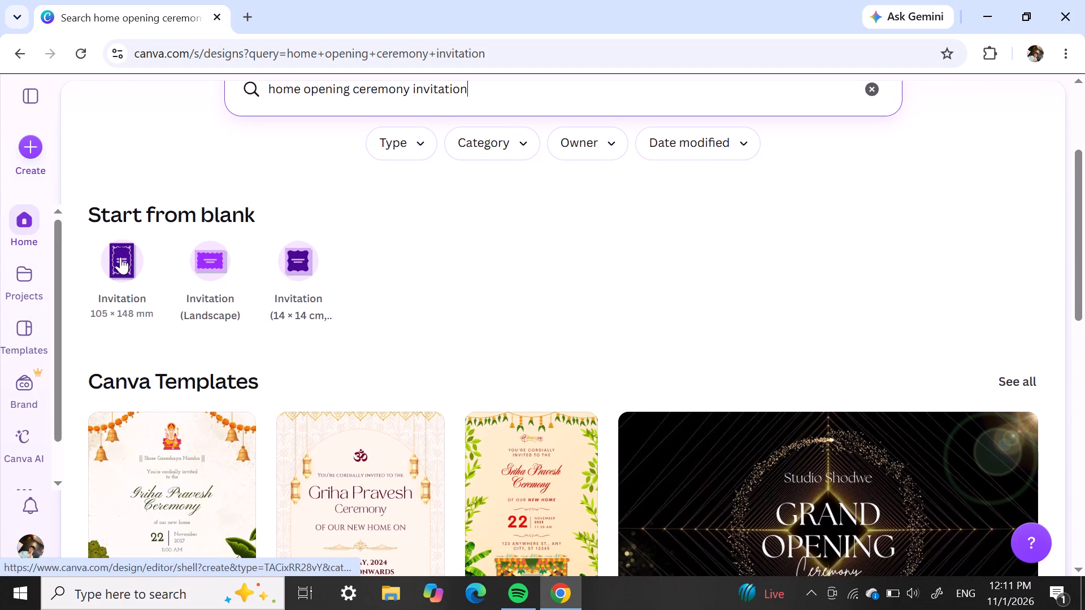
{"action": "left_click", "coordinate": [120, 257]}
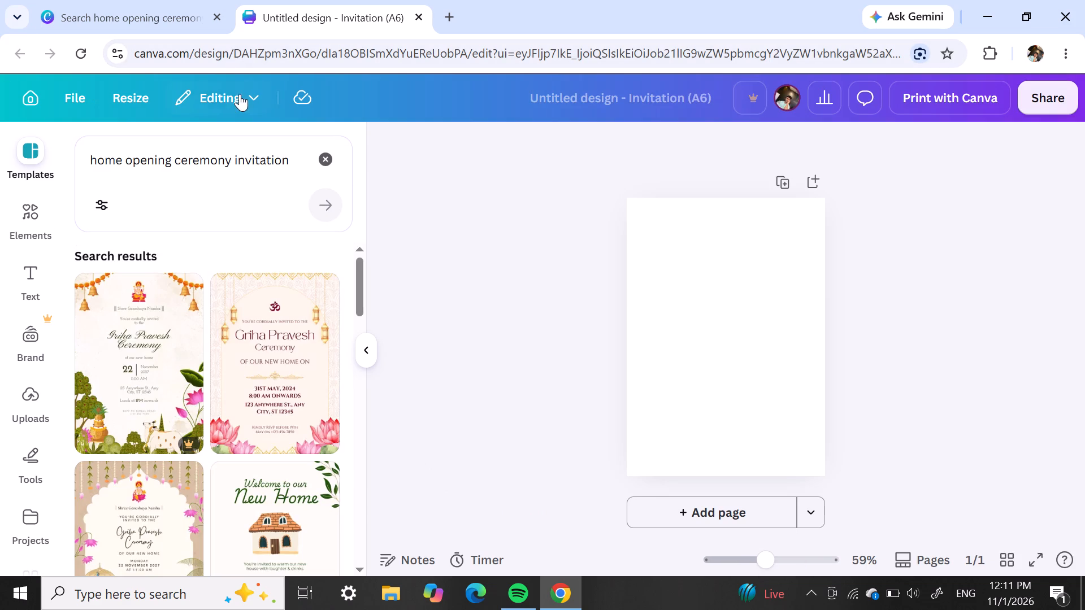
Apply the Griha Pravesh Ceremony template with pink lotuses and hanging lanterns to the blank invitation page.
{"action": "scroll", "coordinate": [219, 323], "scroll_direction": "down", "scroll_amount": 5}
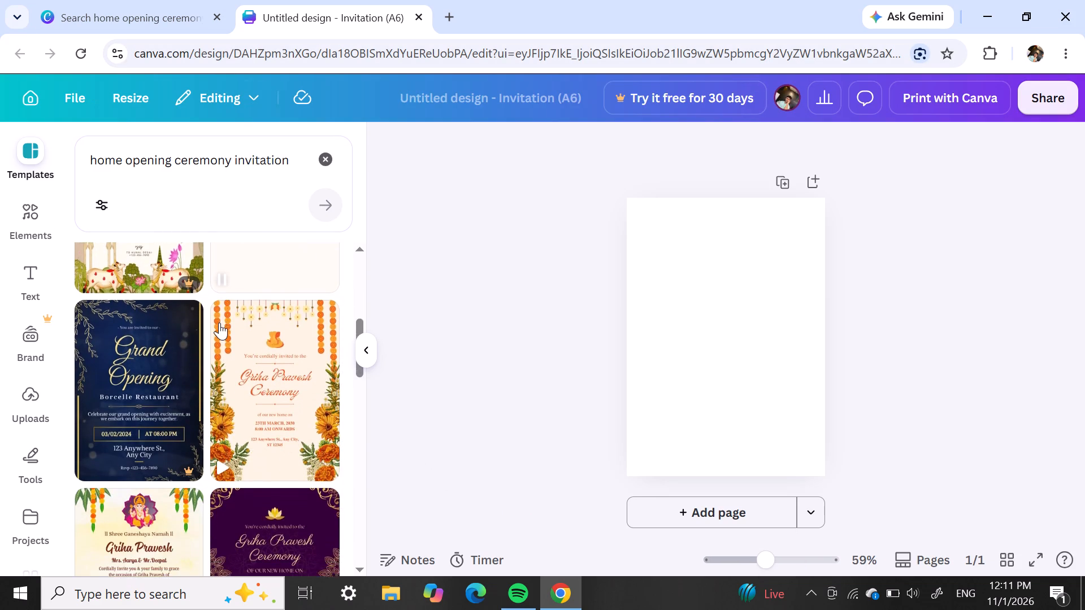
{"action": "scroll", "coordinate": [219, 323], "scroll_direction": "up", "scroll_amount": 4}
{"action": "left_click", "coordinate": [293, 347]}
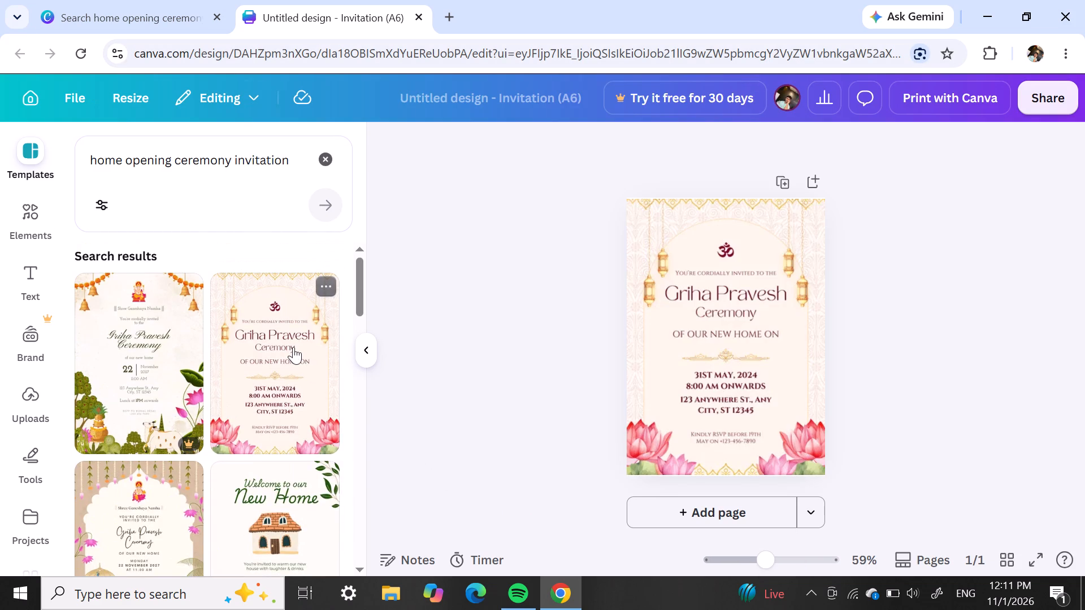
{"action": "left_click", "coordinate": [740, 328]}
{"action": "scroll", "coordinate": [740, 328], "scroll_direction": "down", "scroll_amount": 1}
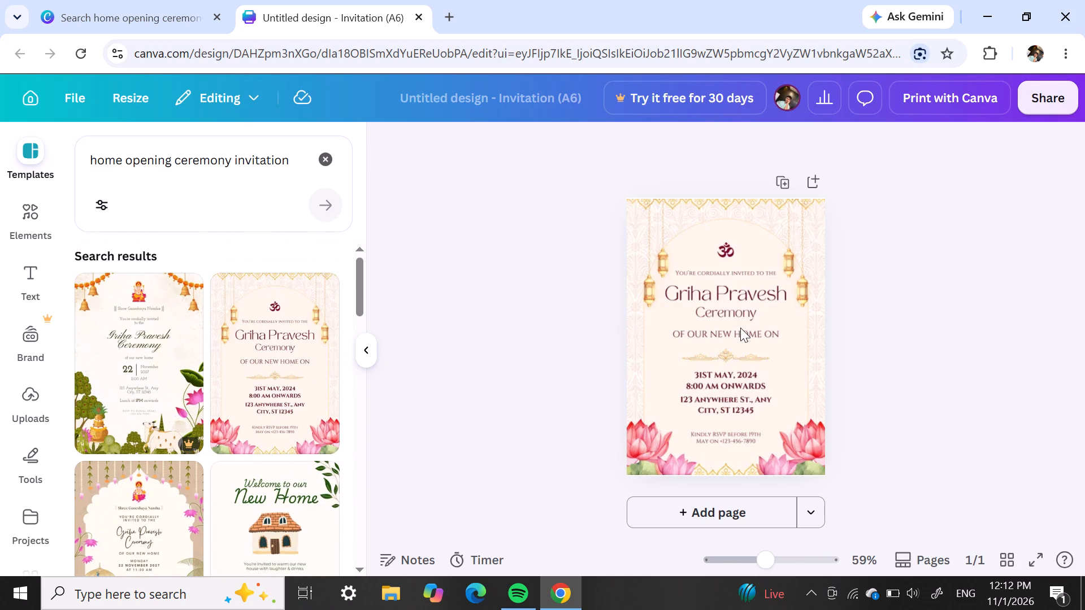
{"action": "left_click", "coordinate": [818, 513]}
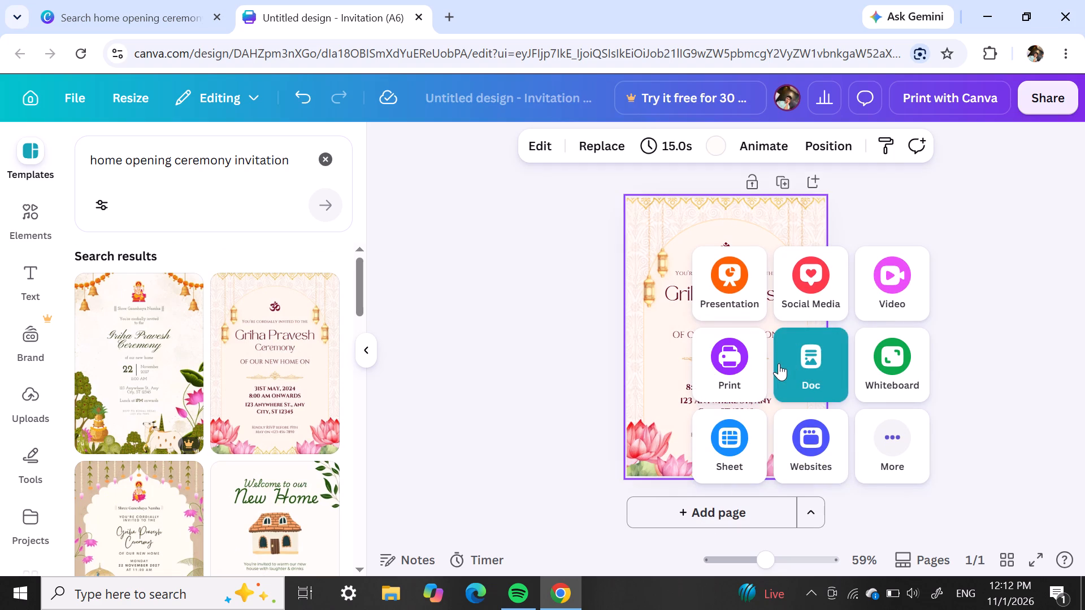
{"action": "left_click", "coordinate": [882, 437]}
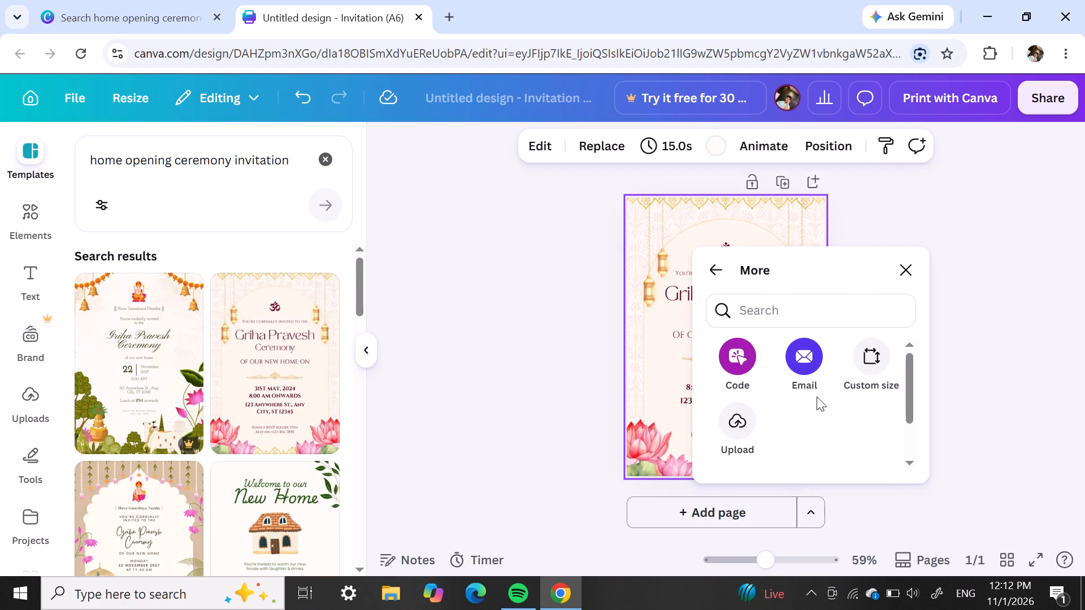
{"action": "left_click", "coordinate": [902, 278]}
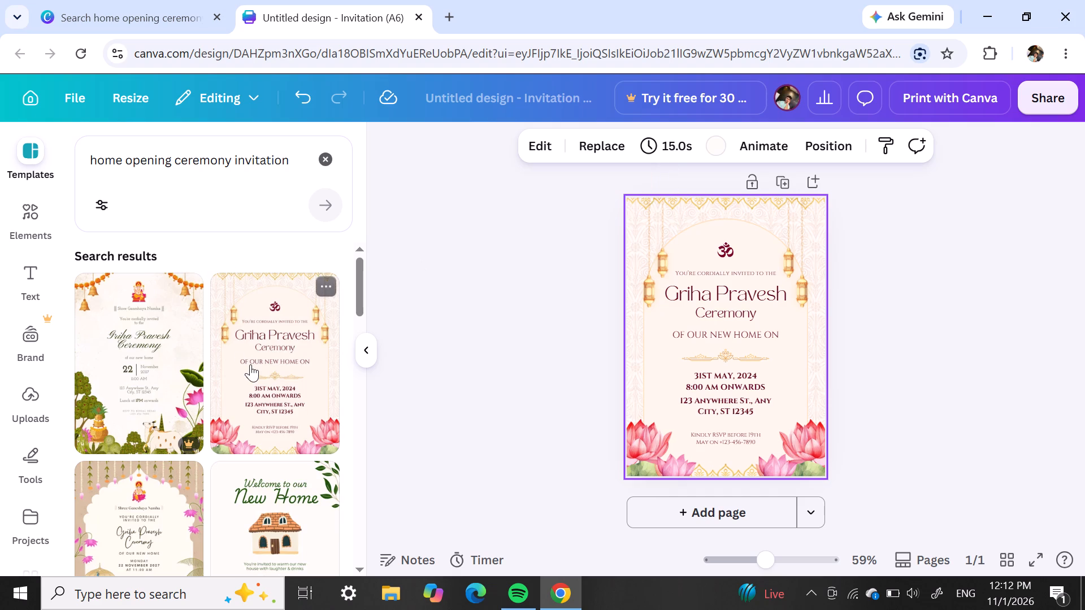
Search the editor's templates for "home opening ceremony invitation 2 pages" and browse the matching invitation designs.
{"action": "scroll", "coordinate": [250, 364], "scroll_direction": "down", "scroll_amount": 5}
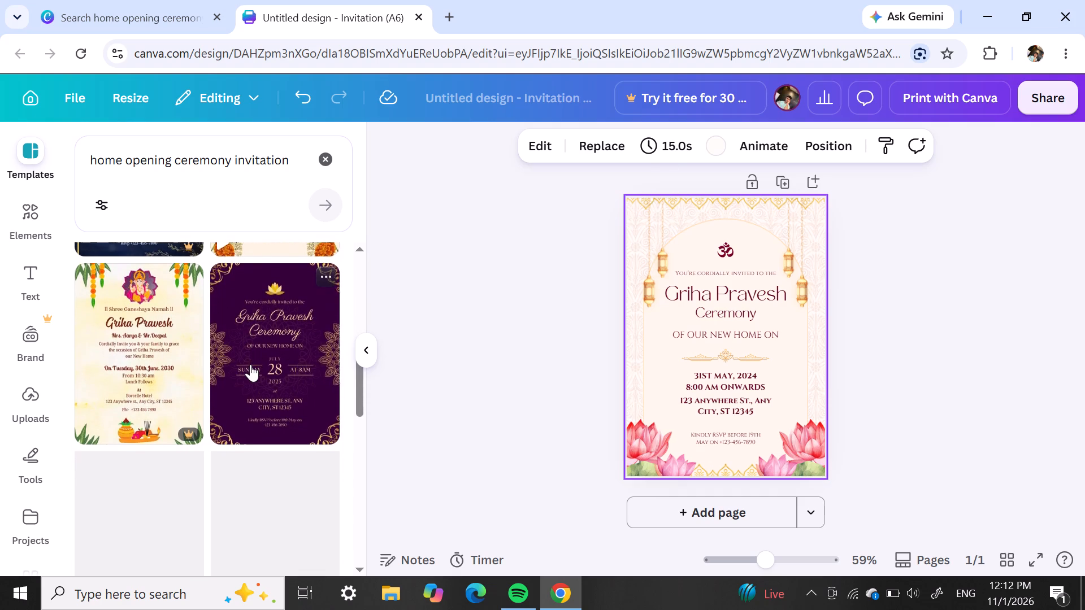
{"action": "scroll", "coordinate": [250, 364], "scroll_direction": "down", "scroll_amount": 3}
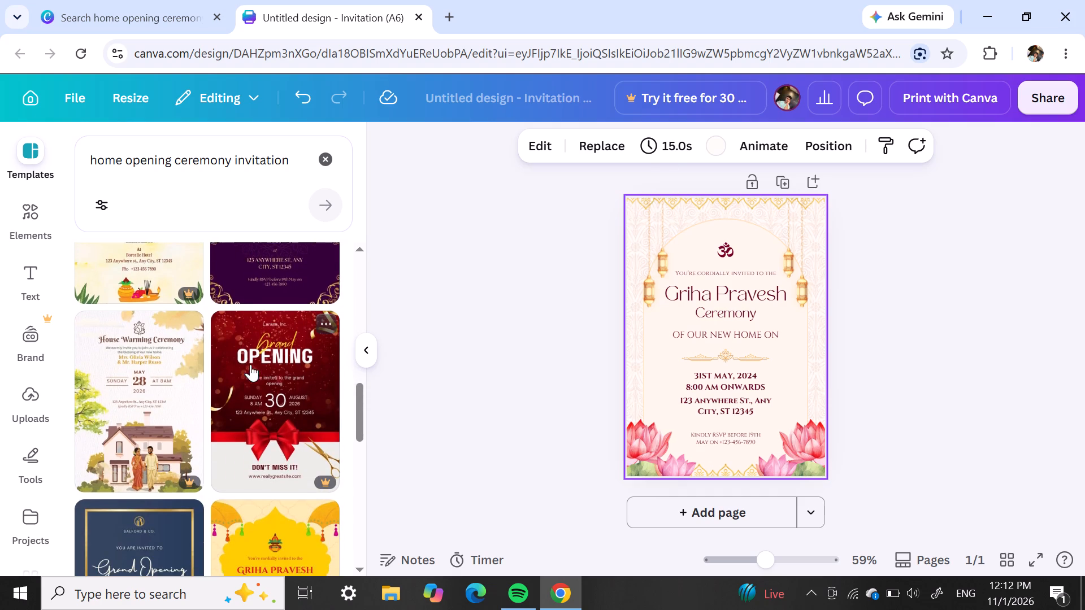
{"action": "left_click", "coordinate": [289, 163]}
{"action": "key", "text": "space"}
{"action": "type", "text": "2 pages"}
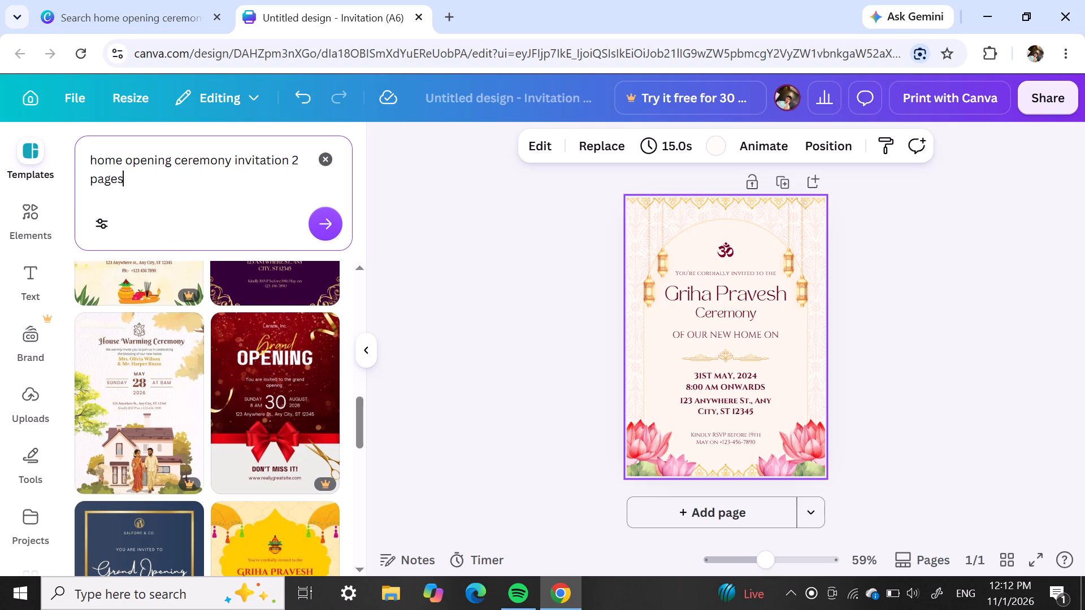
{"action": "left_click", "coordinate": [310, 238]}
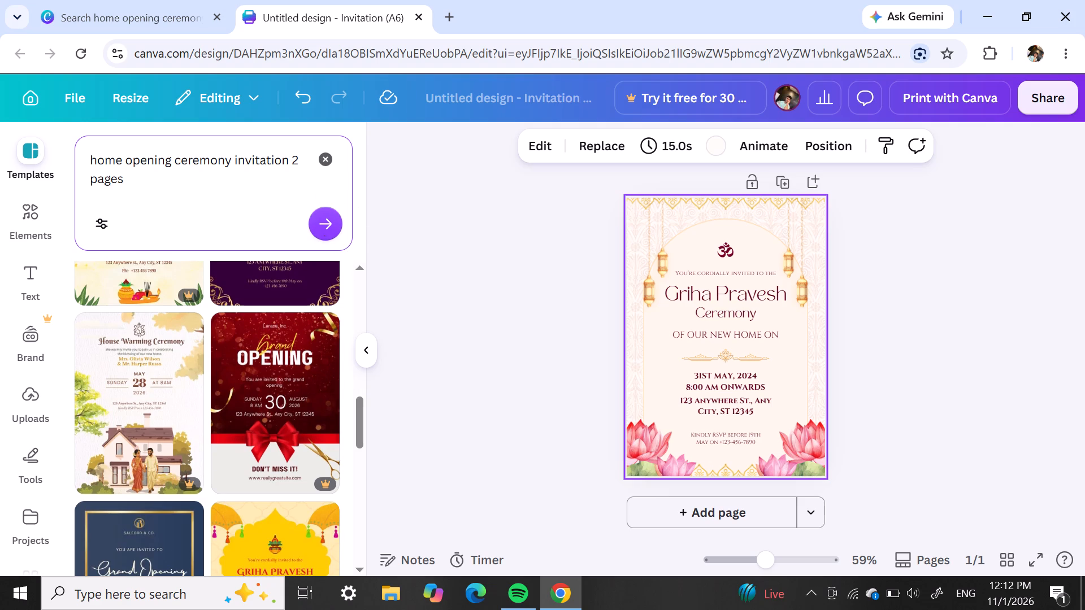
{"action": "left_click", "coordinate": [330, 224]}
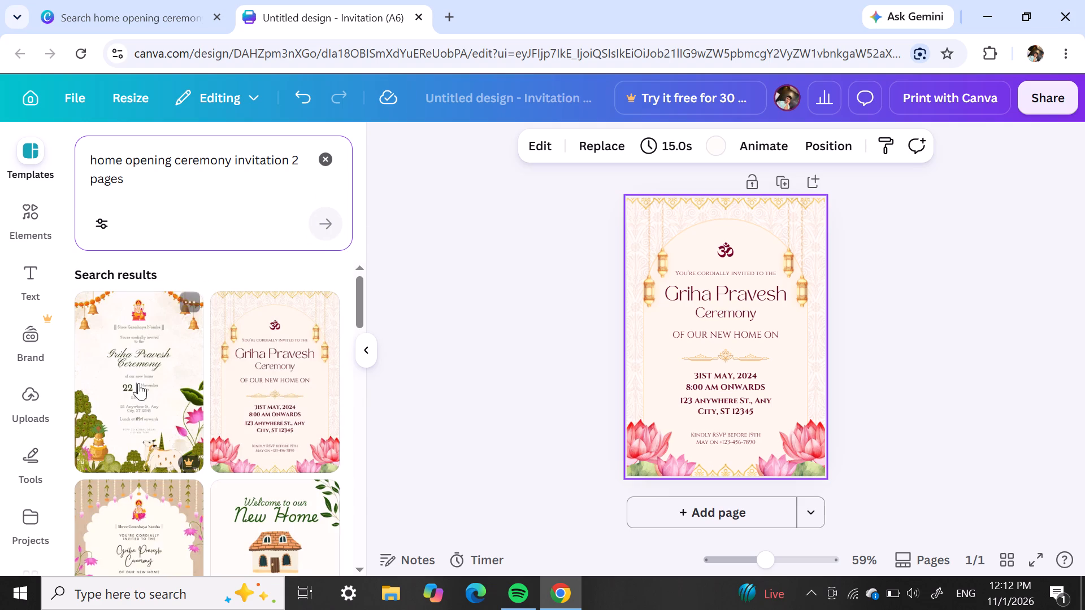
{"action": "scroll", "coordinate": [133, 390], "scroll_direction": "down", "scroll_amount": 5}
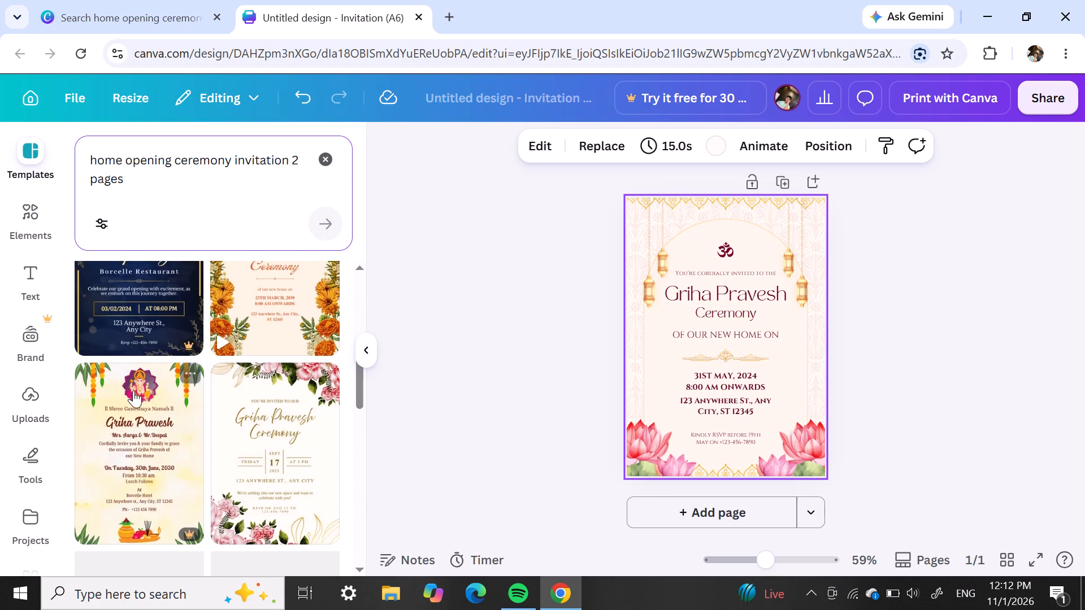
{"action": "scroll", "coordinate": [133, 390], "scroll_direction": "down", "scroll_amount": 2}
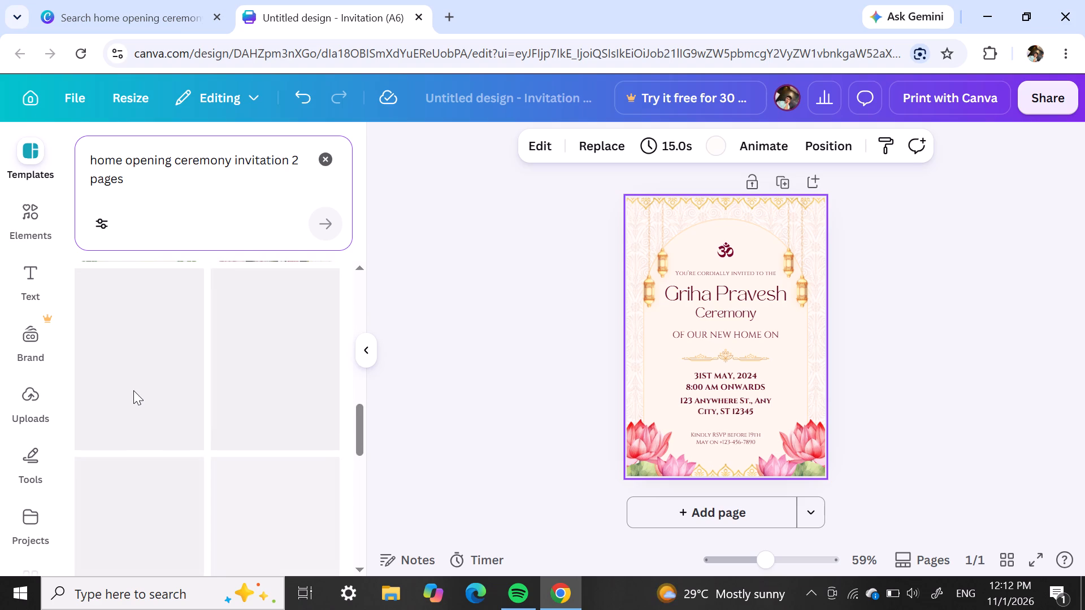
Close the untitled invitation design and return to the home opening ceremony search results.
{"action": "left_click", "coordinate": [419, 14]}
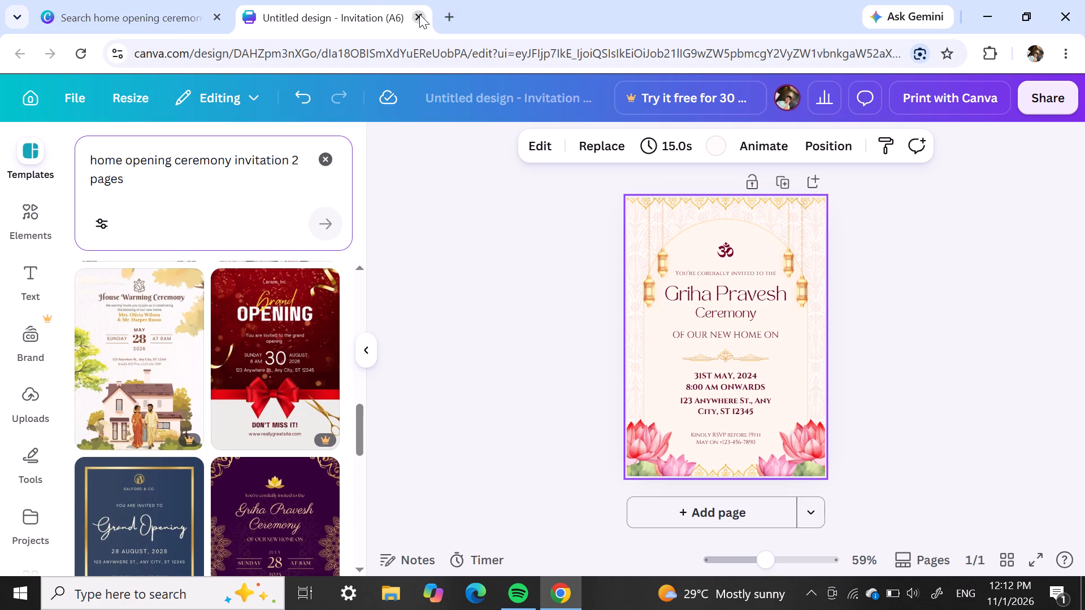
Browse the Canva Templates results for home opening ceremony invitations, loading more designs twice, to find a suitable Griha Pravesh template.
{"action": "scroll", "coordinate": [398, 303], "scroll_direction": "down", "scroll_amount": 2}
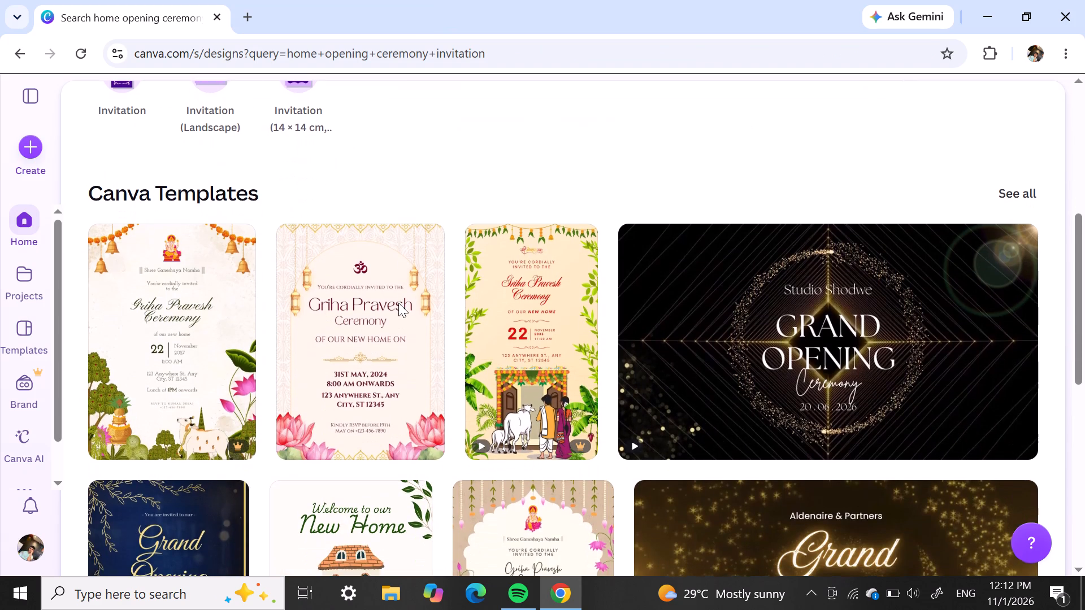
{"action": "scroll", "coordinate": [401, 300], "scroll_direction": "down", "scroll_amount": 3}
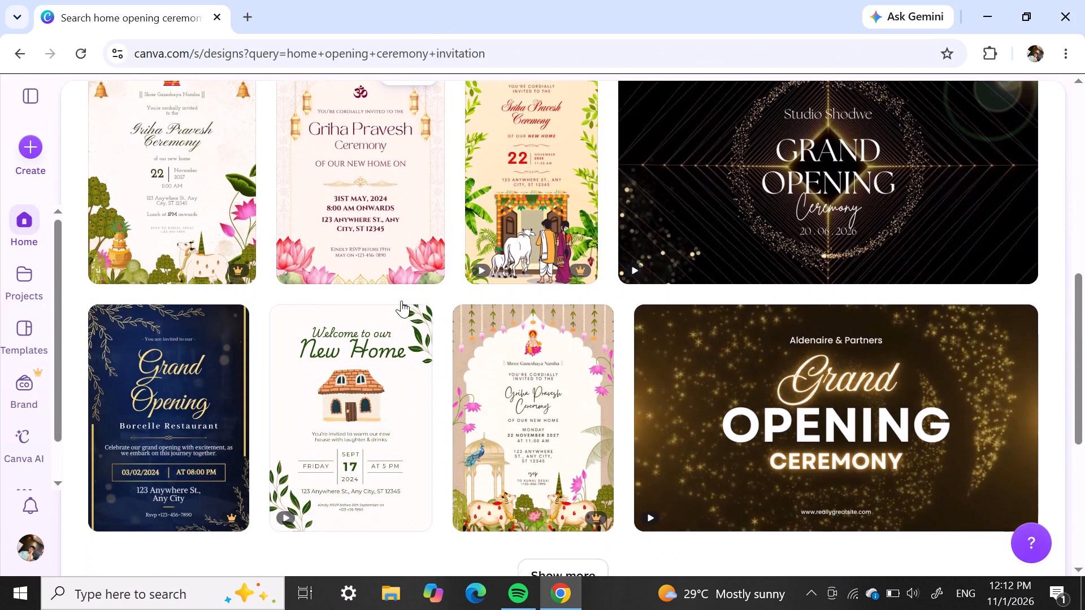
{"action": "scroll", "coordinate": [401, 300], "scroll_direction": "down", "scroll_amount": 1}
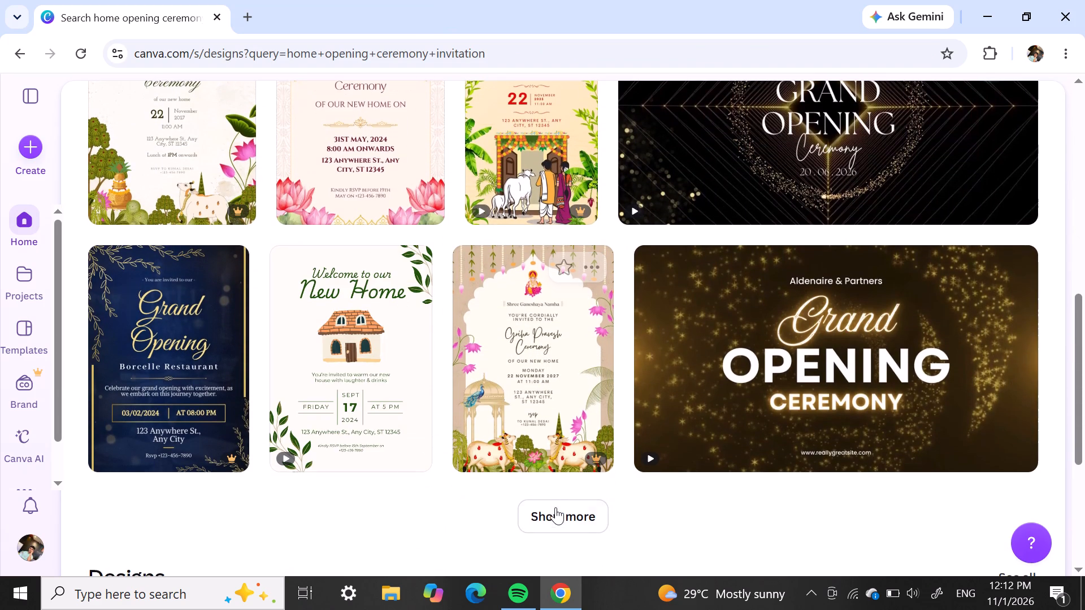
{"action": "left_click", "coordinate": [557, 515]}
{"action": "scroll", "coordinate": [557, 515], "scroll_direction": "down", "scroll_amount": 2}
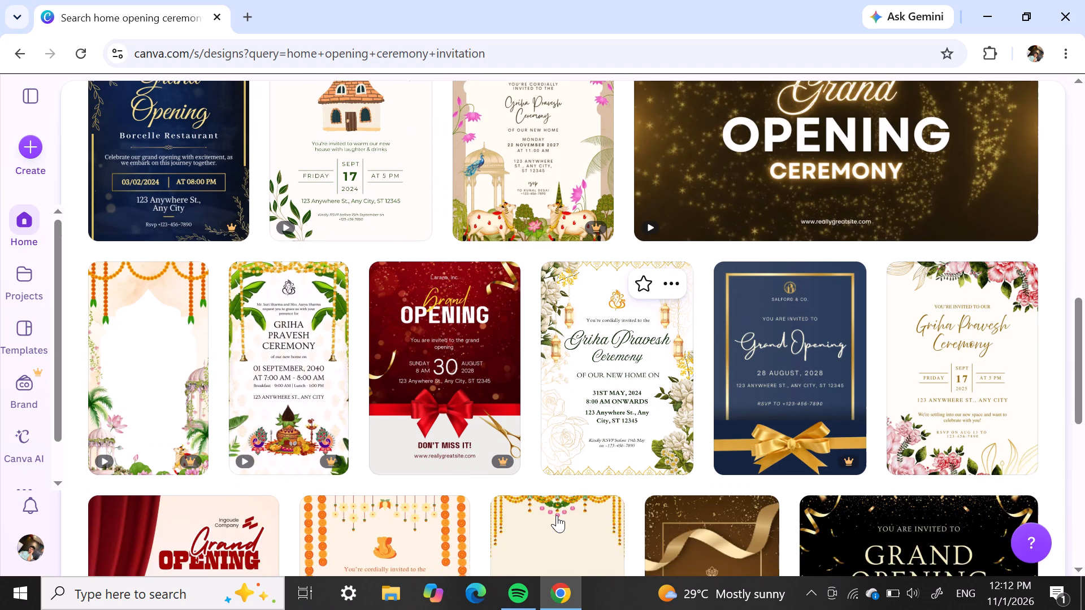
{"action": "scroll", "coordinate": [557, 515], "scroll_direction": "down", "scroll_amount": 4}
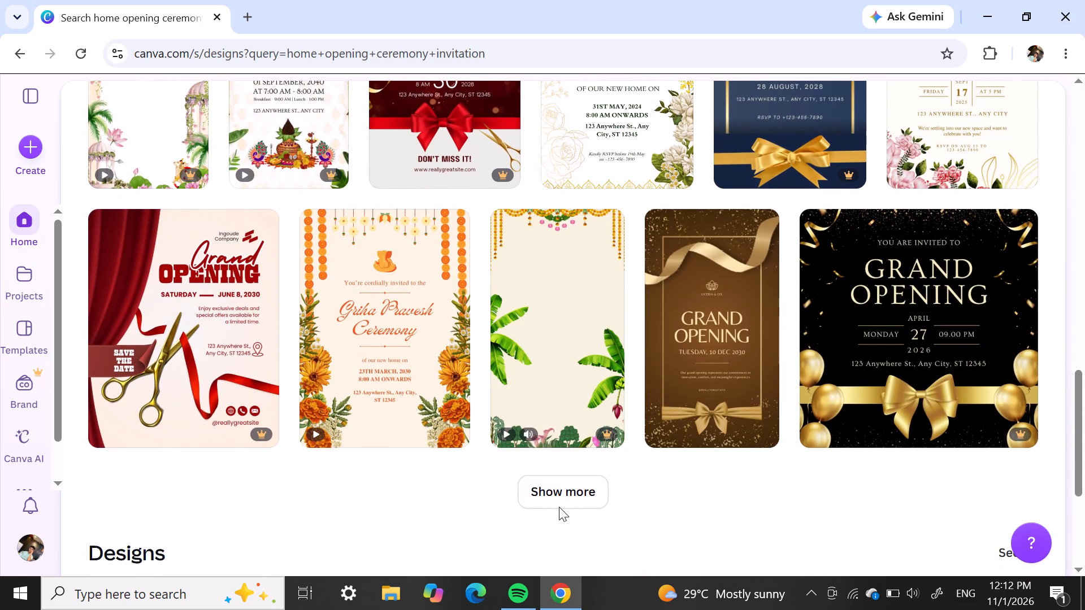
{"action": "left_click", "coordinate": [562, 498]}
{"action": "scroll", "coordinate": [562, 498], "scroll_direction": "down", "scroll_amount": 1}
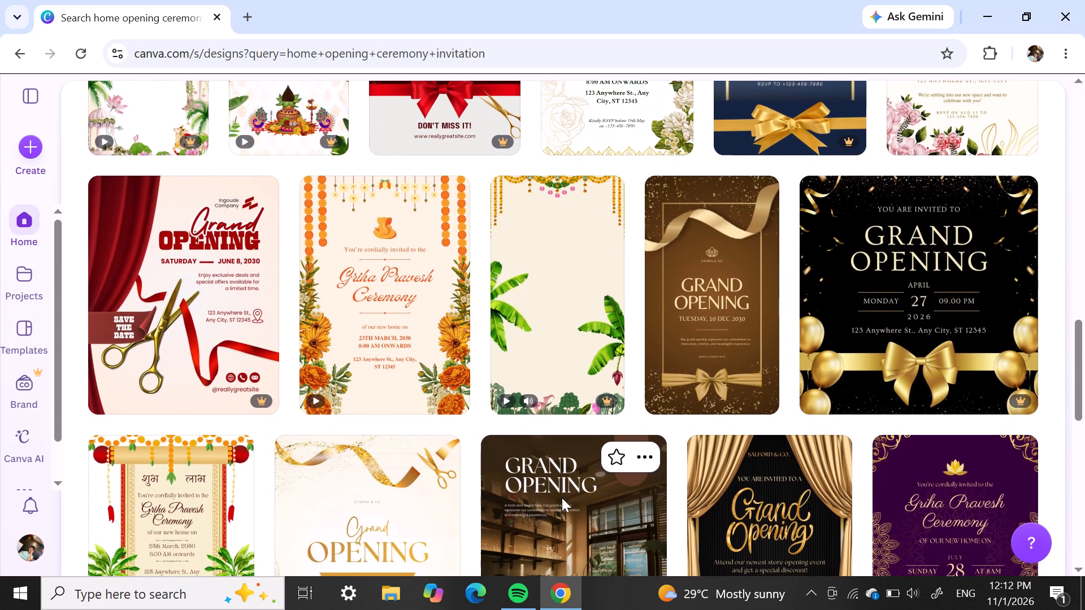
{"action": "scroll", "coordinate": [562, 498], "scroll_direction": "down", "scroll_amount": 1}
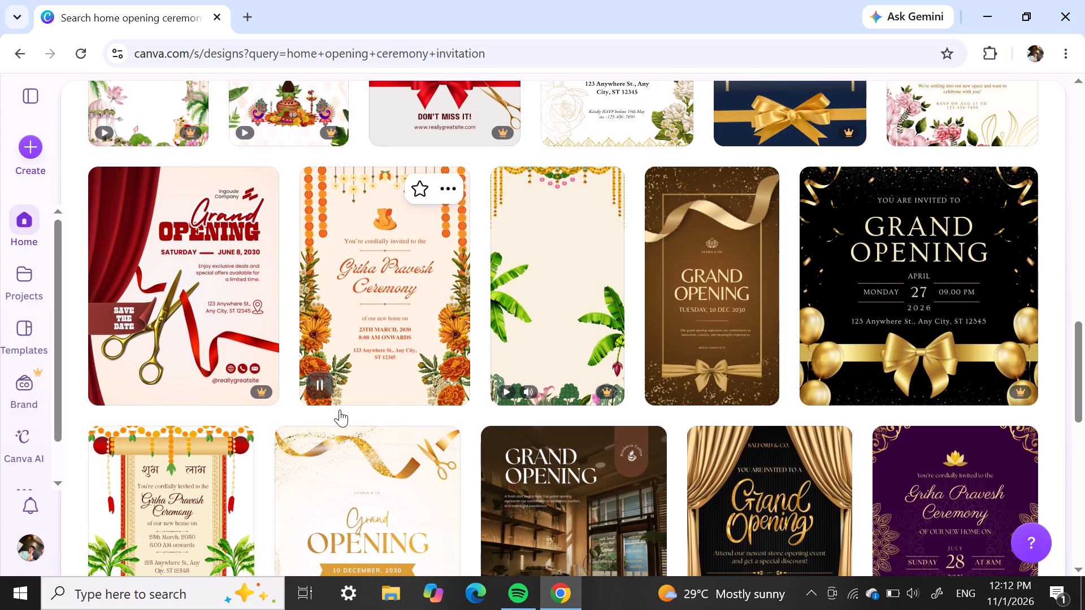
{"action": "scroll", "coordinate": [340, 409], "scroll_direction": "down", "scroll_amount": 2}
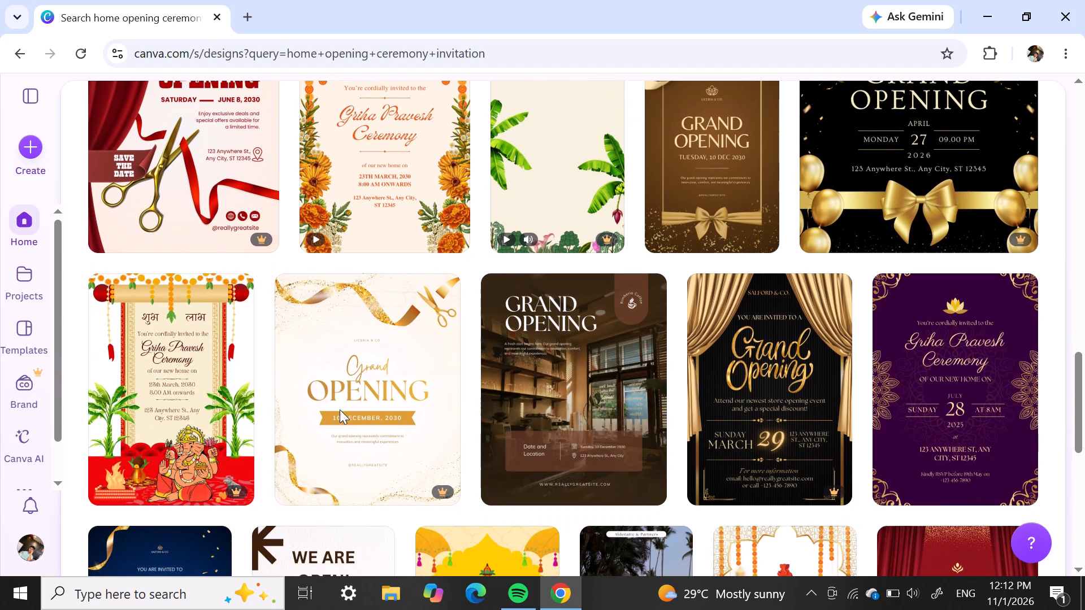
{"action": "scroll", "coordinate": [340, 409], "scroll_direction": "down", "scroll_amount": 1}
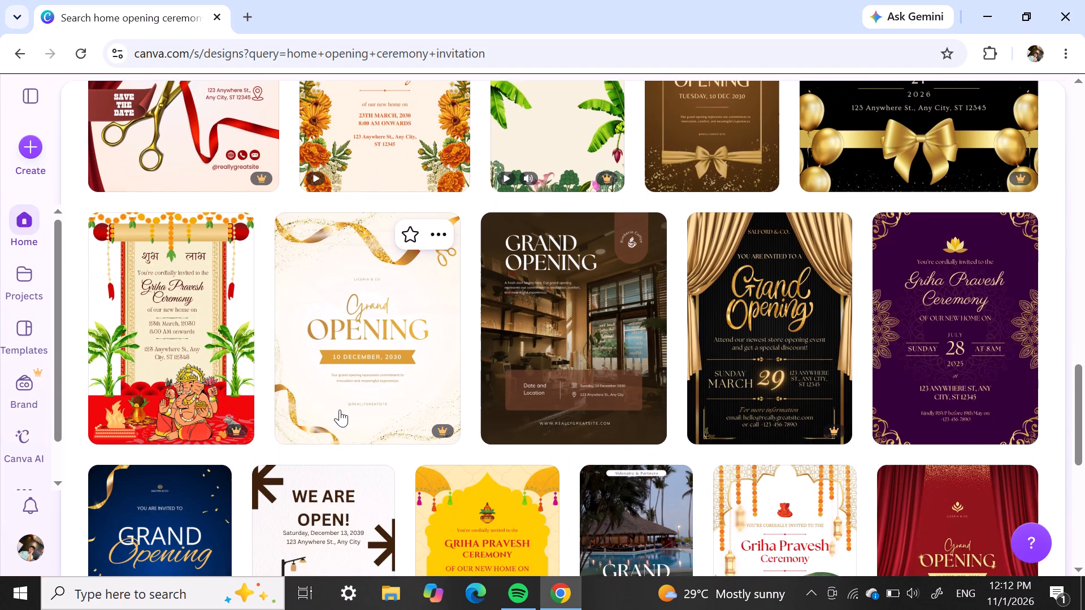
{"action": "scroll", "coordinate": [340, 409], "scroll_direction": "down", "scroll_amount": 1}
{"action": "scroll", "coordinate": [636, 312], "scroll_direction": "down", "scroll_amount": 2}
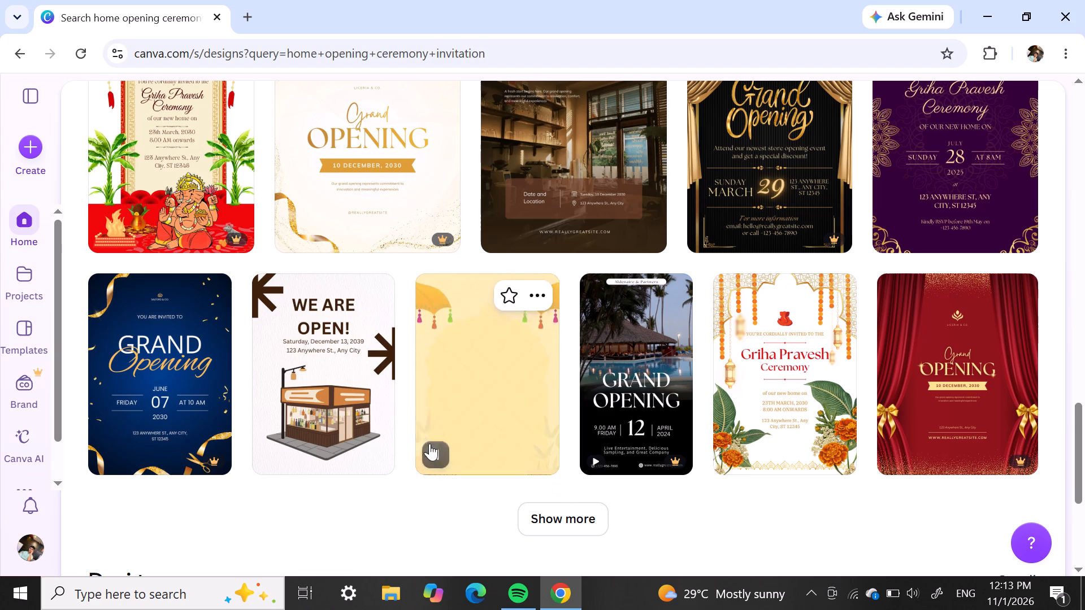
Open the Yellow Red and Orange Griha Pravesh Invitation template for customisation.
{"action": "left_click", "coordinate": [448, 459]}
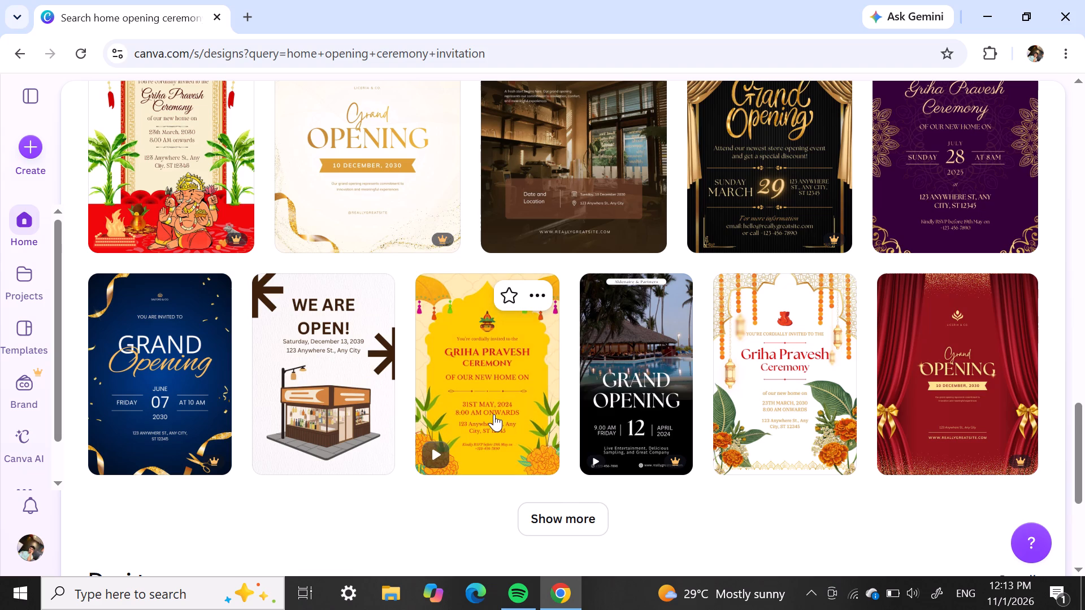
{"action": "left_click", "coordinate": [494, 414]}
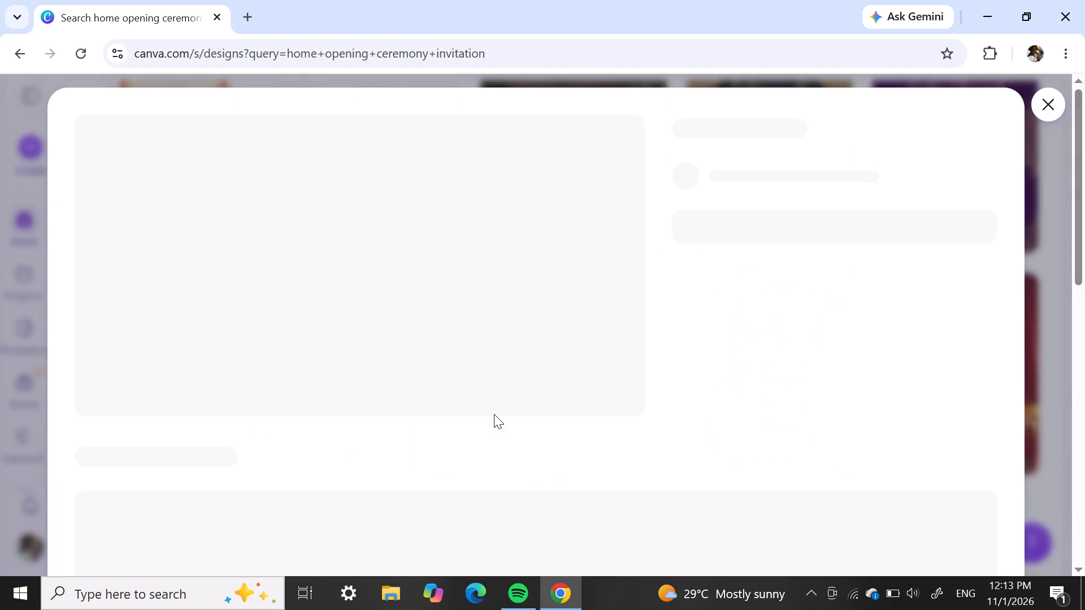
{"action": "scroll", "coordinate": [494, 414], "scroll_direction": "down", "scroll_amount": 1}
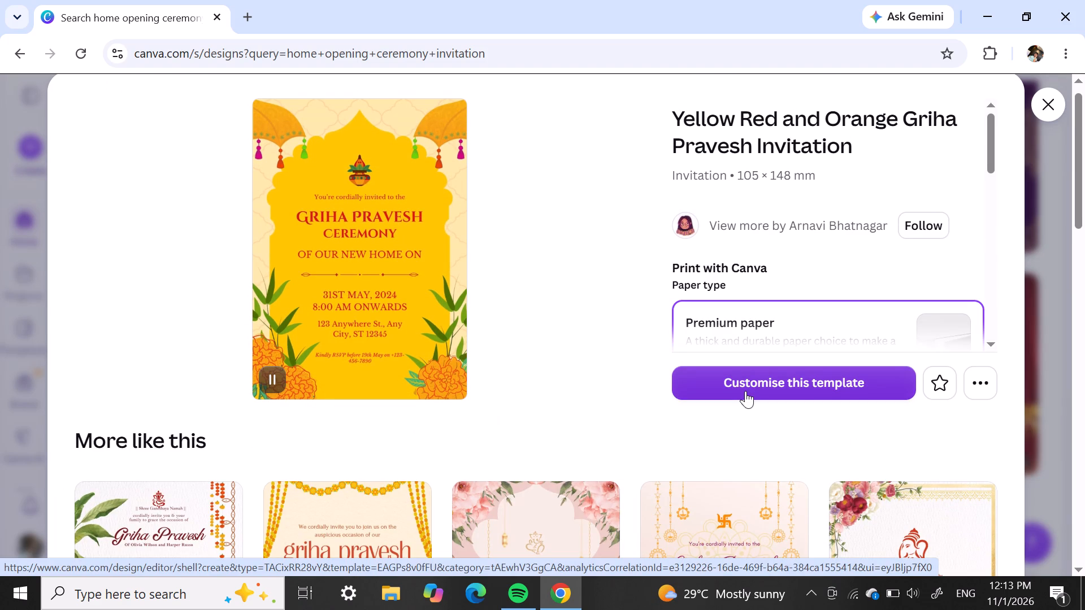
{"action": "left_click", "coordinate": [745, 391]}
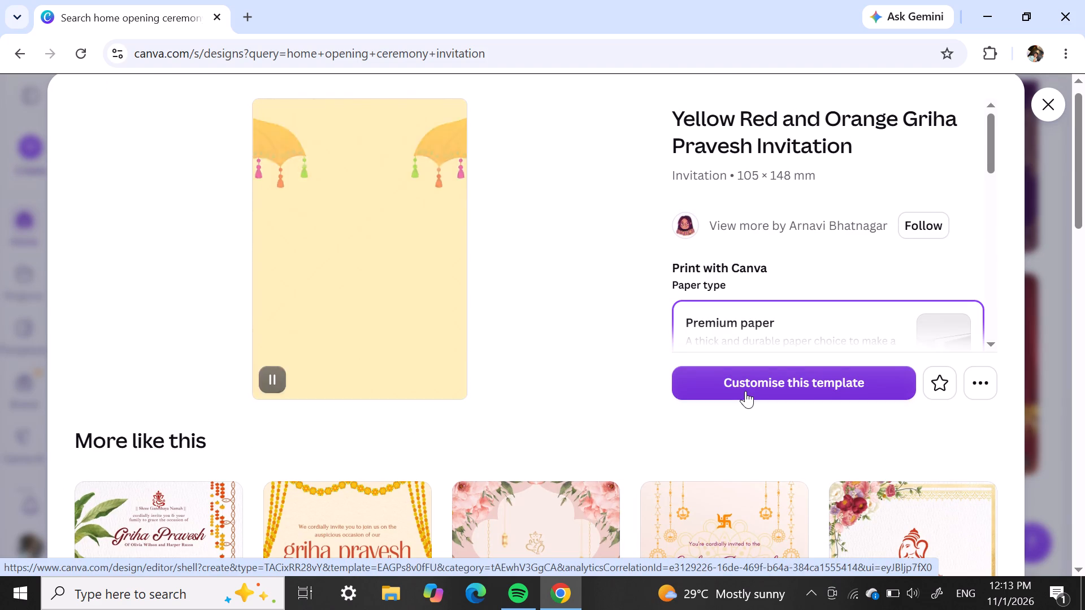
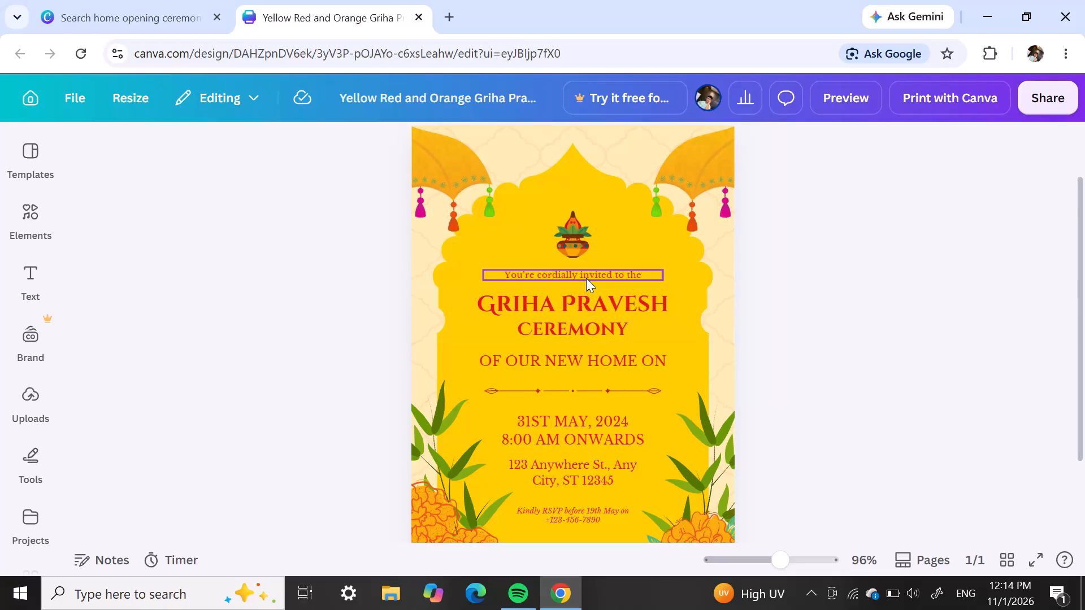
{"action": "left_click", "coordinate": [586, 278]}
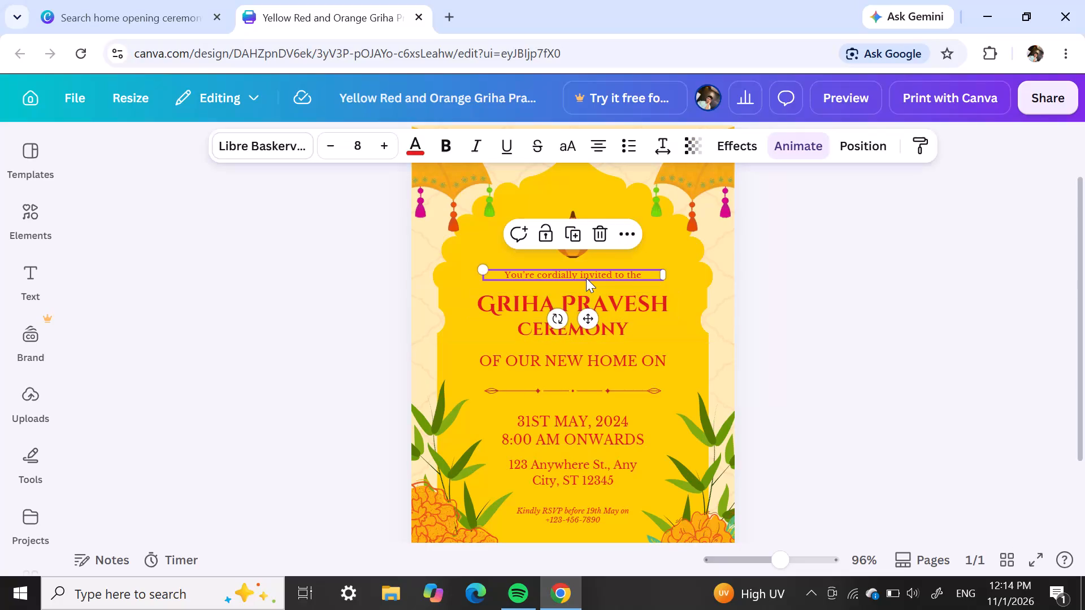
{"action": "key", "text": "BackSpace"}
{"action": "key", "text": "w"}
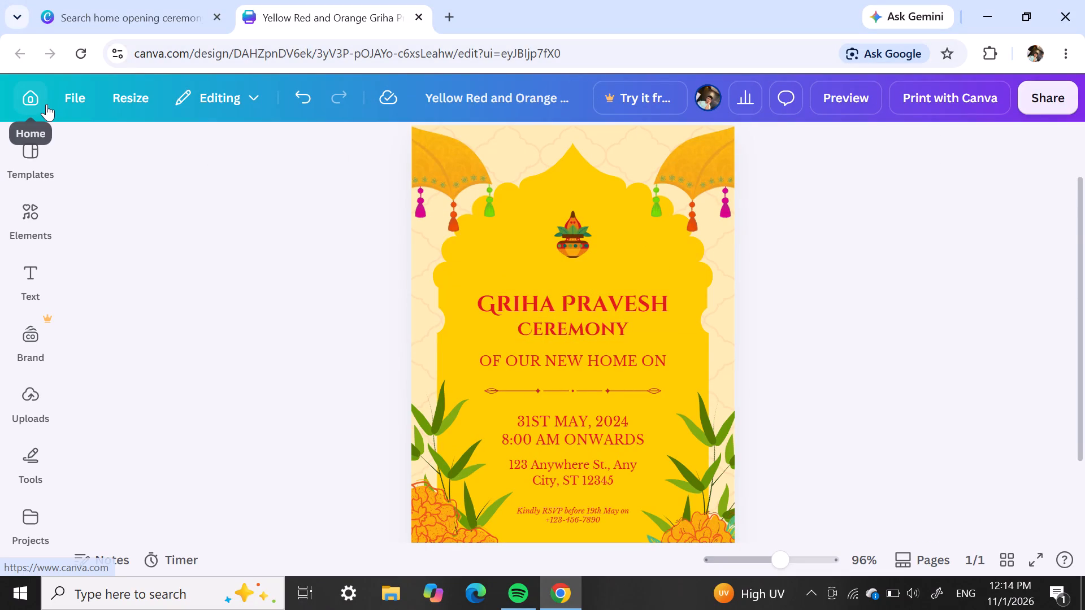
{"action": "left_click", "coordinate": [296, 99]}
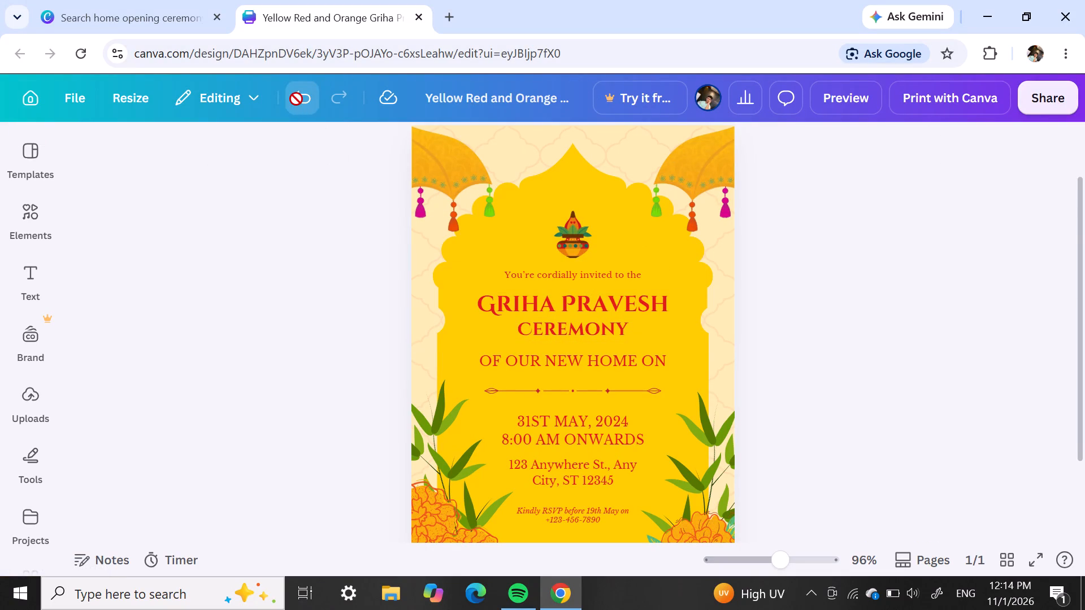
Replace the "You're cordially invited to the" line with "WITH THE DIVINE BLESSINGS OF SRI RAGHAVENDRA SWAMY".
{"action": "left_click", "coordinate": [615, 276]}
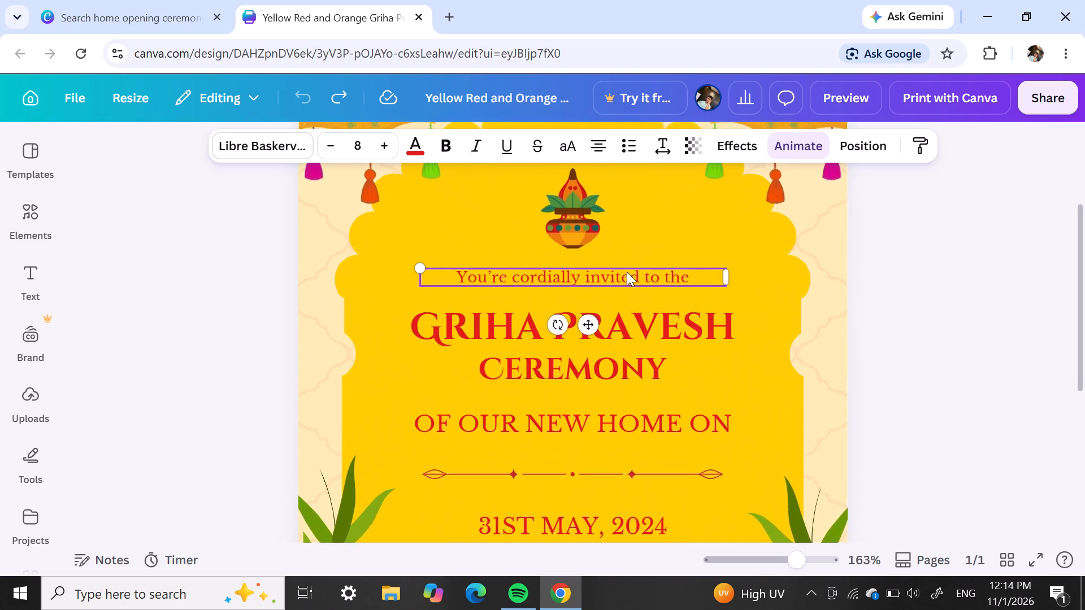
{"action": "left_click", "coordinate": [697, 274]}
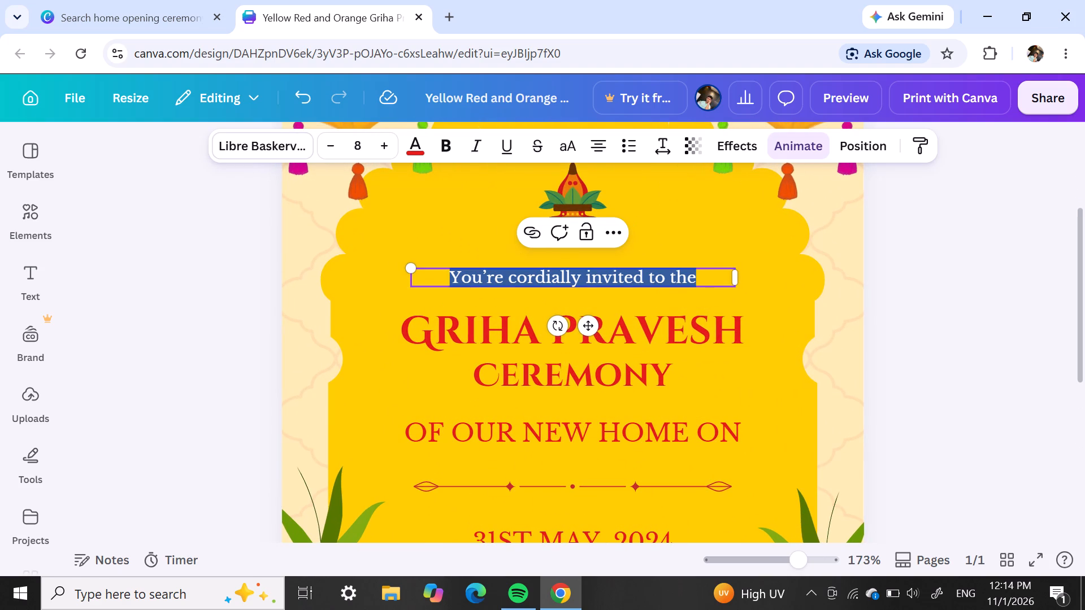
{"action": "key", "text": "BackSpace"}
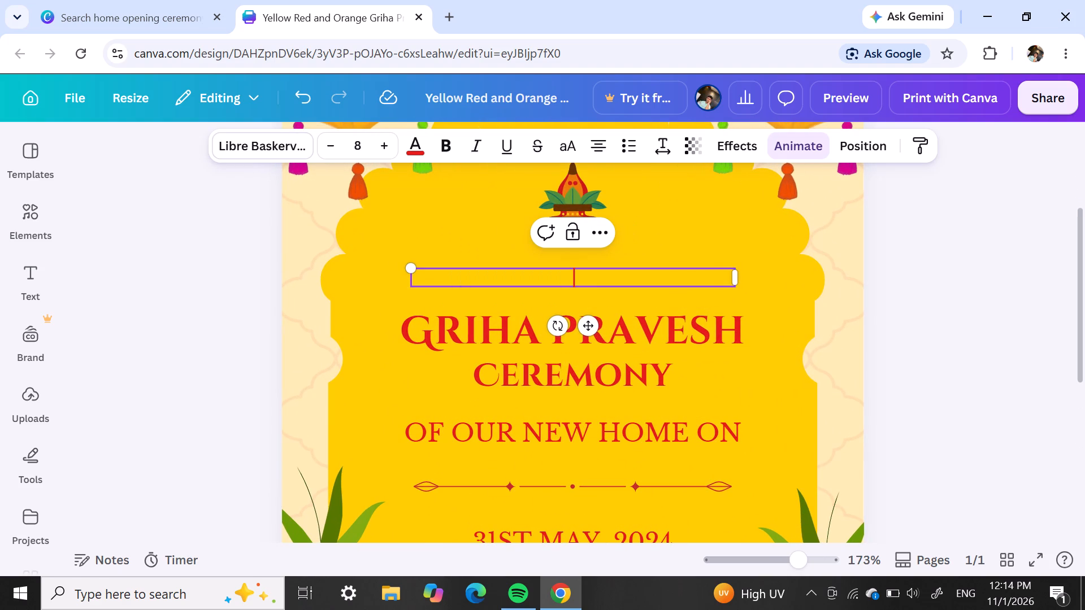
{"action": "type", "text": "WITH THE"}
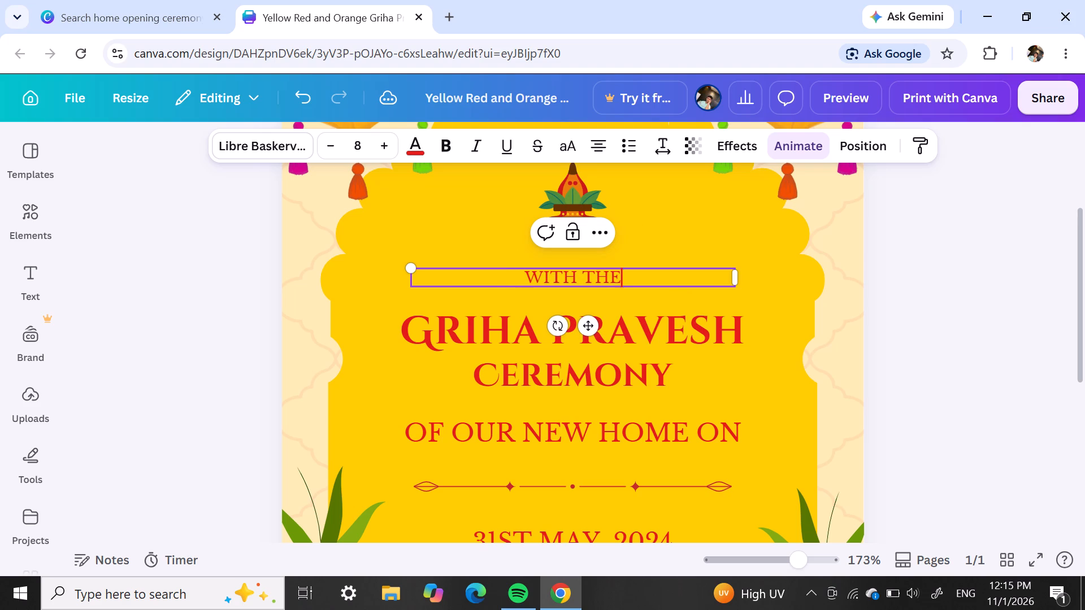
{"action": "key", "text": "space"}
{"action": "type", "text": "DIVINE BLESSINGS OF"}
{"action": "key", "text": "space"}
{"action": "key", "text": "s"}
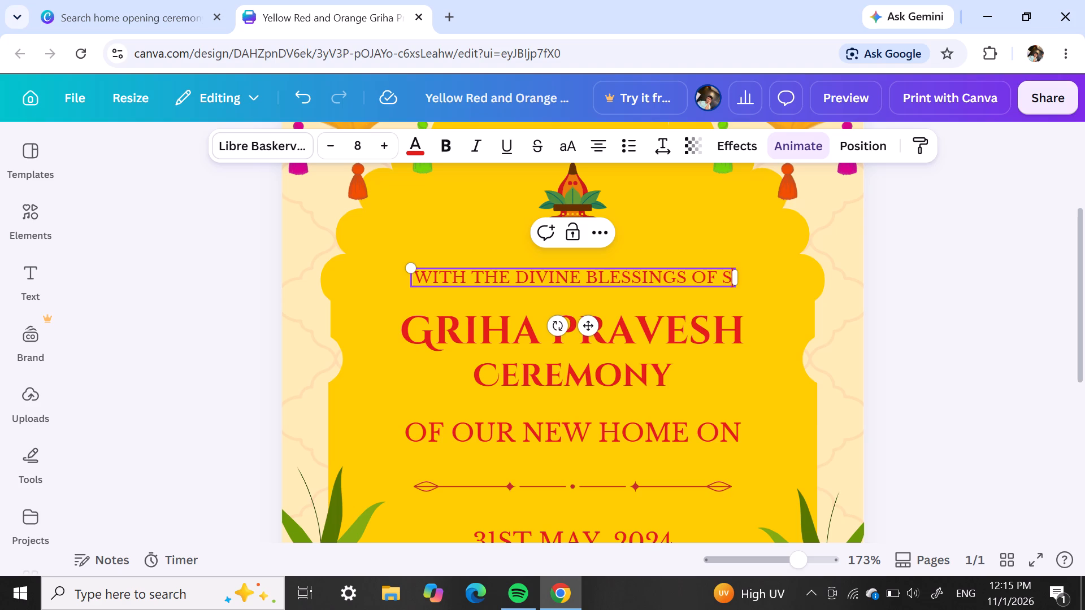
{"action": "type", "text": "RI"}
{"action": "key", "text": "space"}
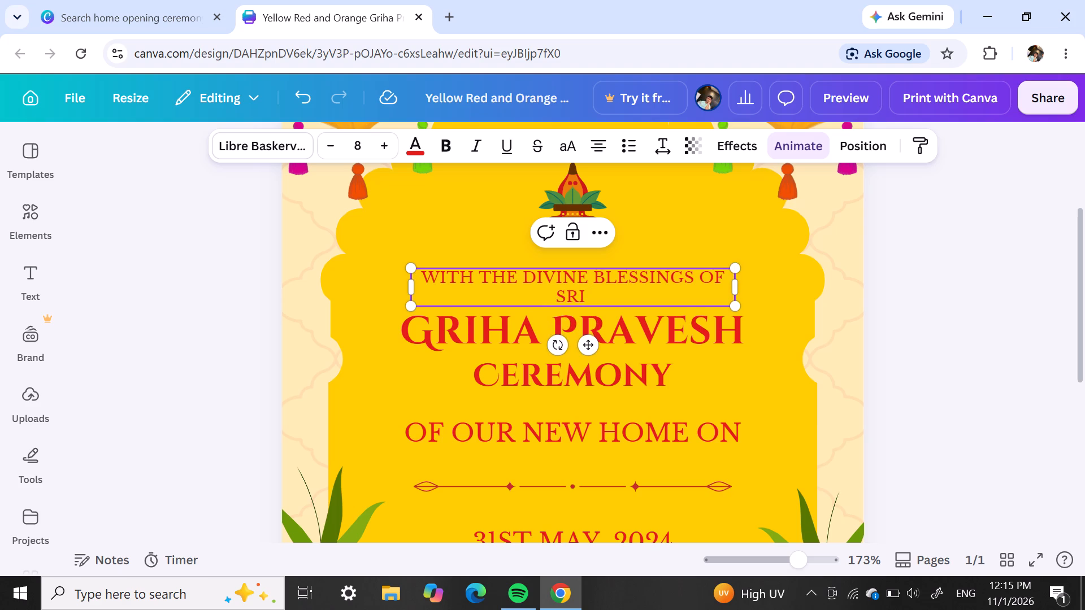
{"action": "type", "text": "RAGHAVENDRA SWAMY"}
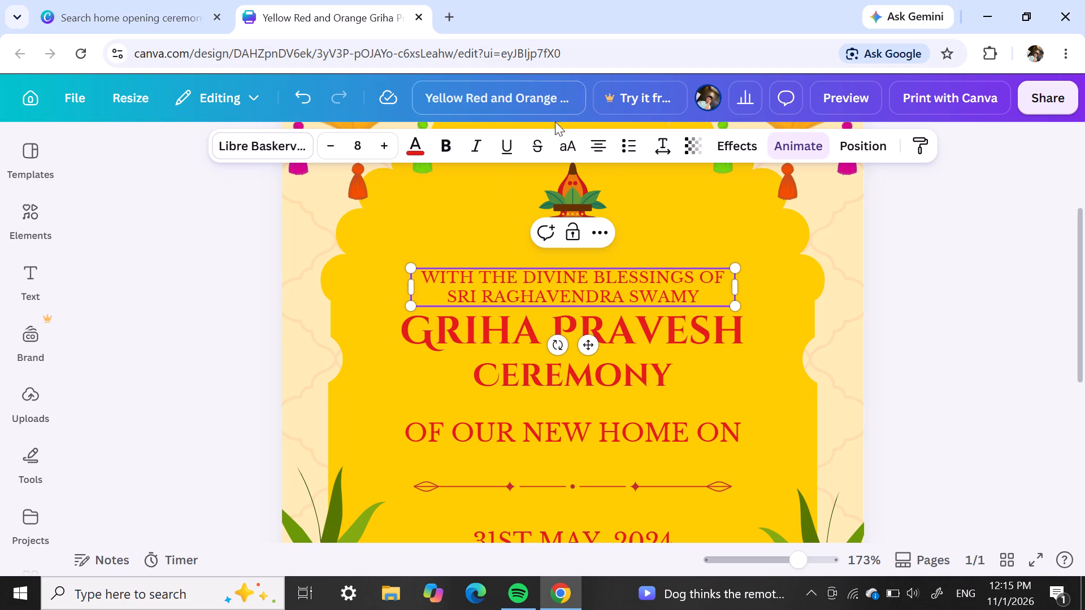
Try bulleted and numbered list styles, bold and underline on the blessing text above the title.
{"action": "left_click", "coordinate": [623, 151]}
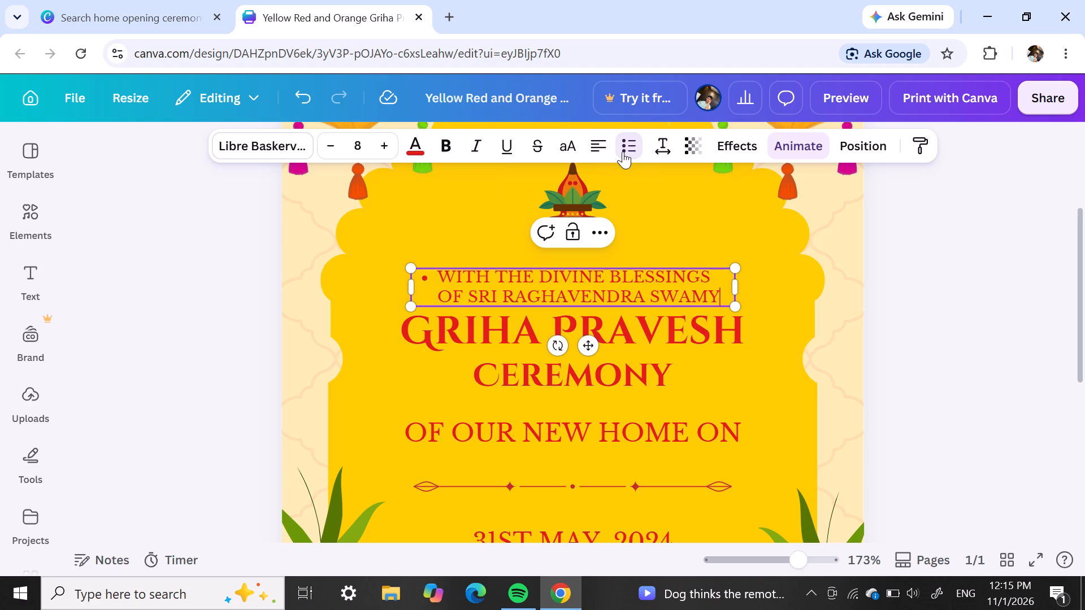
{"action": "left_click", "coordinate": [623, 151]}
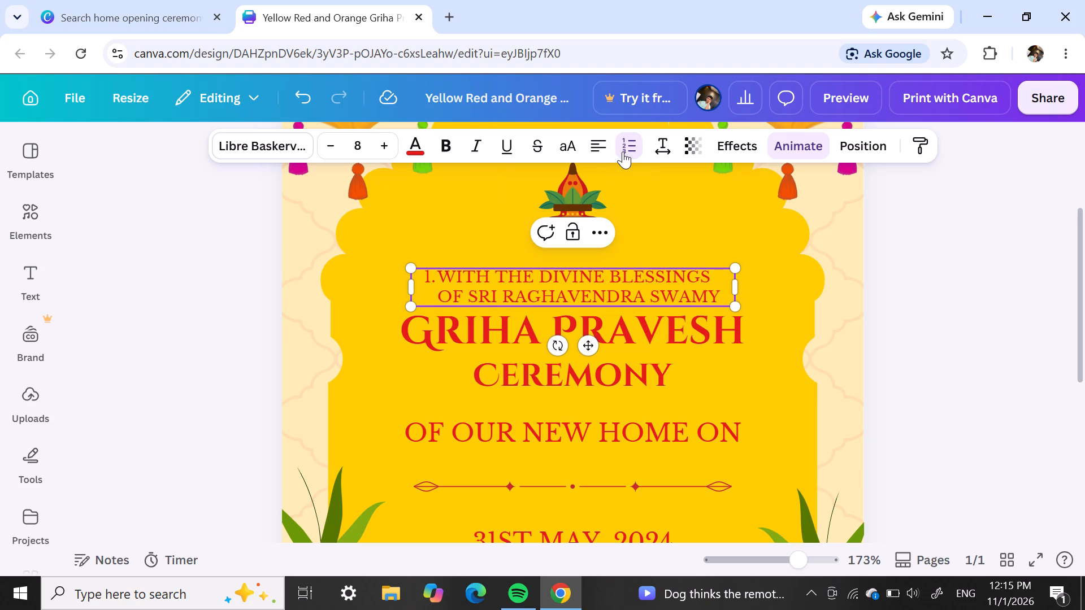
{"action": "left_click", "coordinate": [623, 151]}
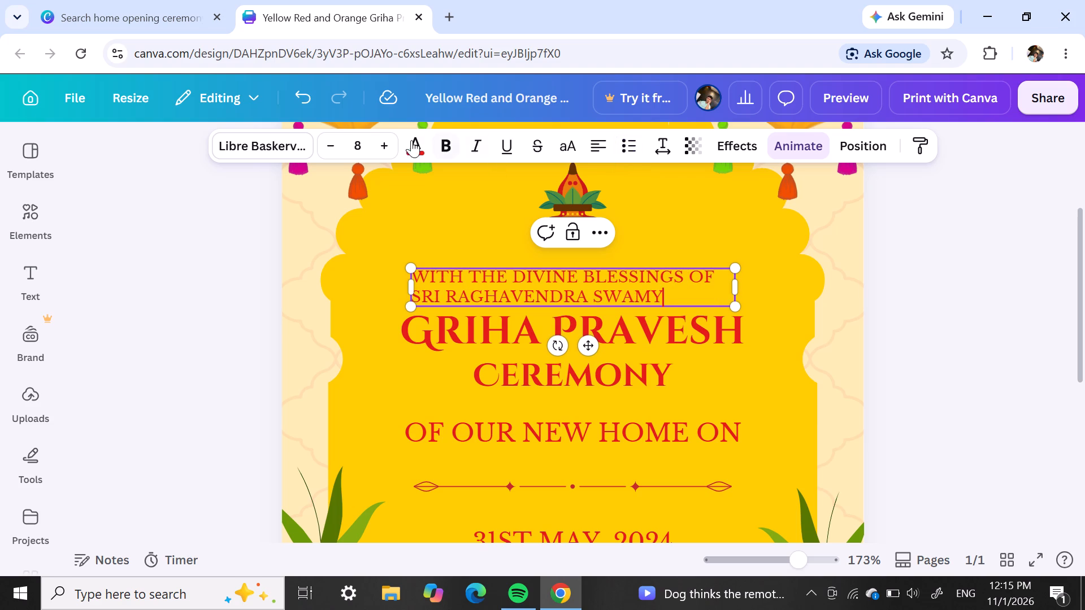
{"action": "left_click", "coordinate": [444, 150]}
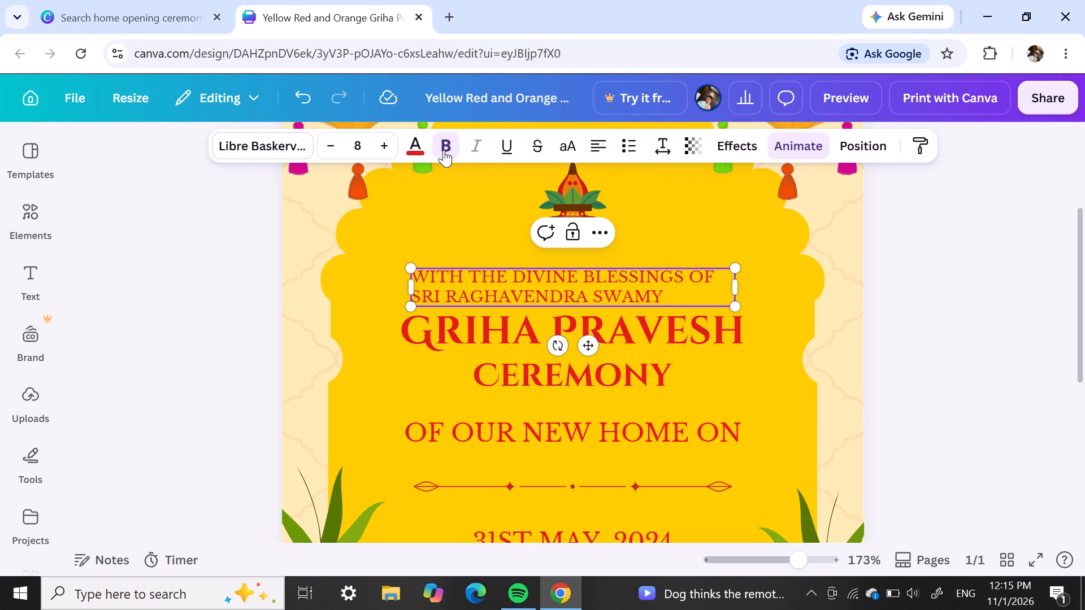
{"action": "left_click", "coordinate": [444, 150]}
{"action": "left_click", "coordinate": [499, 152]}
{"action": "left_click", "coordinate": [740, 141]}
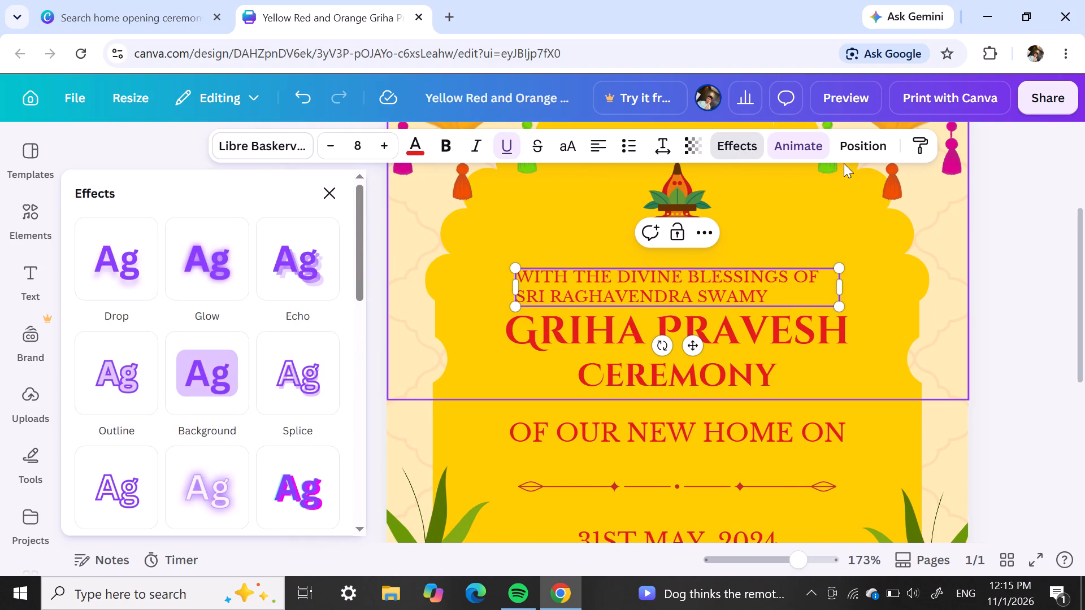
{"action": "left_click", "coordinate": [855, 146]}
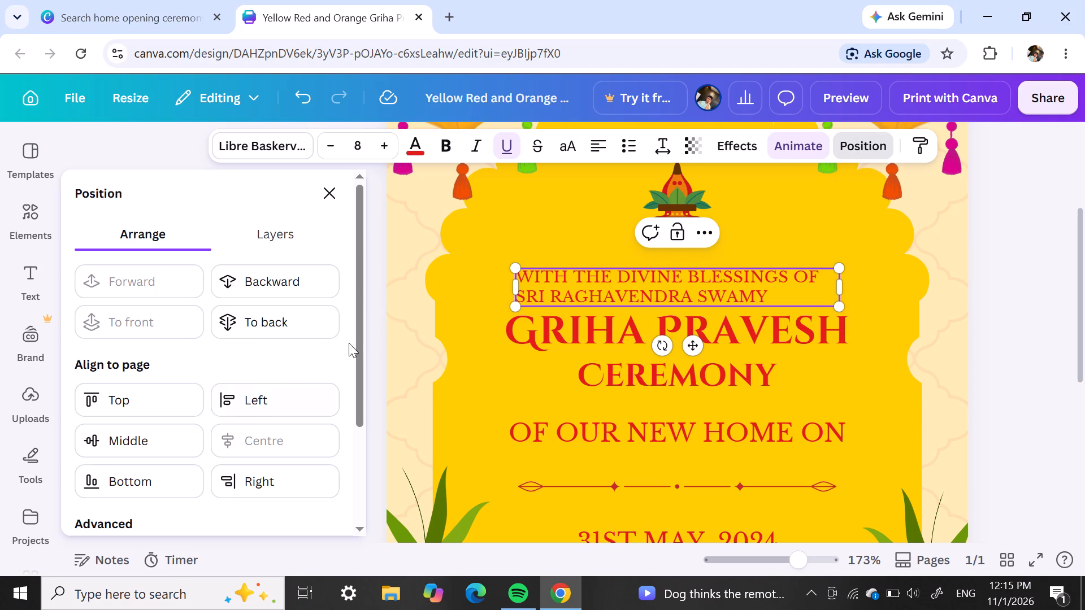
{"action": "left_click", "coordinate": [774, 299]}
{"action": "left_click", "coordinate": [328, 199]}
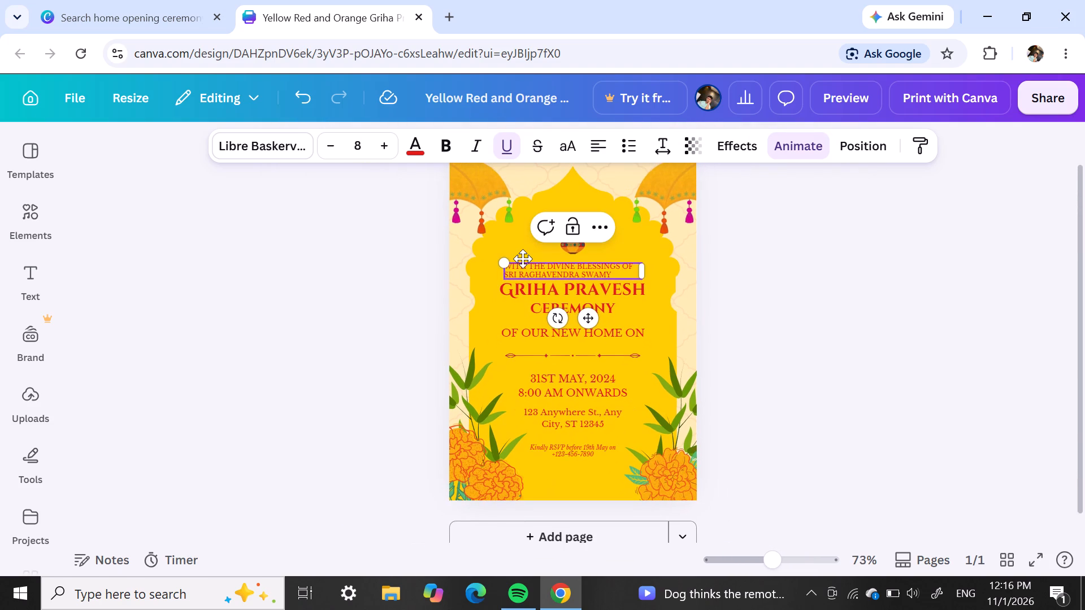
Resize and shift the kalash illustration so it sits higher, roughly centred beneath the peak of the arch.
{"action": "left_click", "coordinate": [570, 241]}
{"action": "left_click", "coordinate": [672, 230]}
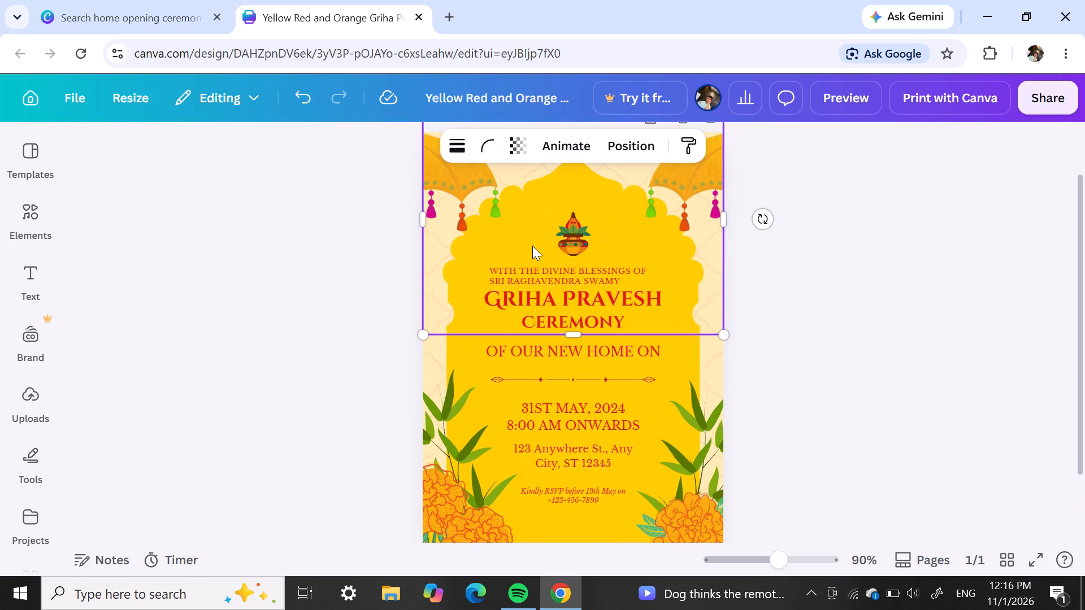
{"action": "left_click", "coordinate": [571, 225]}
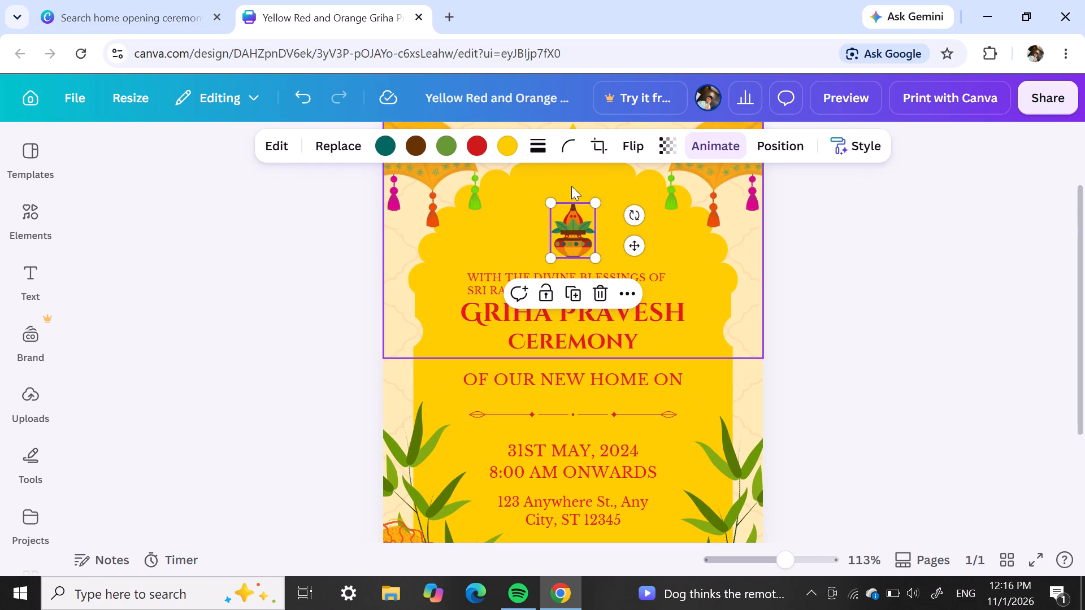
{"action": "left_click_drag", "start_coordinate": [547, 199], "coordinate": [542, 159]}
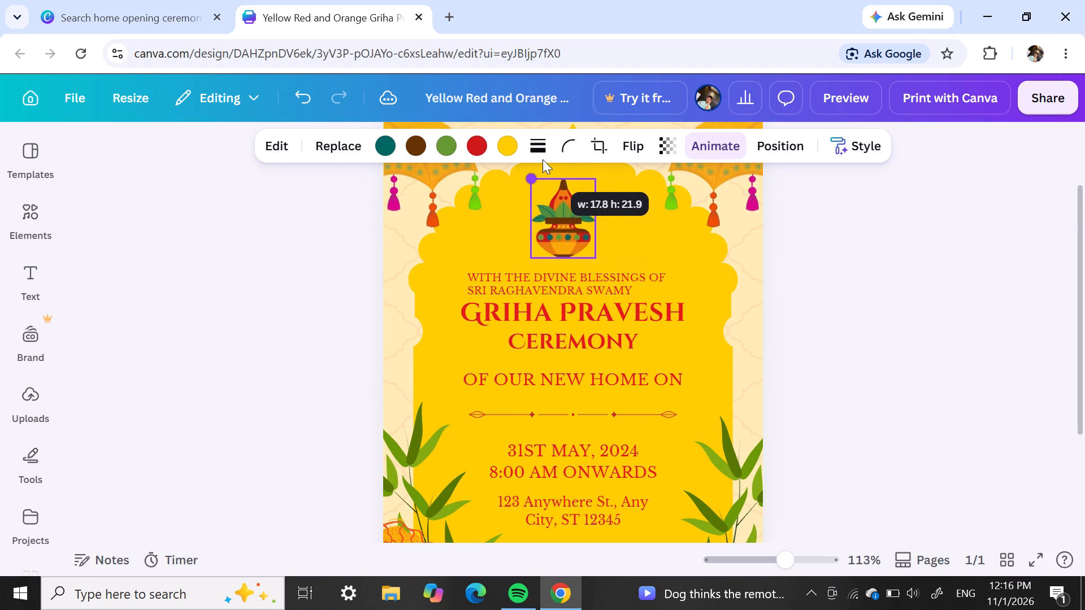
{"action": "left_click_drag", "start_coordinate": [542, 159], "coordinate": [537, 152]}
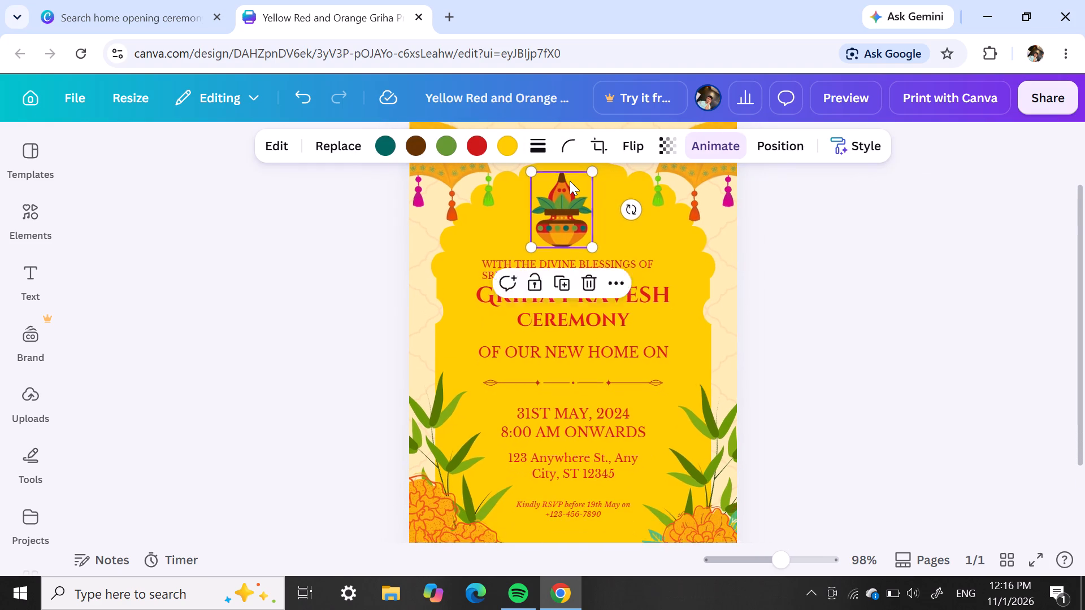
{"action": "left_click_drag", "start_coordinate": [591, 169], "coordinate": [614, 155]}
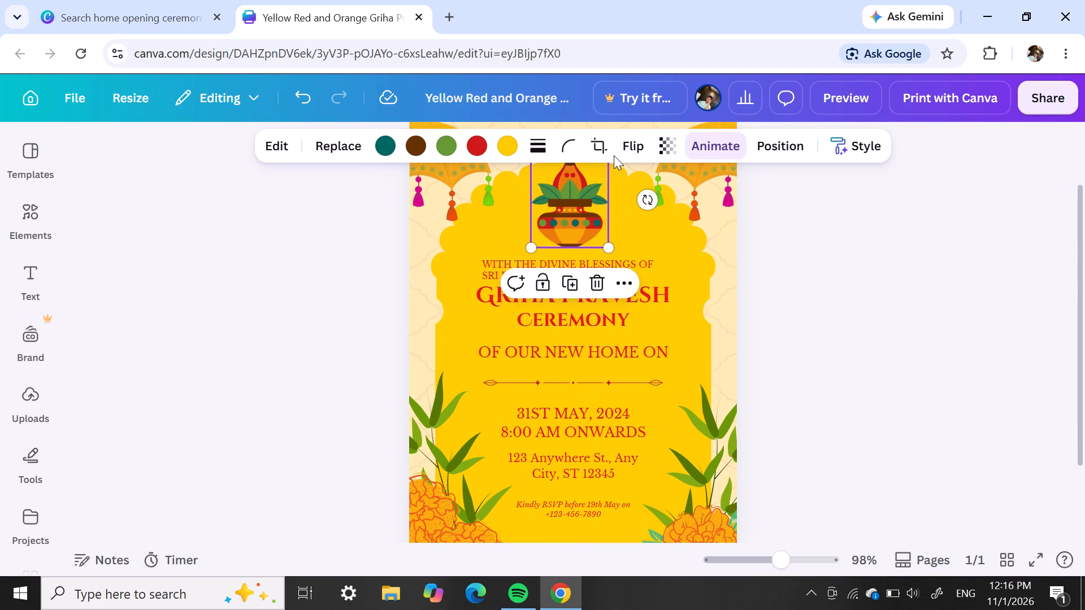
{"action": "left_click_drag", "start_coordinate": [607, 245], "coordinate": [578, 212]}
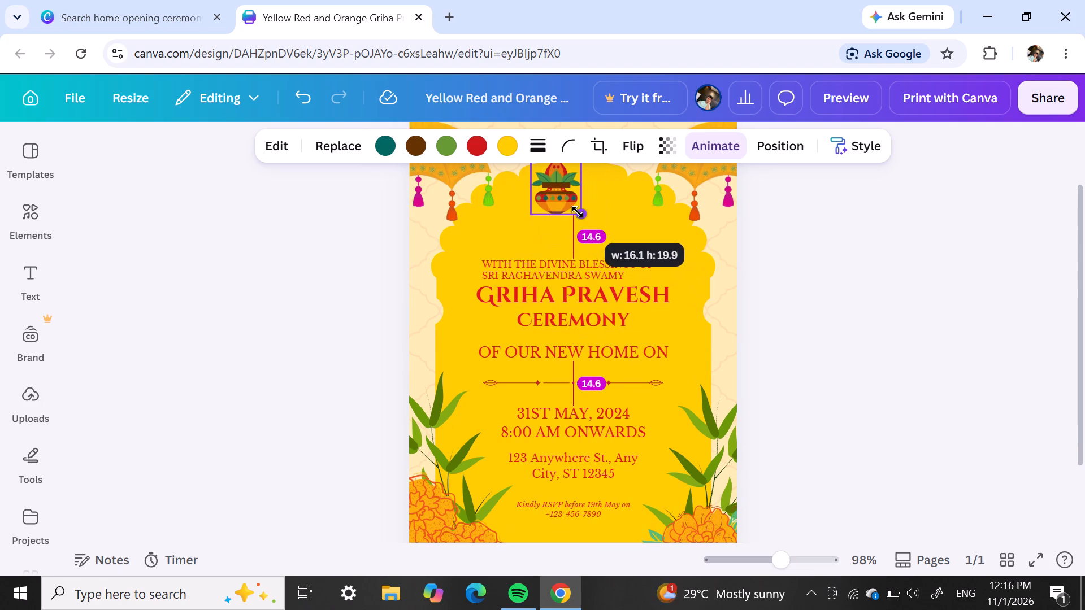
{"action": "left_click_drag", "start_coordinate": [533, 214], "coordinate": [544, 208]}
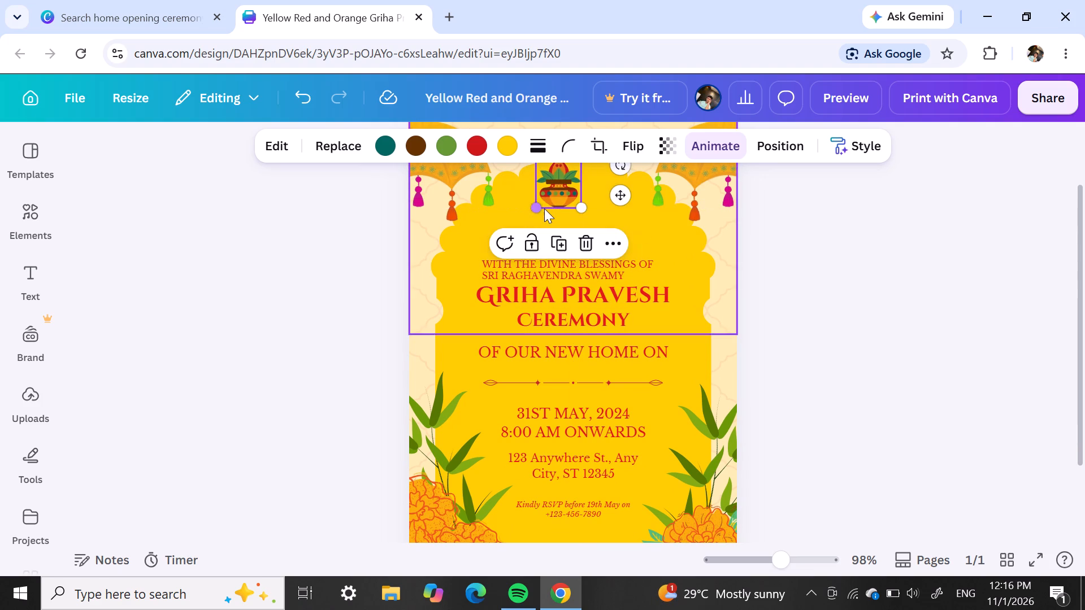
{"action": "scroll", "coordinate": [544, 208], "scroll_direction": "up", "scroll_amount": 2}
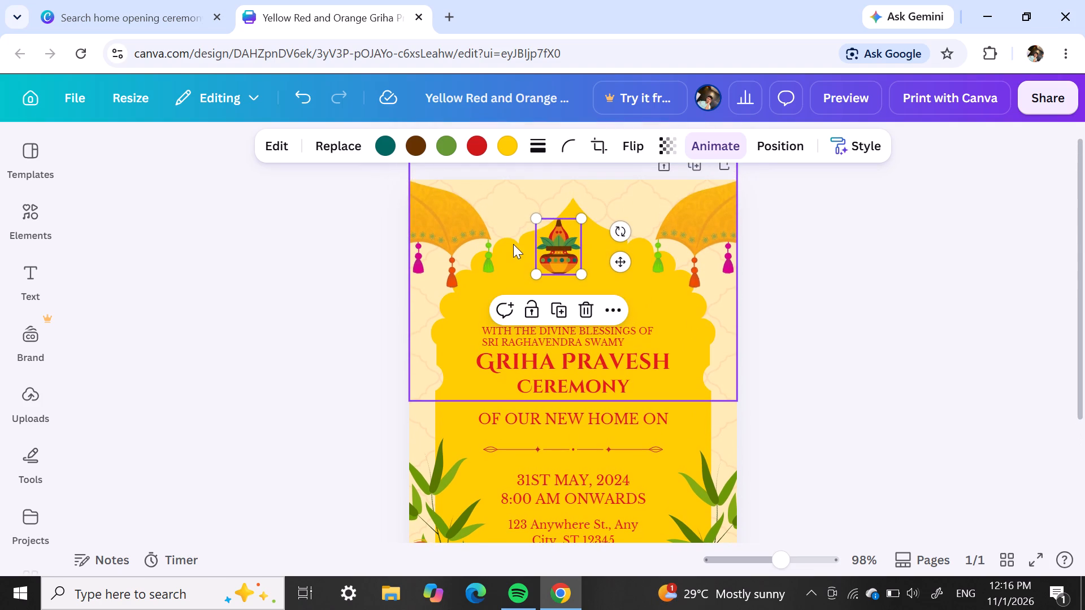
{"action": "left_click_drag", "start_coordinate": [531, 216], "coordinate": [541, 216]}
{"action": "left_click_drag", "start_coordinate": [583, 221], "coordinate": [593, 215]}
{"action": "left_click_drag", "start_coordinate": [534, 216], "coordinate": [545, 220]}
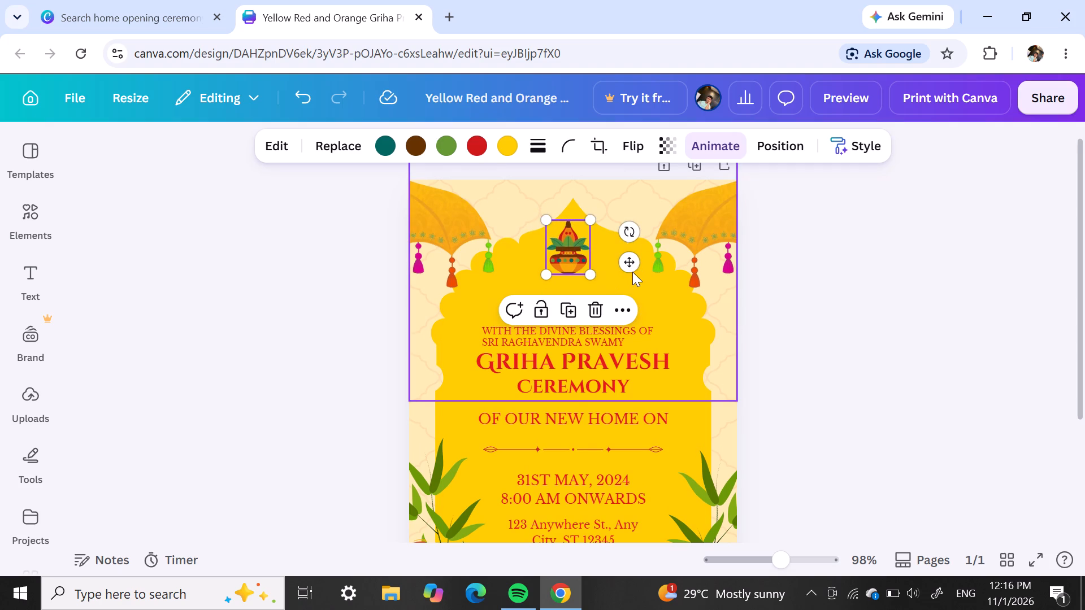
{"action": "left_click", "coordinate": [632, 272]}
Reduce the blessing text above the title to font size 7.9.
{"action": "scroll", "coordinate": [632, 272], "scroll_direction": "down", "scroll_amount": 1}
{"action": "left_click", "coordinate": [581, 307]}
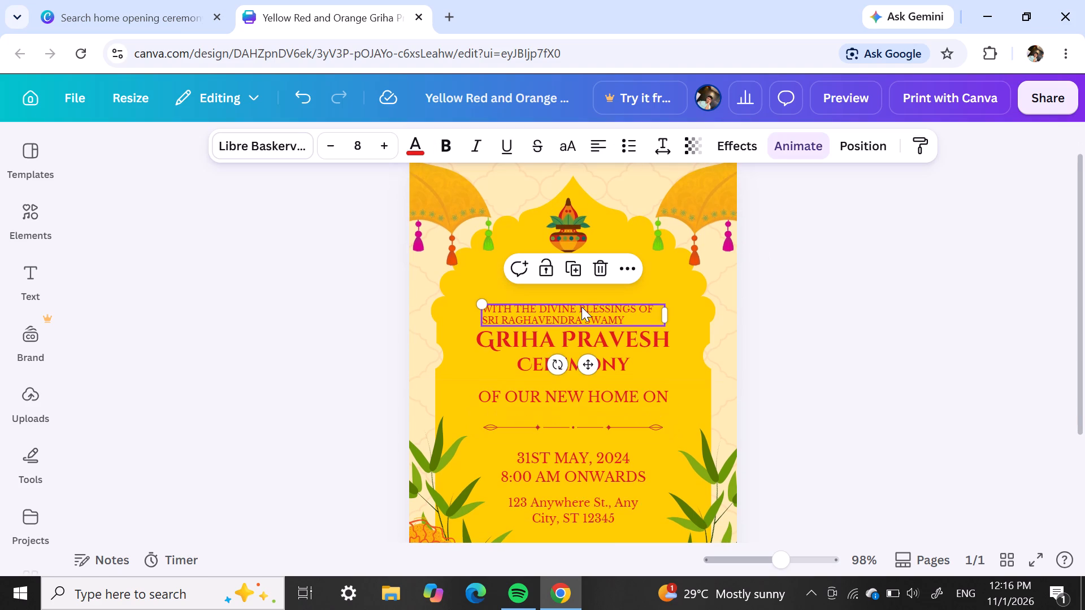
{"action": "left_click_drag", "start_coordinate": [479, 300], "coordinate": [491, 273]}
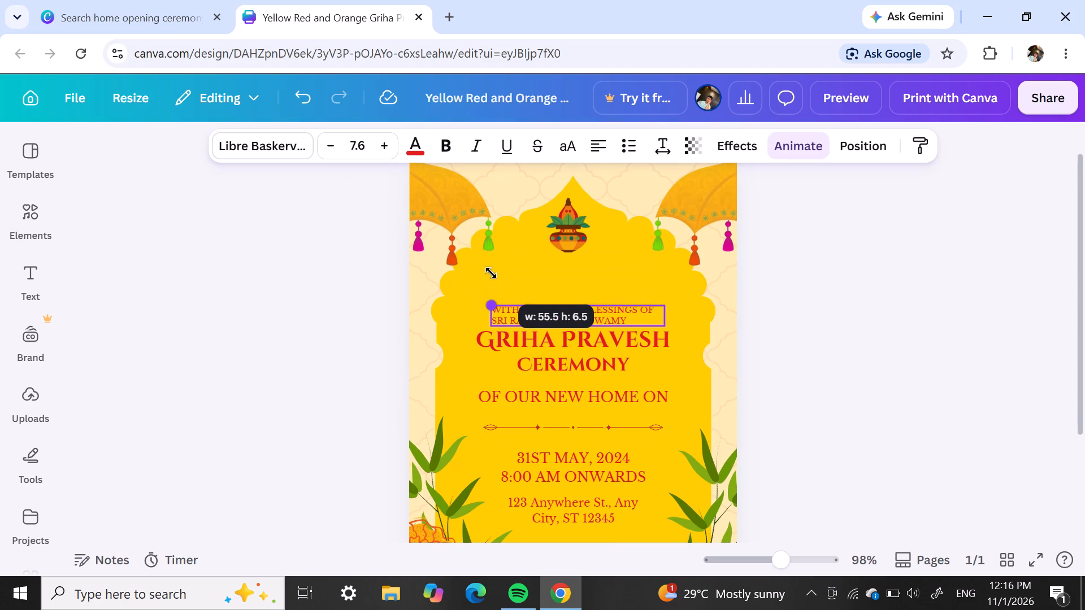
{"action": "left_click_drag", "start_coordinate": [491, 273], "coordinate": [489, 253]}
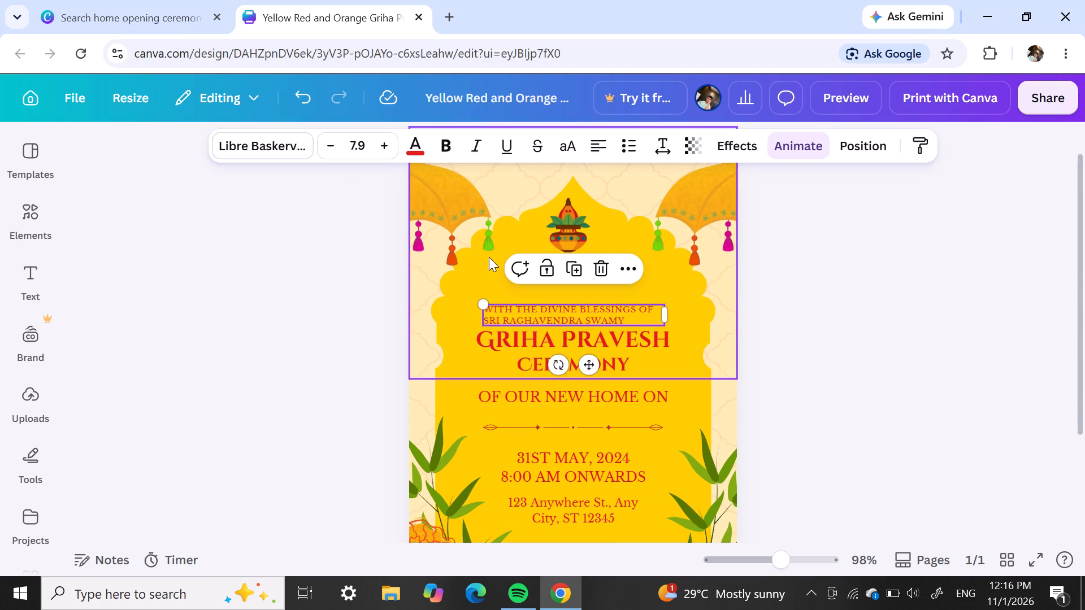
Move the blessing text upward, opening a gap between it and the Griha Pravesh title.
{"action": "left_click", "coordinate": [554, 309]}
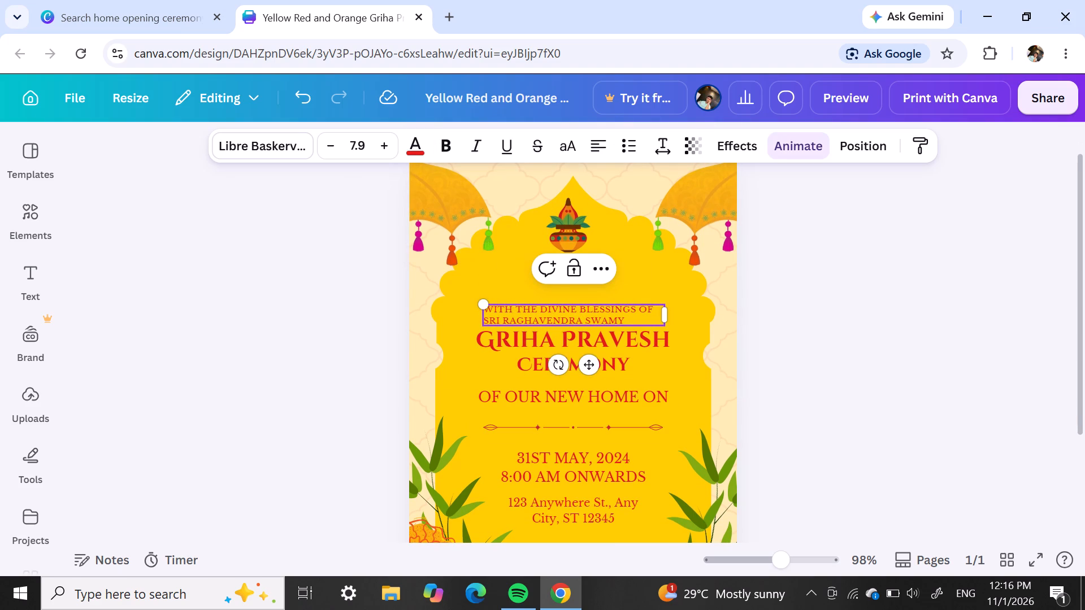
{"action": "double_click", "coordinate": [552, 318]}
{"action": "left_click_drag", "start_coordinate": [493, 303], "coordinate": [494, 291]}
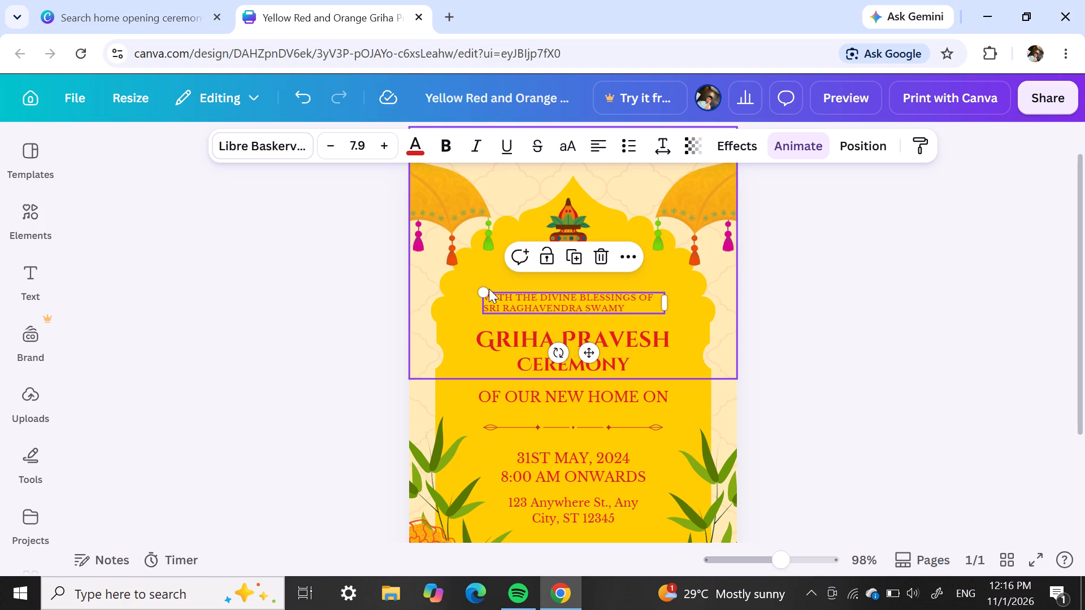
{"action": "left_click", "coordinate": [489, 290]}
{"action": "left_click", "coordinate": [489, 290]}
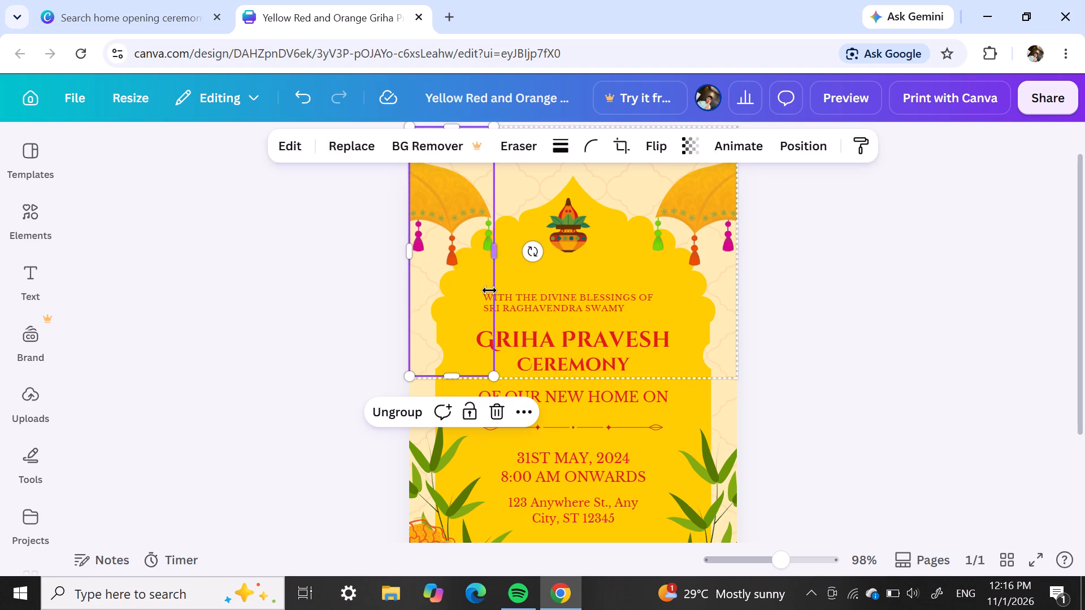
{"action": "left_click", "coordinate": [500, 298]}
{"action": "left_click", "coordinate": [500, 298]}
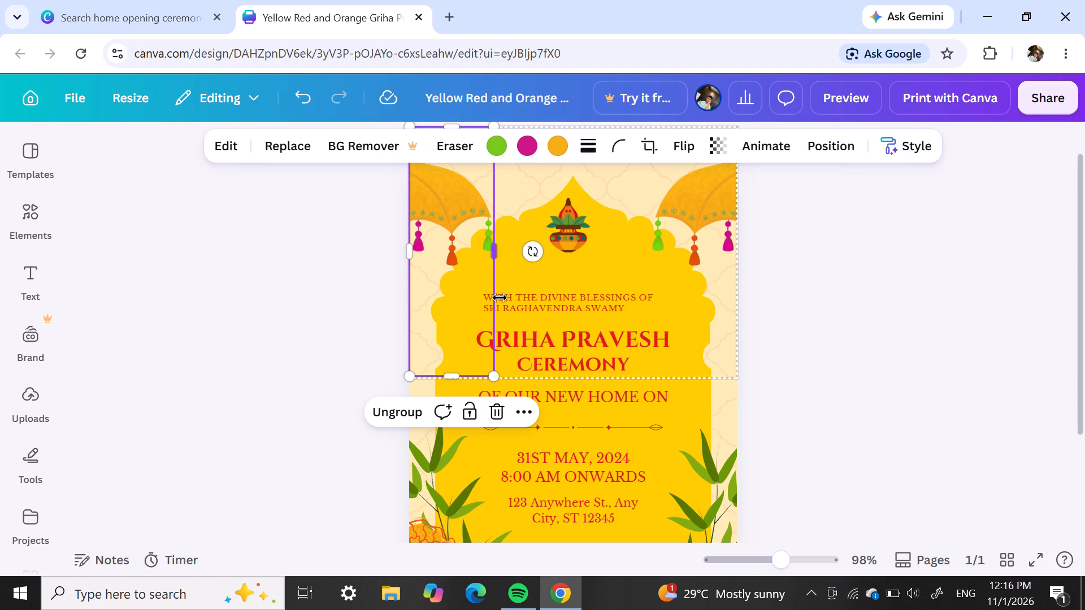
{"action": "double_click", "coordinate": [500, 298]}
{"action": "left_click", "coordinate": [531, 300]}
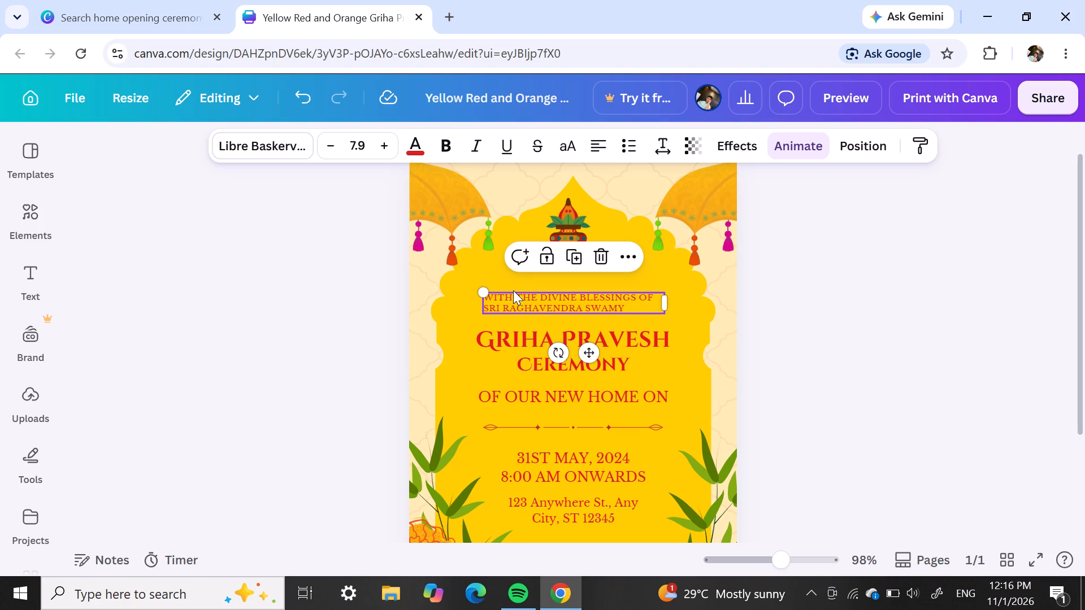
{"action": "left_click_drag", "start_coordinate": [489, 291], "coordinate": [493, 289]}
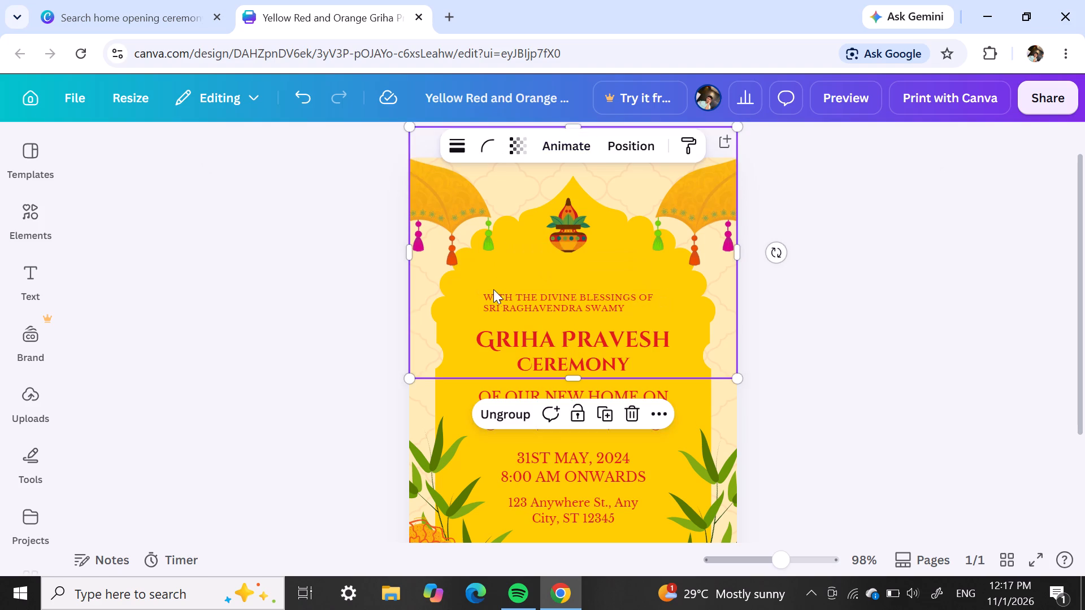
{"action": "left_click_drag", "start_coordinate": [493, 289], "coordinate": [495, 287]}
{"action": "left_click", "coordinate": [506, 294]}
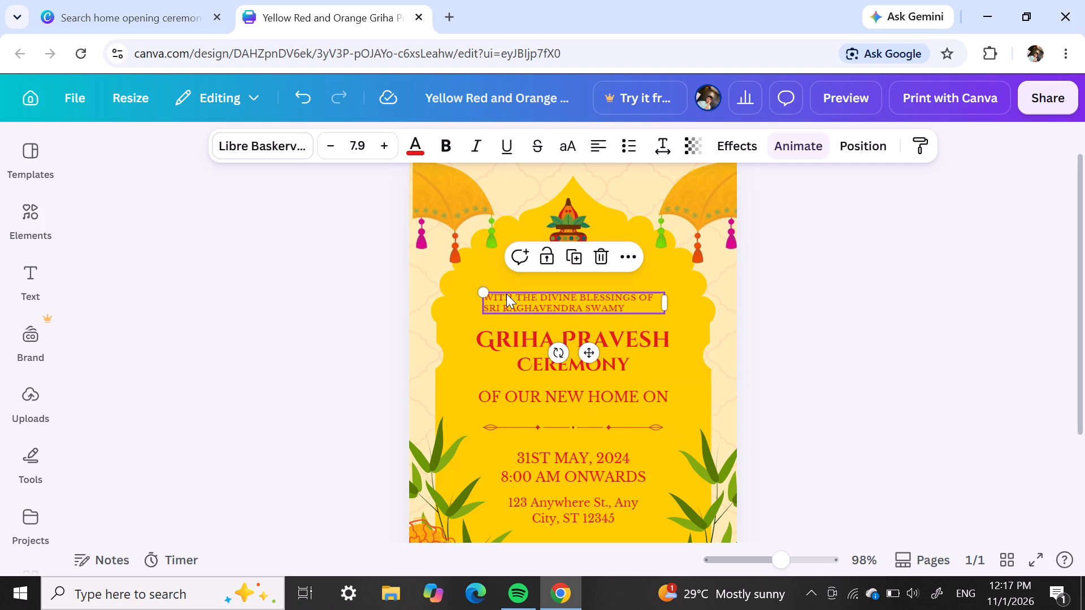
{"action": "left_click_drag", "start_coordinate": [506, 294], "coordinate": [507, 280]}
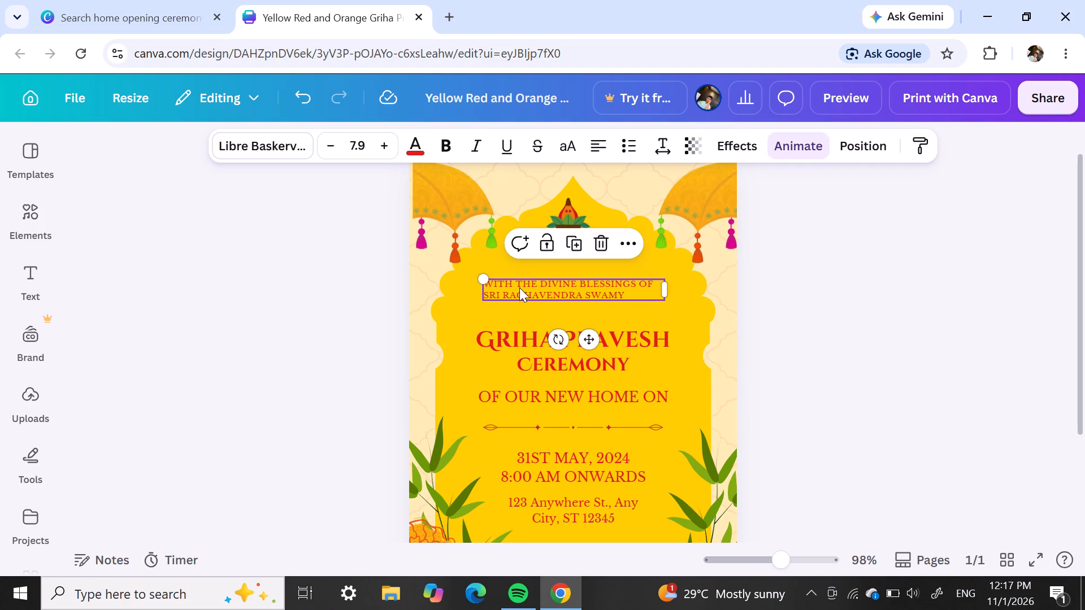
Move the blessing text further up and slightly right so it sits just beneath the kalash illustration.
{"action": "left_click", "coordinate": [519, 287]}
{"action": "left_click", "coordinate": [523, 290]}
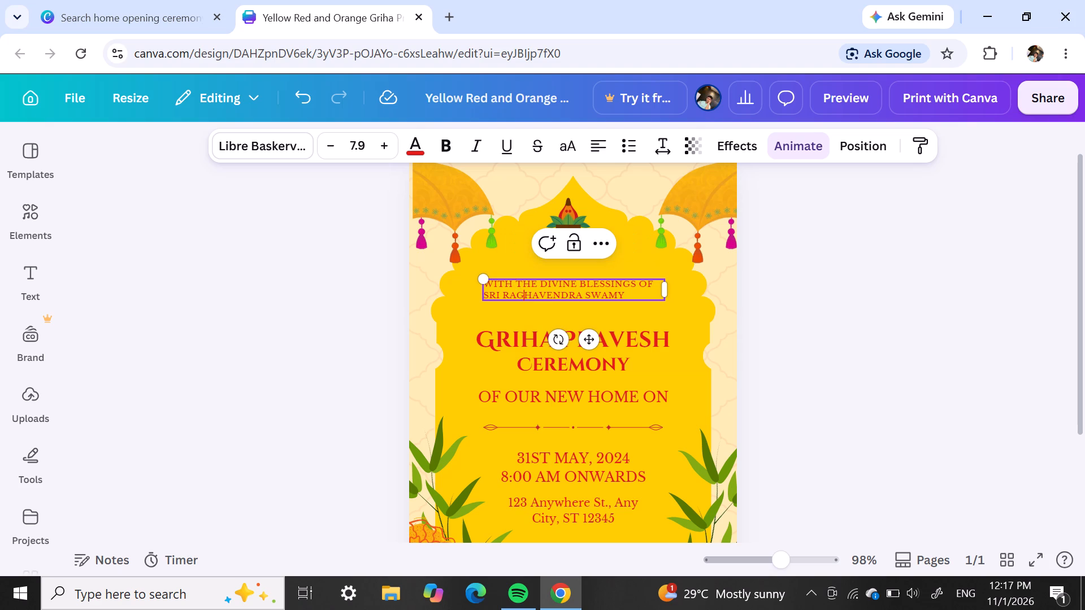
{"action": "left_click_drag", "start_coordinate": [523, 290], "coordinate": [524, 284]}
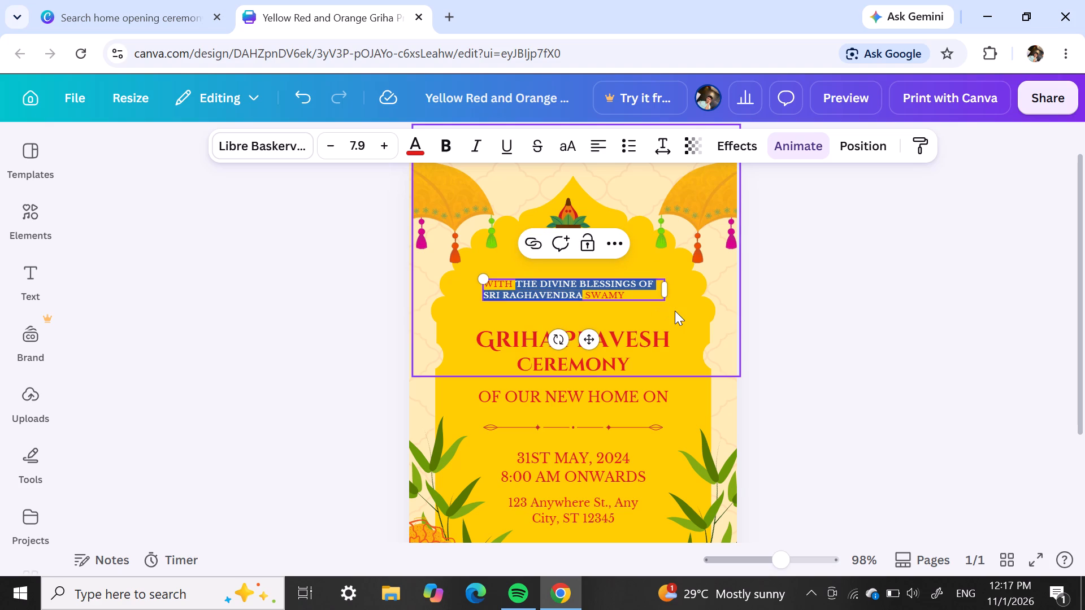
{"action": "left_click", "coordinate": [675, 311]}
{"action": "left_click", "coordinate": [517, 281]}
{"action": "left_click_drag", "start_coordinate": [517, 281], "coordinate": [519, 275]}
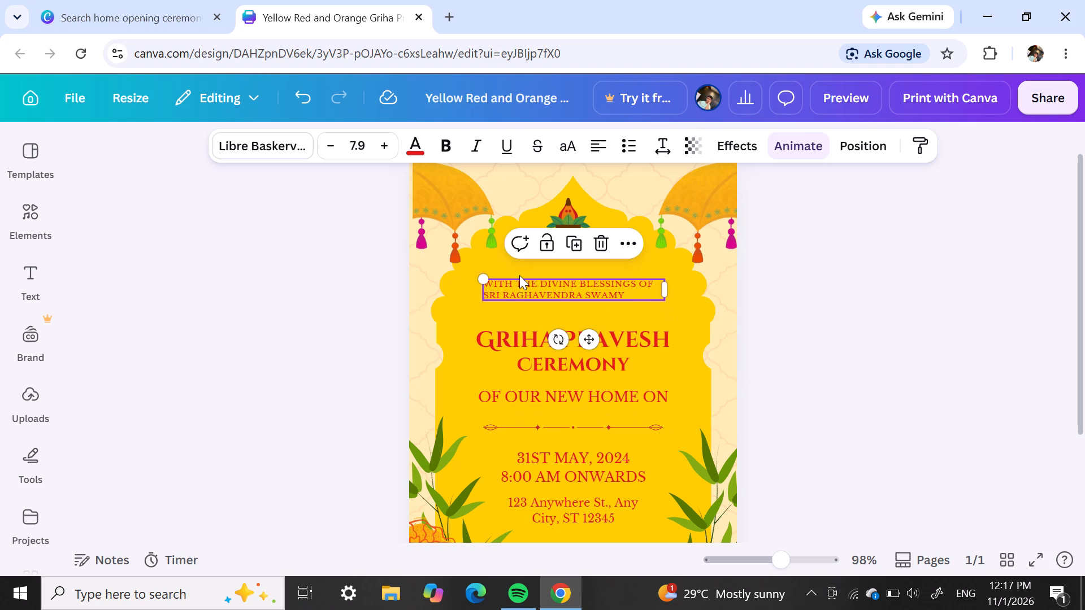
{"action": "left_click_drag", "start_coordinate": [519, 275], "coordinate": [528, 263]}
{"action": "left_click", "coordinate": [517, 266]}
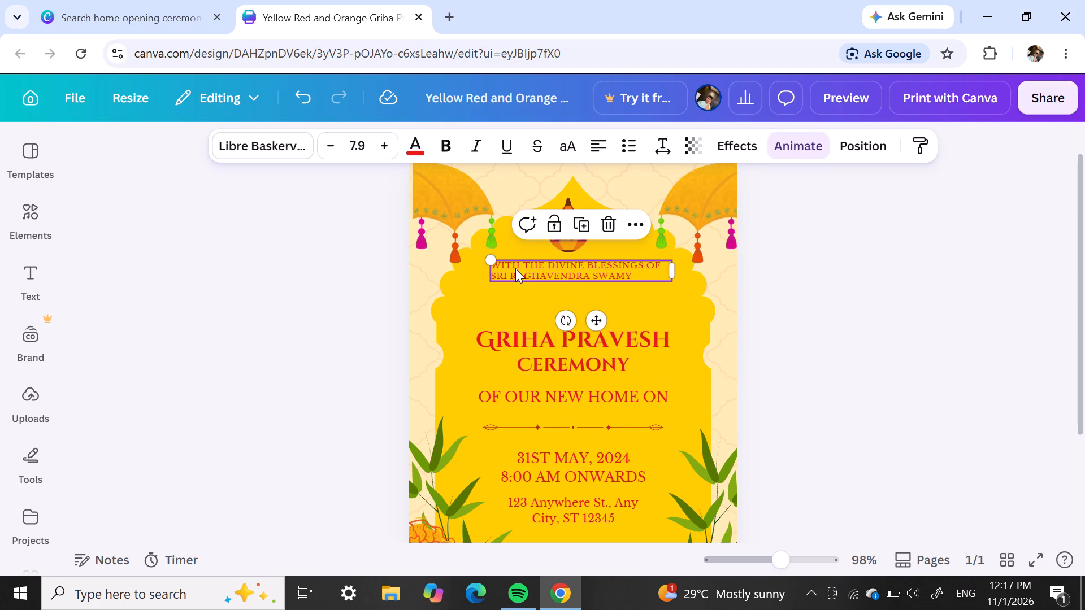
{"action": "left_click", "coordinate": [550, 289]}
Replace the "Griha Pravesh" title text with "GRUHA PRAVESH".
{"action": "left_click", "coordinate": [536, 342]}
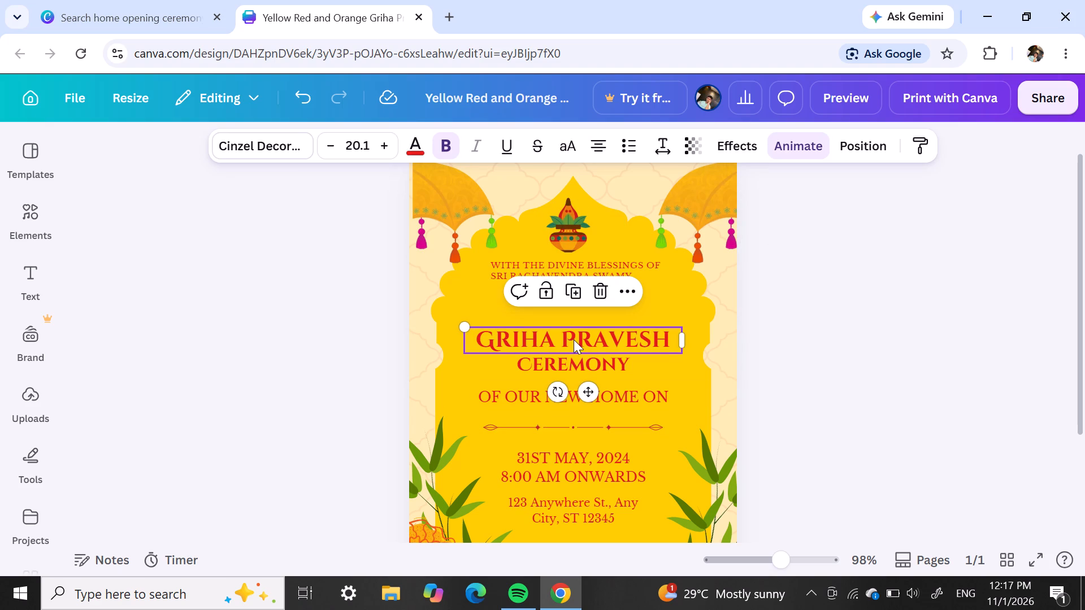
{"action": "left_click", "coordinate": [669, 334]}
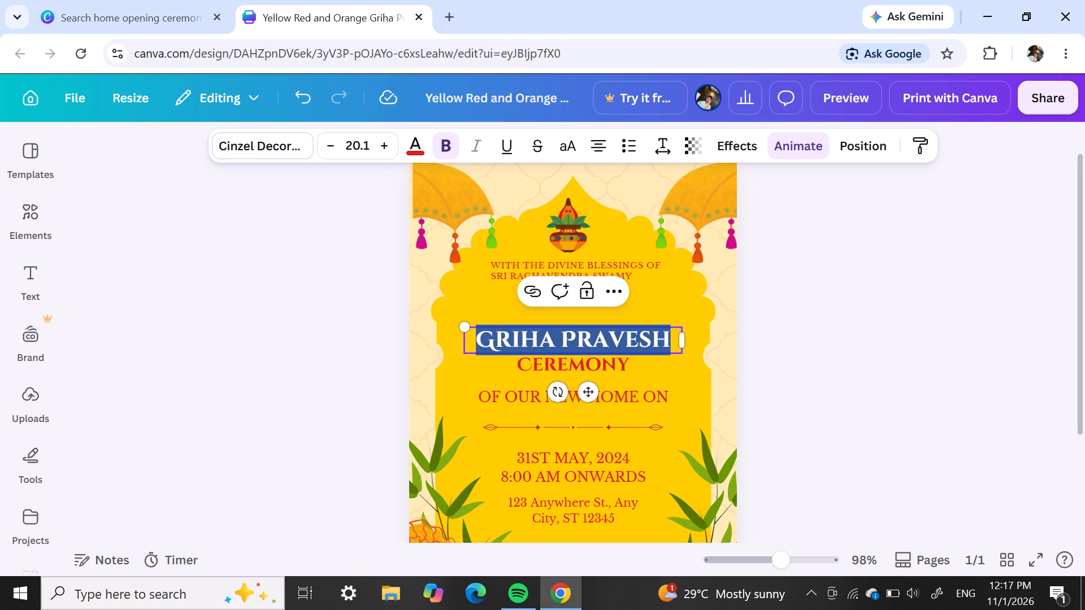
{"action": "key", "text": "BackSpace"}
{"action": "type", "text": "GRUHA"}
{"action": "key", "text": "space"}
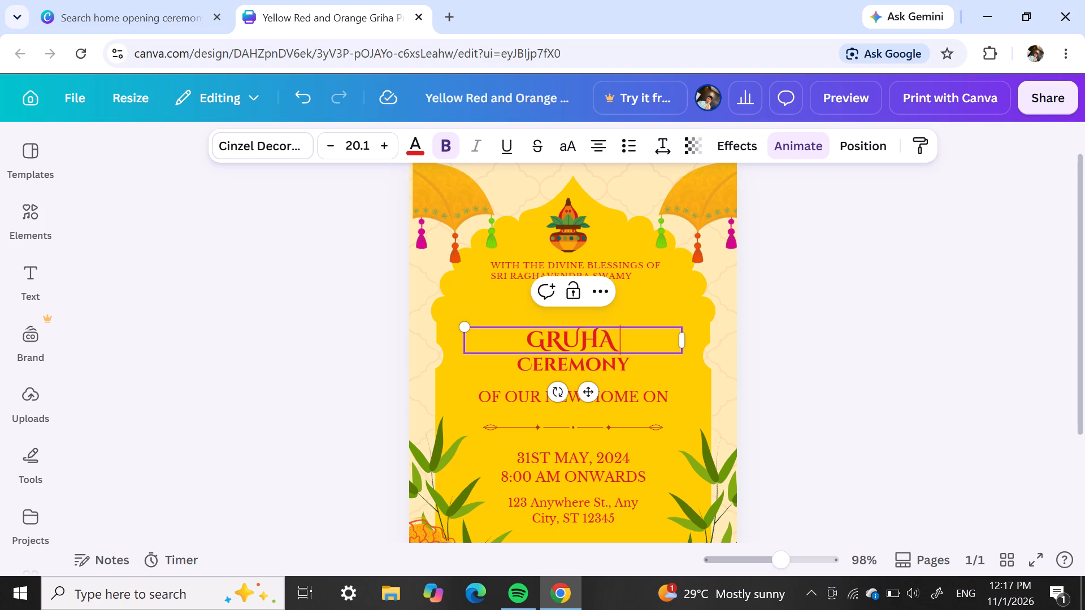
{"action": "type", "text": "PR"}
{"action": "key", "text": "v"}
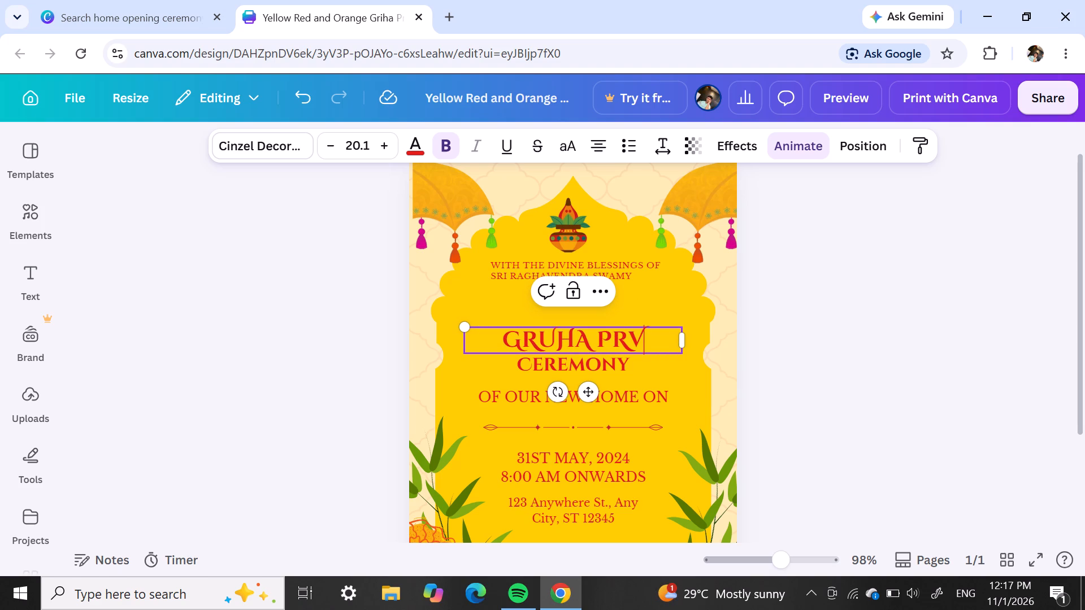
{"action": "key", "text": "BackSpace"}
{"action": "type", "text": "AVESH"}
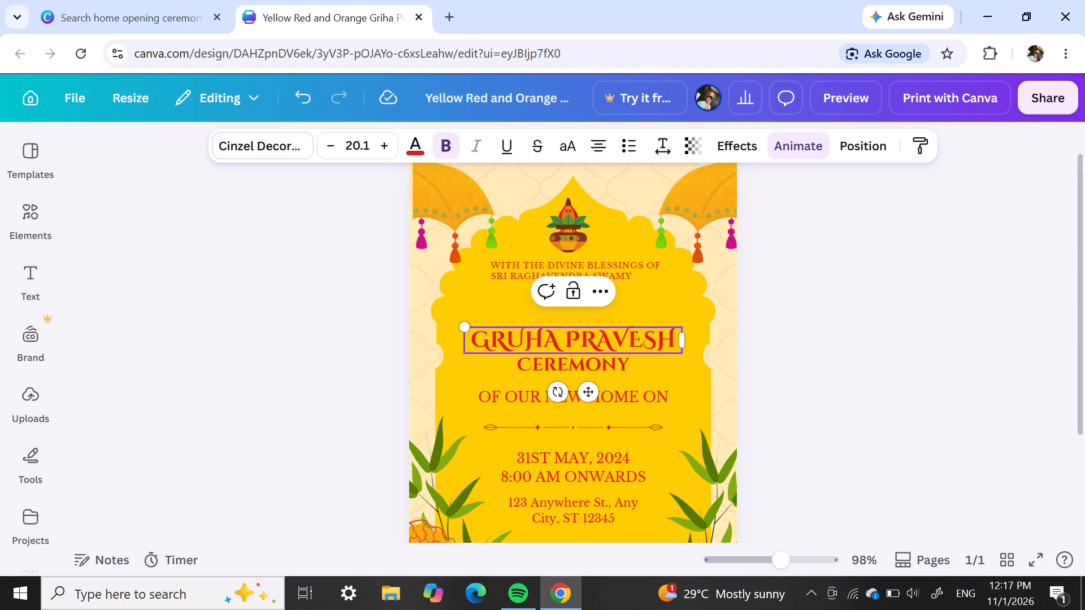
{"action": "key", "text": "space"}
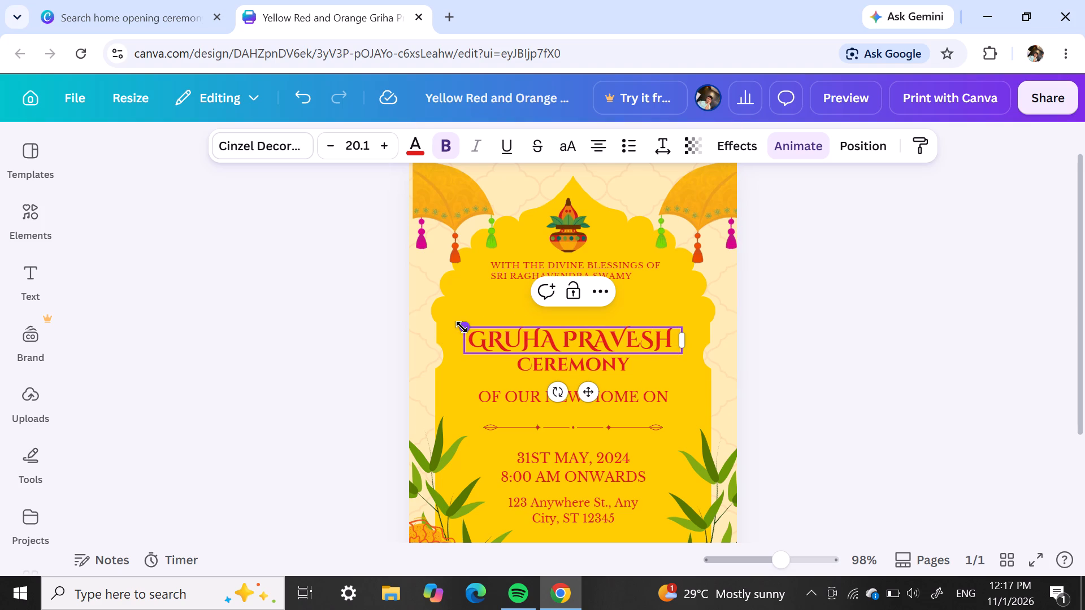
Resize the GRUHA PRAVESH title to font size 20 and move it up, close beneath the blessing text.
{"action": "left_click_drag", "start_coordinate": [462, 327], "coordinate": [470, 307]}
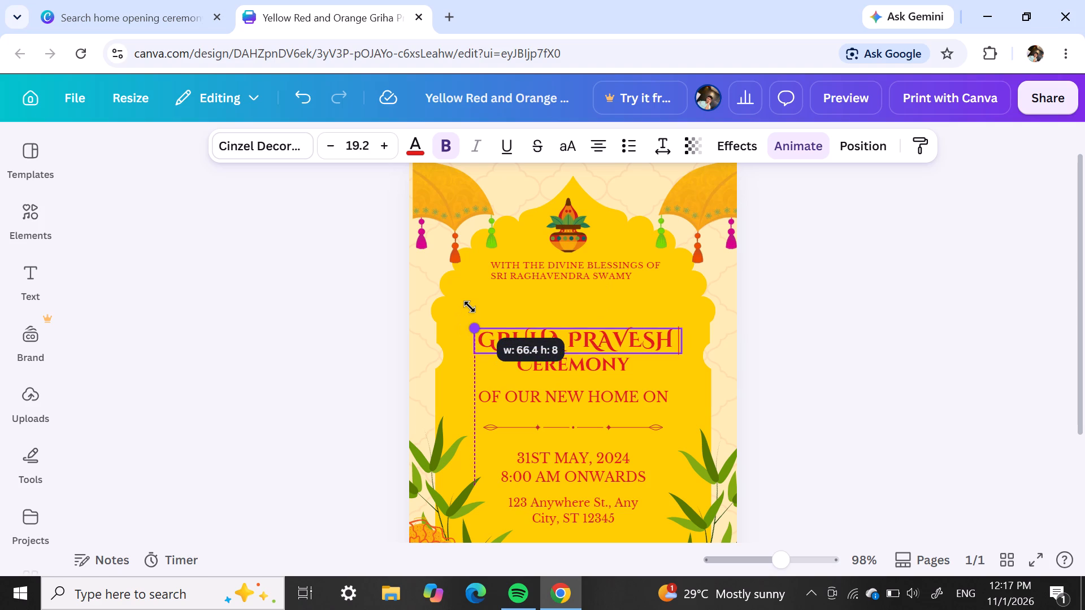
{"action": "left_click_drag", "start_coordinate": [470, 307], "coordinate": [462, 307]}
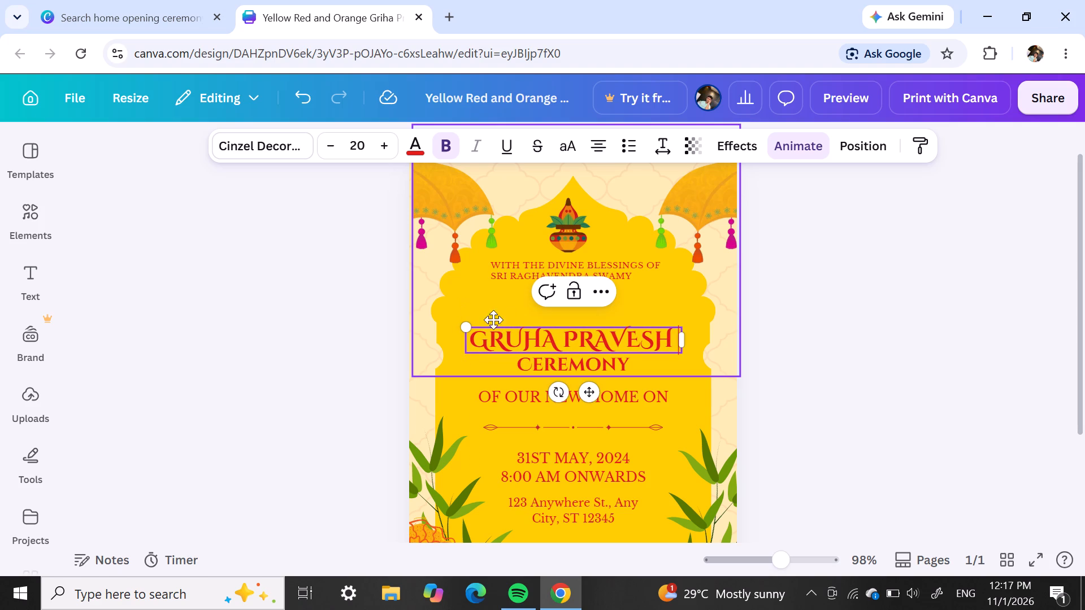
{"action": "left_click_drag", "start_coordinate": [493, 323], "coordinate": [493, 321]}
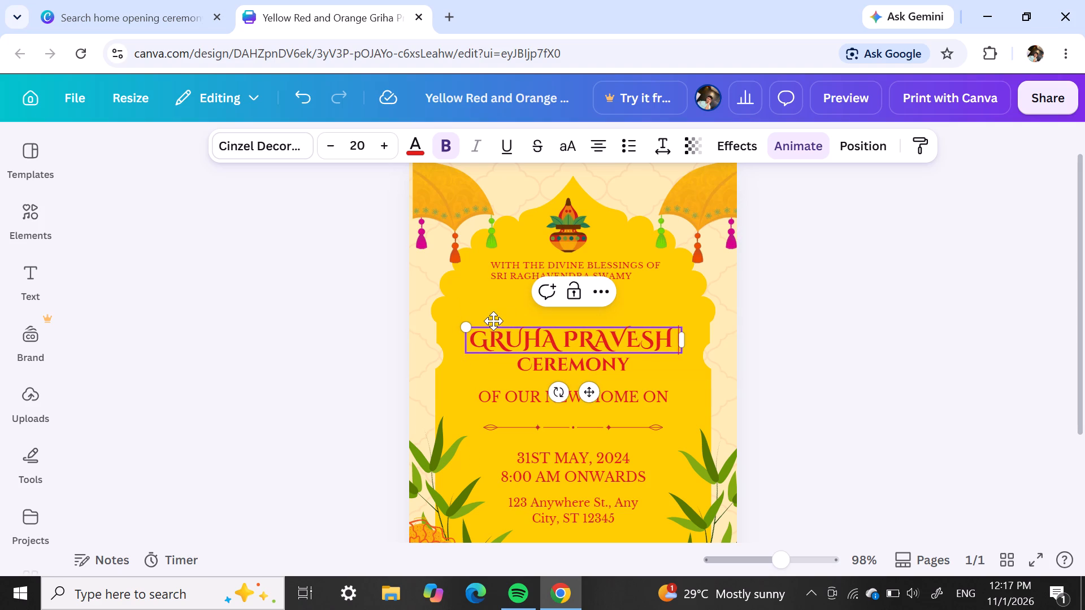
{"action": "left_click_drag", "start_coordinate": [493, 321], "coordinate": [490, 294]}
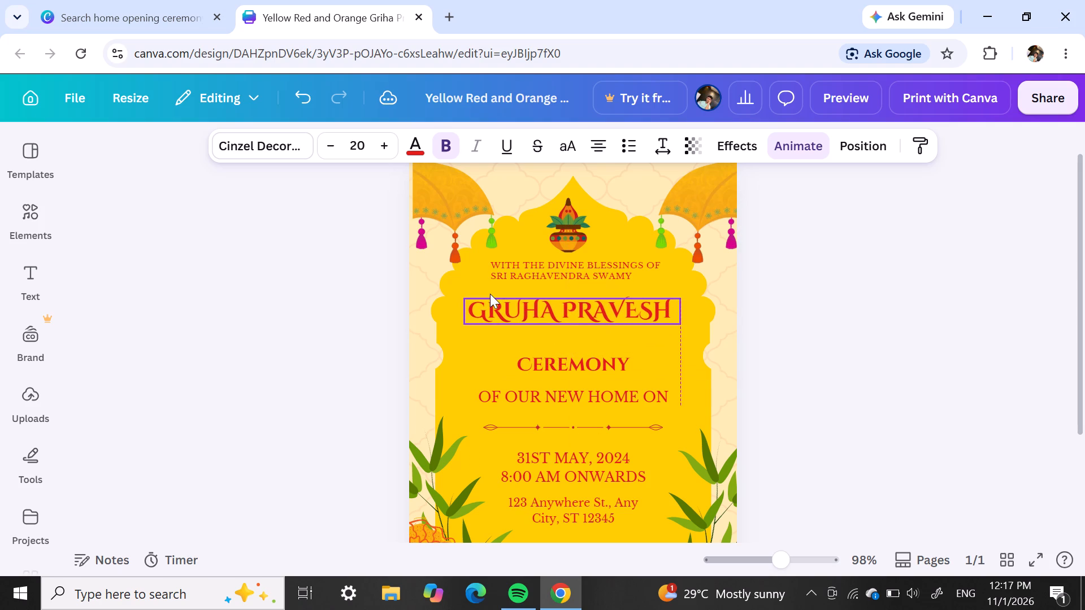
{"action": "left_click_drag", "start_coordinate": [490, 294], "coordinate": [489, 291]}
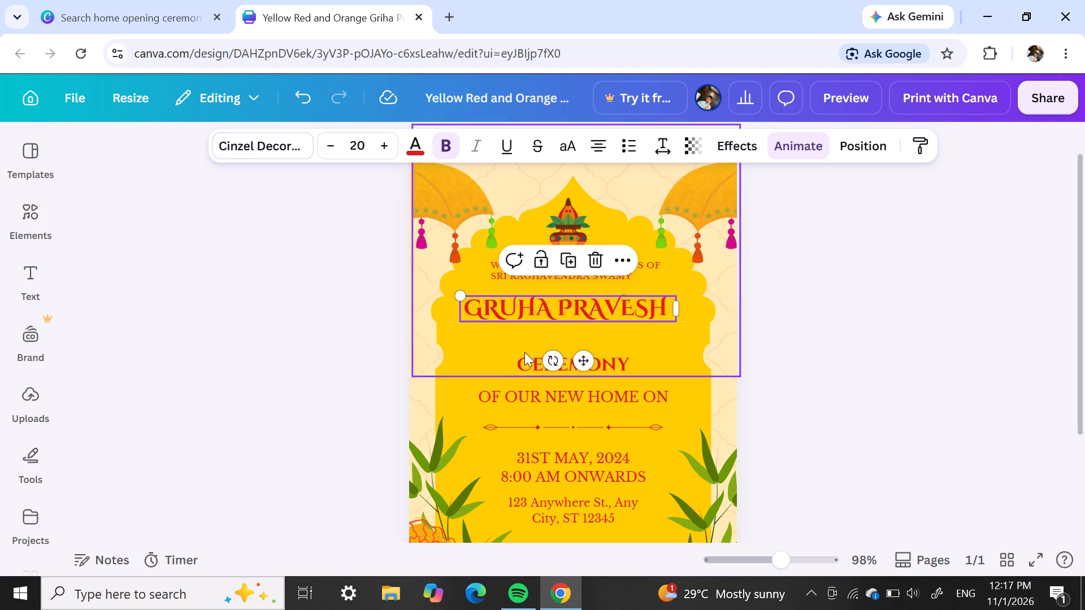
Resize the word CEREMONY to font size 16.6 and move it up, directly beneath the GRUHA PRAVESH title.
{"action": "left_click", "coordinate": [527, 368]}
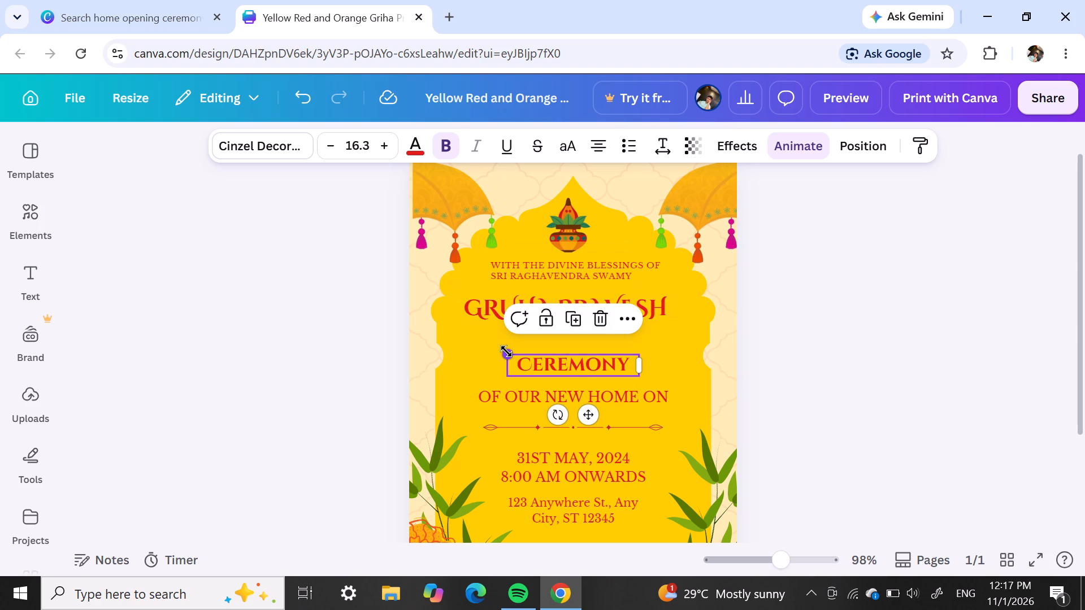
{"action": "left_click_drag", "start_coordinate": [506, 351], "coordinate": [506, 338]}
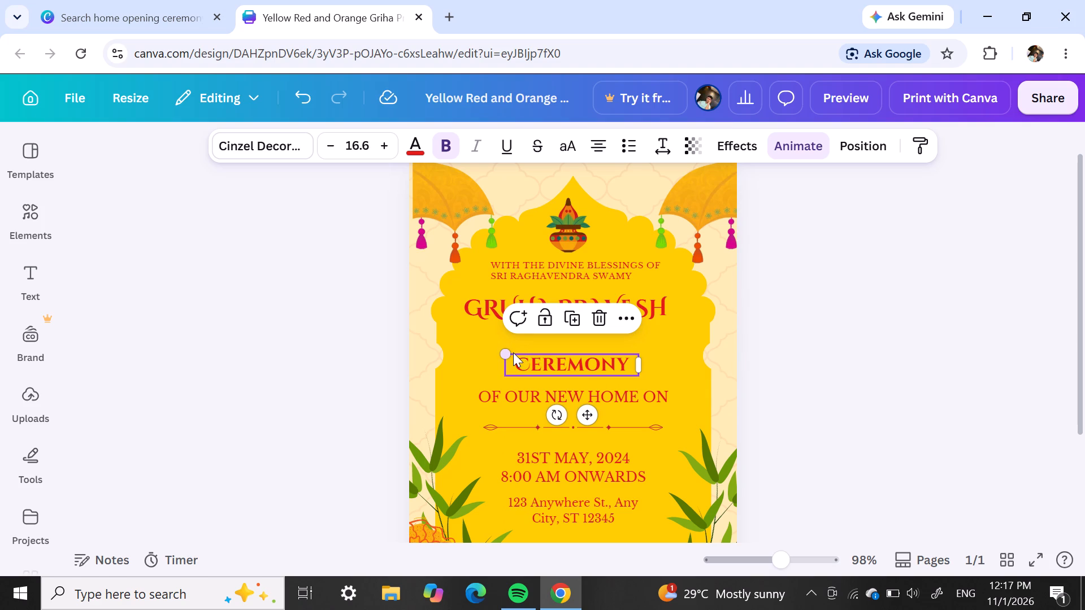
{"action": "left_click", "coordinate": [513, 352]}
{"action": "left_click", "coordinate": [513, 352]}
{"action": "left_click_drag", "start_coordinate": [513, 352], "coordinate": [507, 341]}
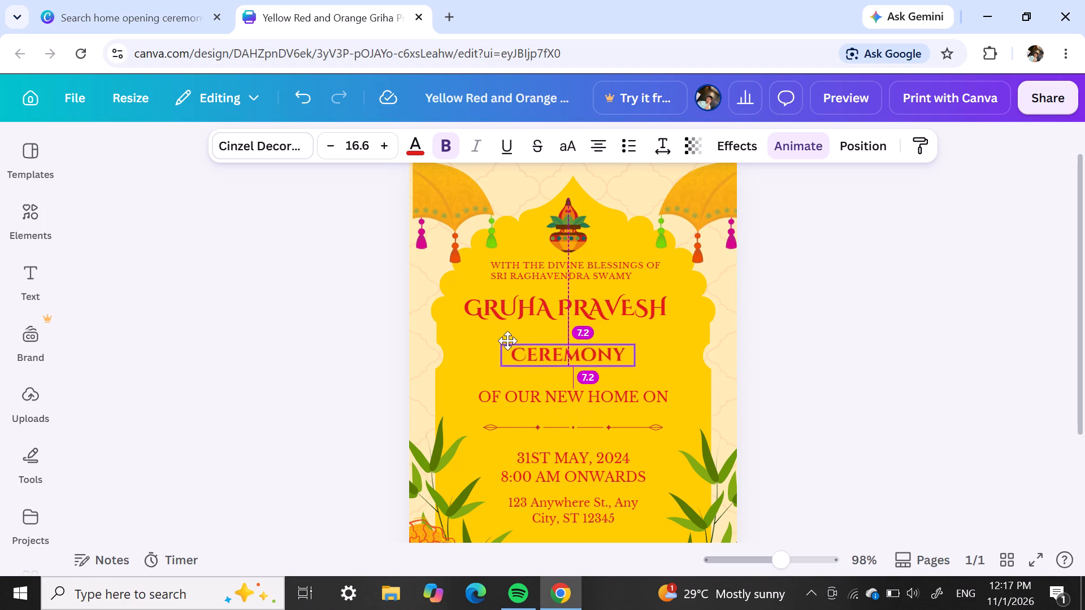
{"action": "left_click_drag", "start_coordinate": [507, 341], "coordinate": [501, 329]}
{"action": "double_click", "coordinate": [501, 329]}
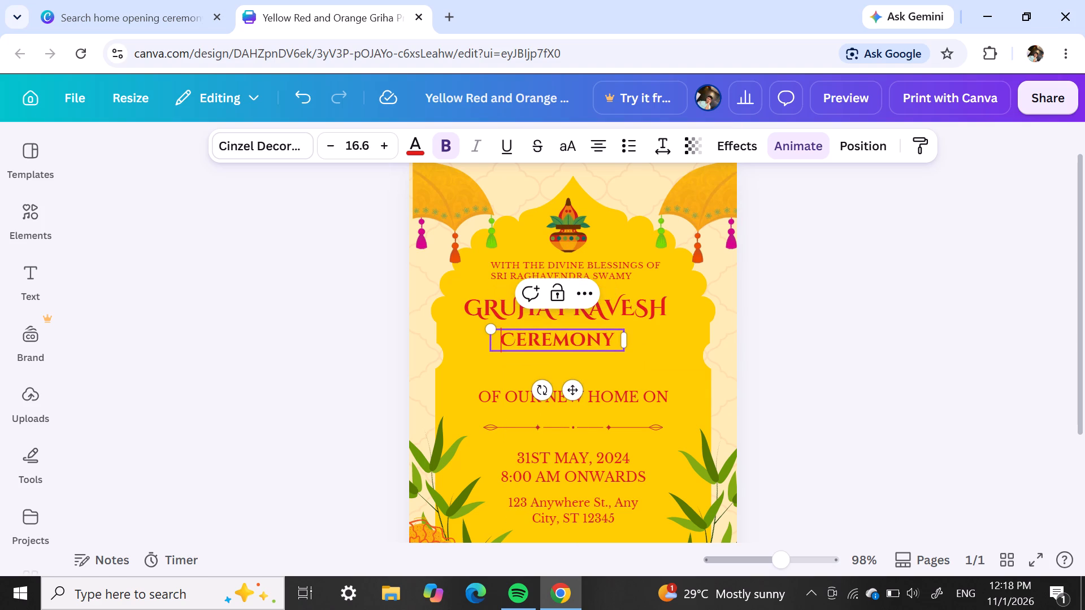
{"action": "left_click", "coordinate": [504, 329]}
{"action": "left_click", "coordinate": [654, 343]}
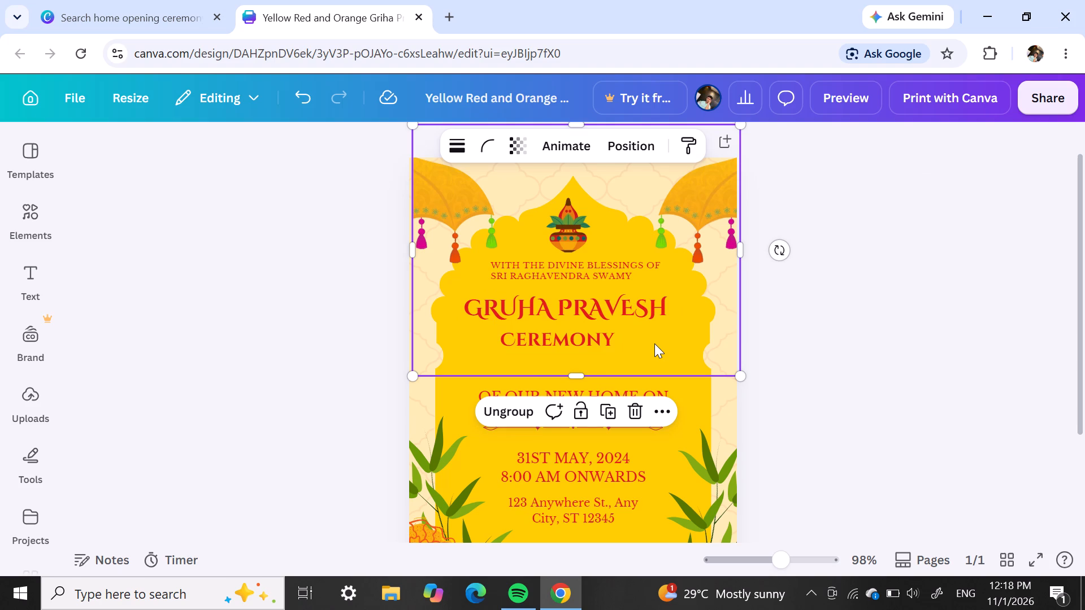
Shift the word CEREMONY slightly right so it sits roughly centred beneath the GRUHA PRAVESH title.
{"action": "left_click", "coordinate": [616, 338]}
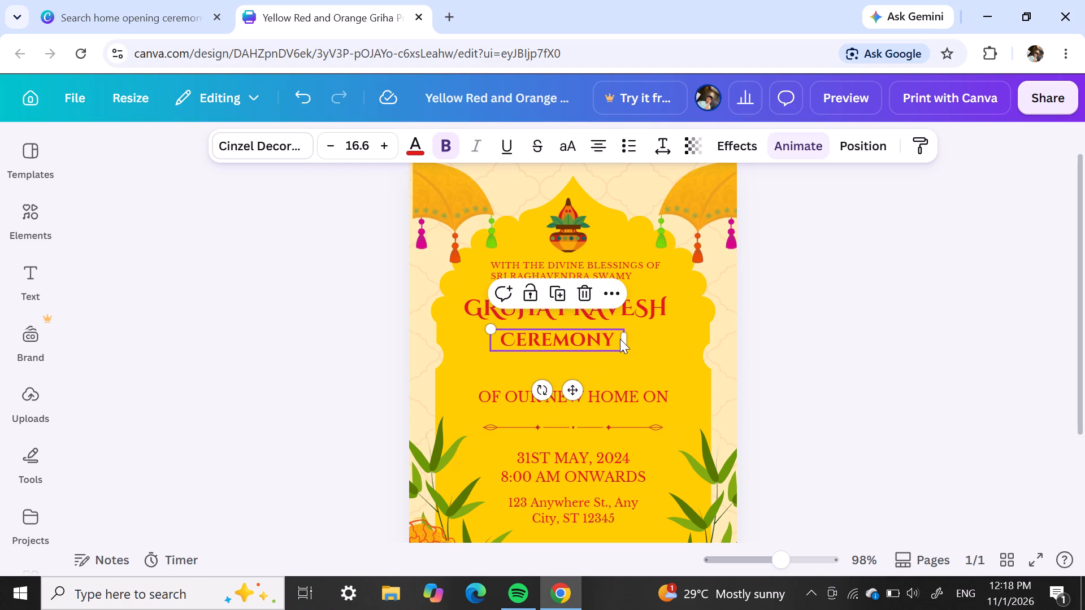
{"action": "left_click_drag", "start_coordinate": [623, 340], "coordinate": [630, 340]}
{"action": "left_click", "coordinate": [636, 347]}
{"action": "left_click", "coordinate": [632, 364]}
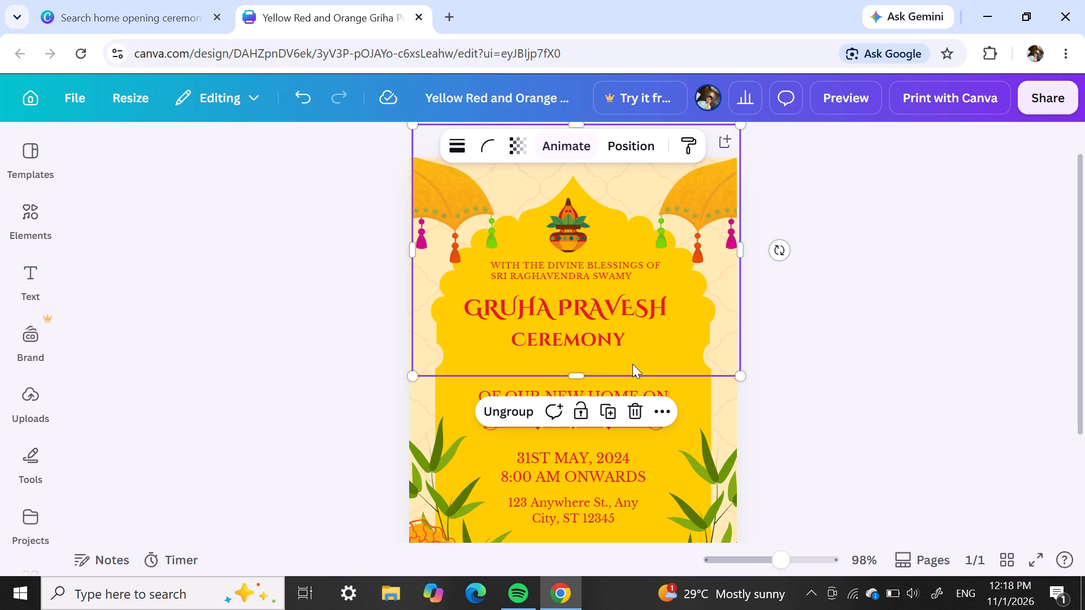
{"action": "left_click", "coordinate": [874, 383]}
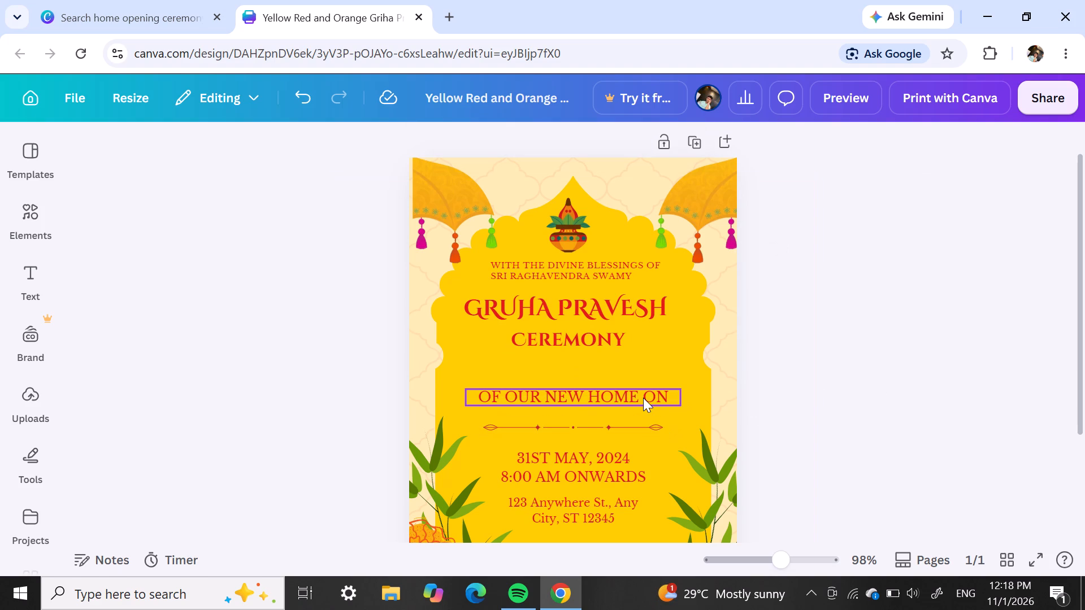
Replace the "OF OUR NEW HOME ON" line with "“RAYARA KRUPE” NILAYA".
{"action": "left_click", "coordinate": [643, 398]}
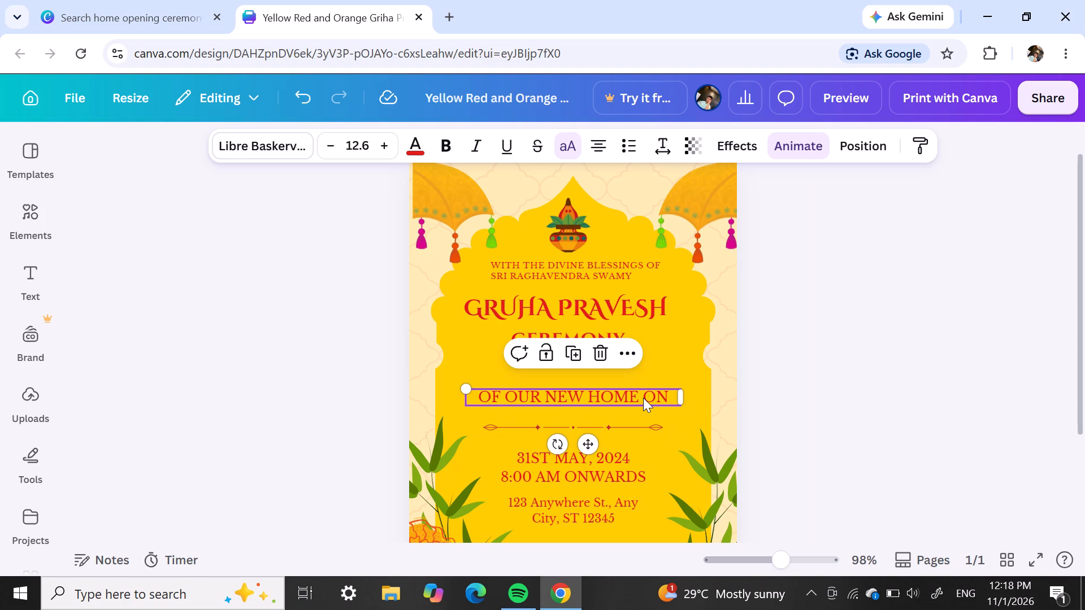
{"action": "left_click", "coordinate": [667, 391]}
{"action": "key", "text": "BackSpace"}
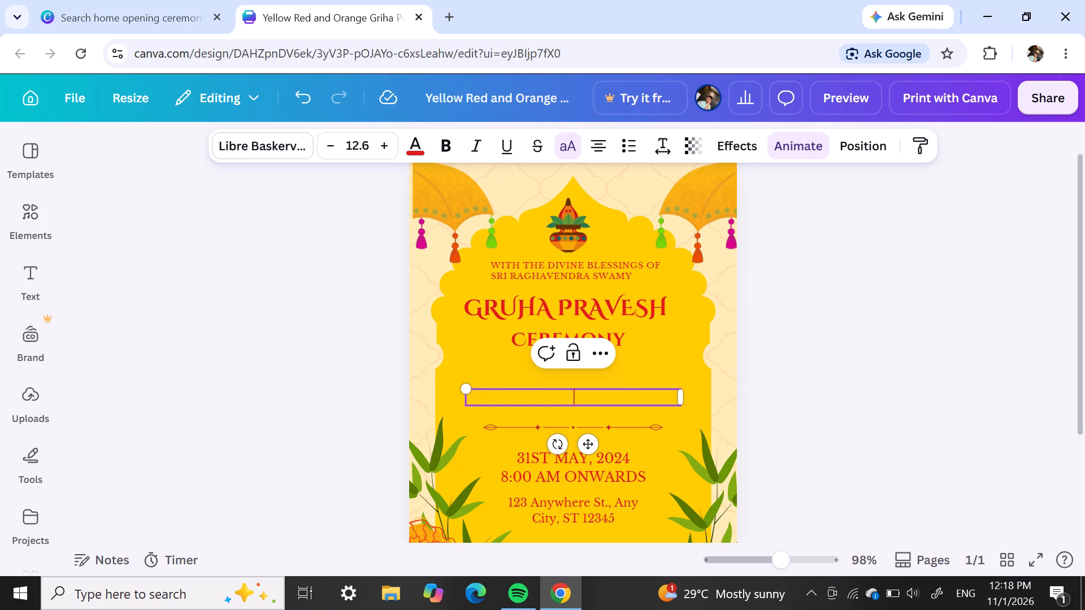
{"action": "type", "text": "RAYARA"}
{"action": "key", "text": "space"}
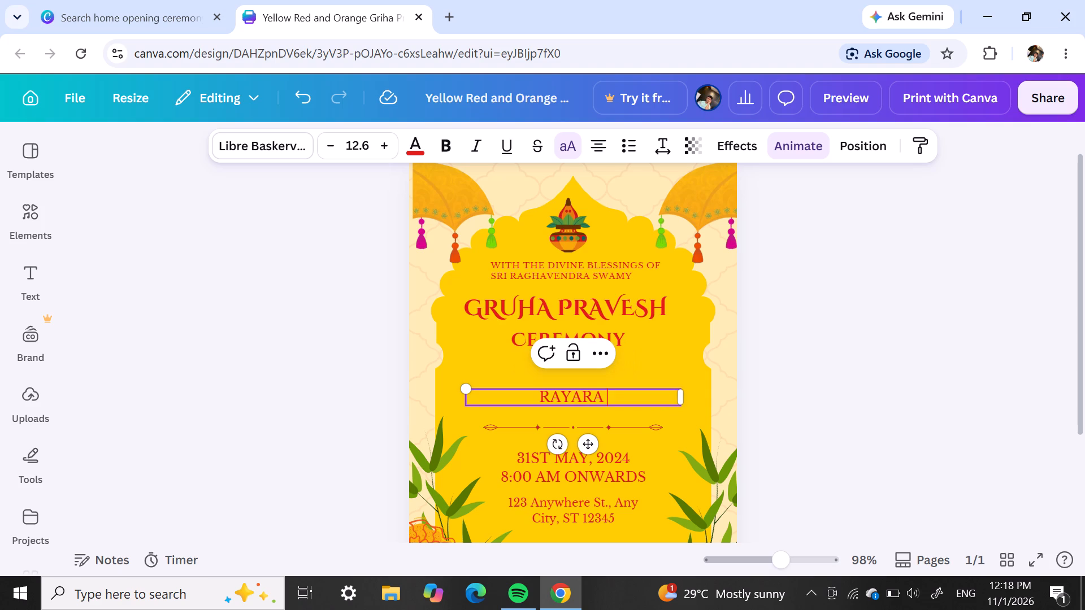
{"action": "key", "text": "BackSpace"}
{"action": "key", "text": "BackSpace"}
{"action": "key", "text": "BackSpace"}
{"action": "key", "text": "BackSpace"}
{"action": "key", "text": "BackSpace"}
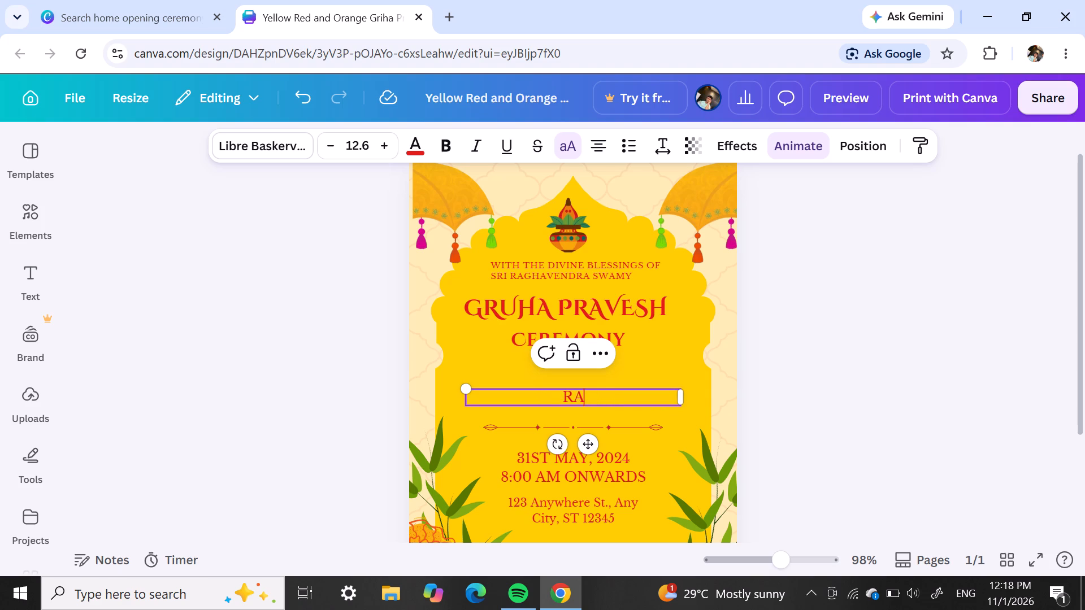
{"action": "key", "text": "BackSpace"}
{"action": "key", "text": "BackSpace"}
{"action": "key", "text": "shift+quotedbl"}
{"action": "type", "text": "RAYARA KRUPE"}
{"action": "key", "text": "space"}
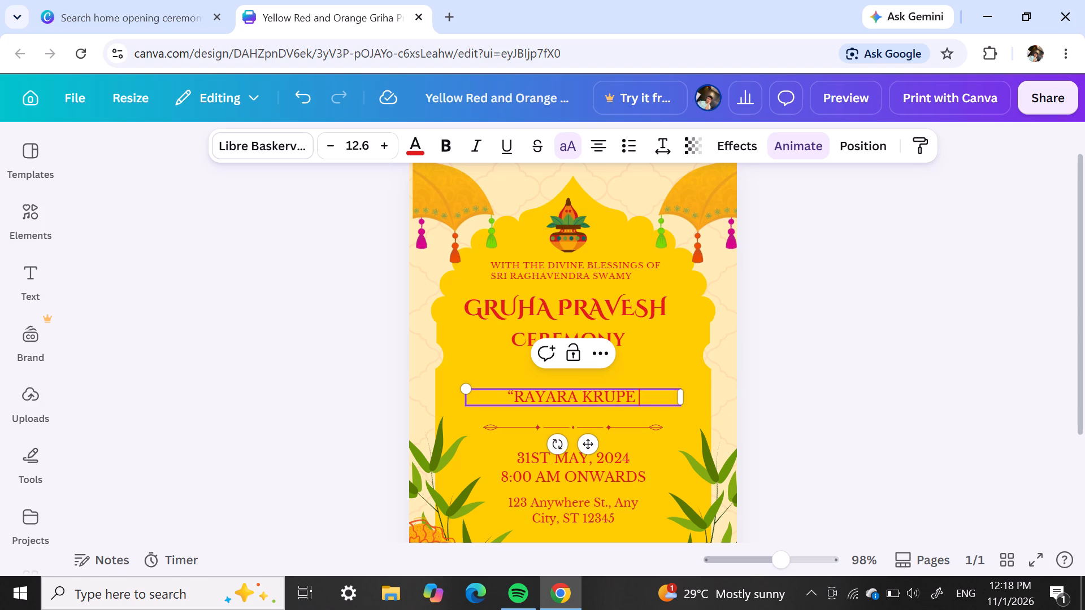
{"action": "key", "text": "BackSpace"}
{"action": "key", "text": "shift+quotedbl"}
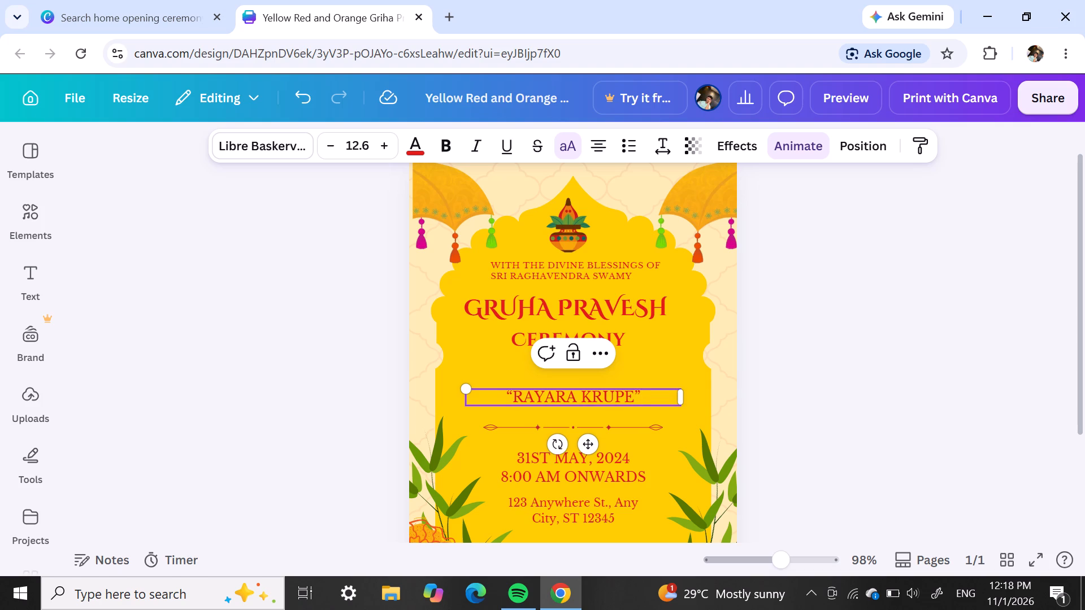
{"action": "key", "text": "space"}
{"action": "type", "text": "M"}
{"action": "key", "text": "BackSpace"}
{"action": "type", "text": "NILAYA"}
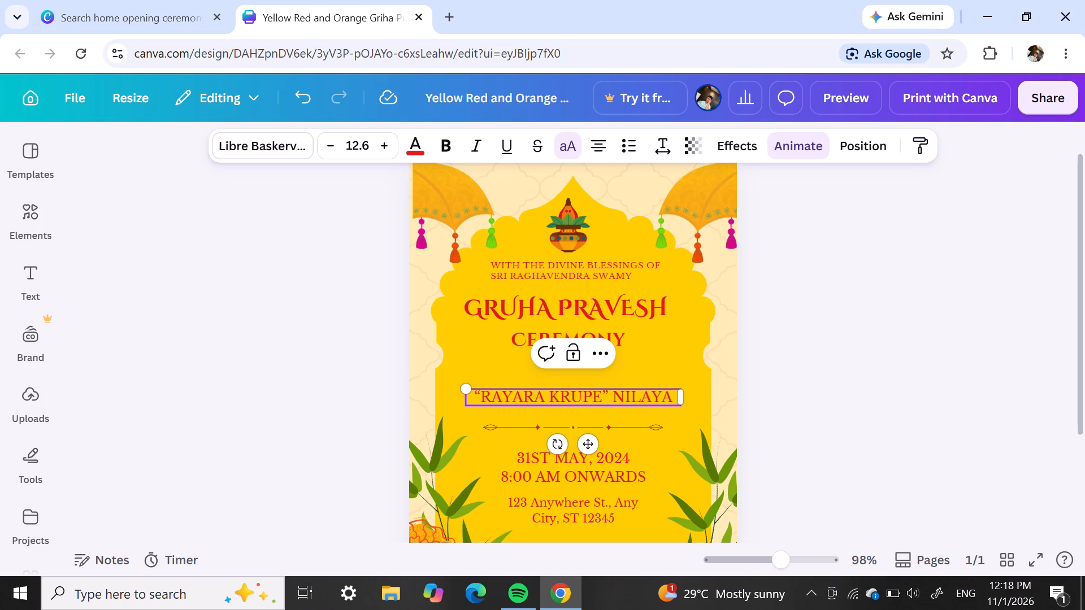
{"action": "left_click", "coordinate": [784, 375]}
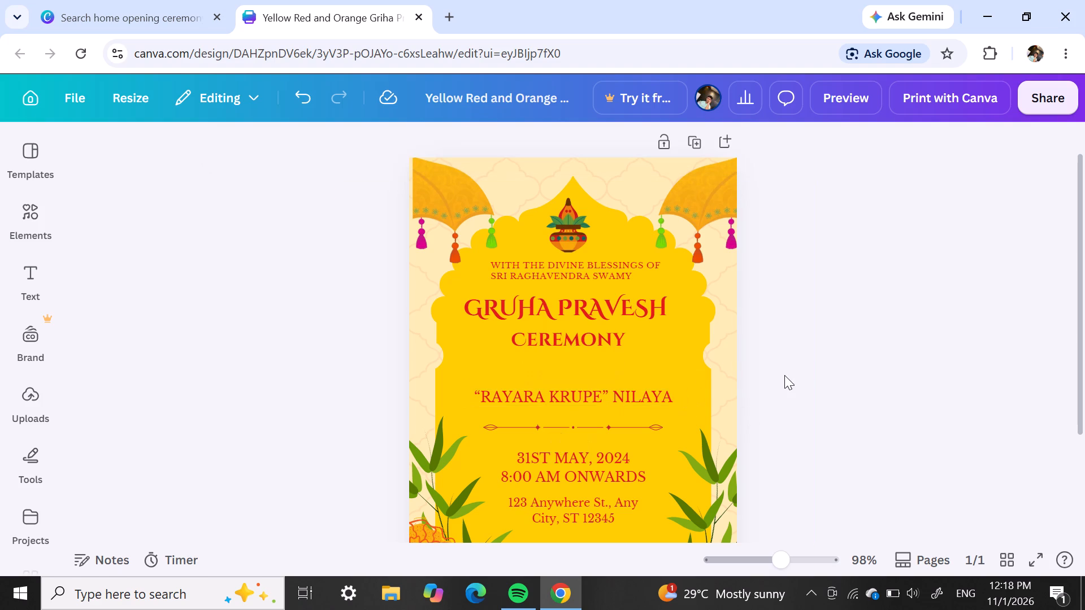
Move the “RAYARA KRUPE” NILAYA line up slightly, closer beneath the word CEREMONY.
{"action": "left_click", "coordinate": [562, 396]}
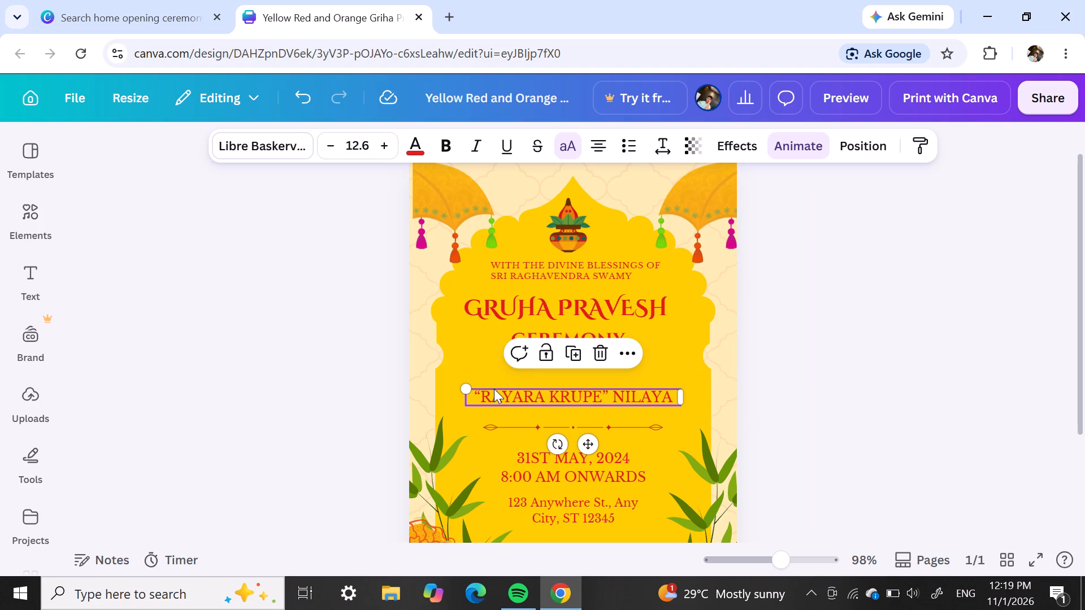
{"action": "left_click", "coordinate": [463, 385]}
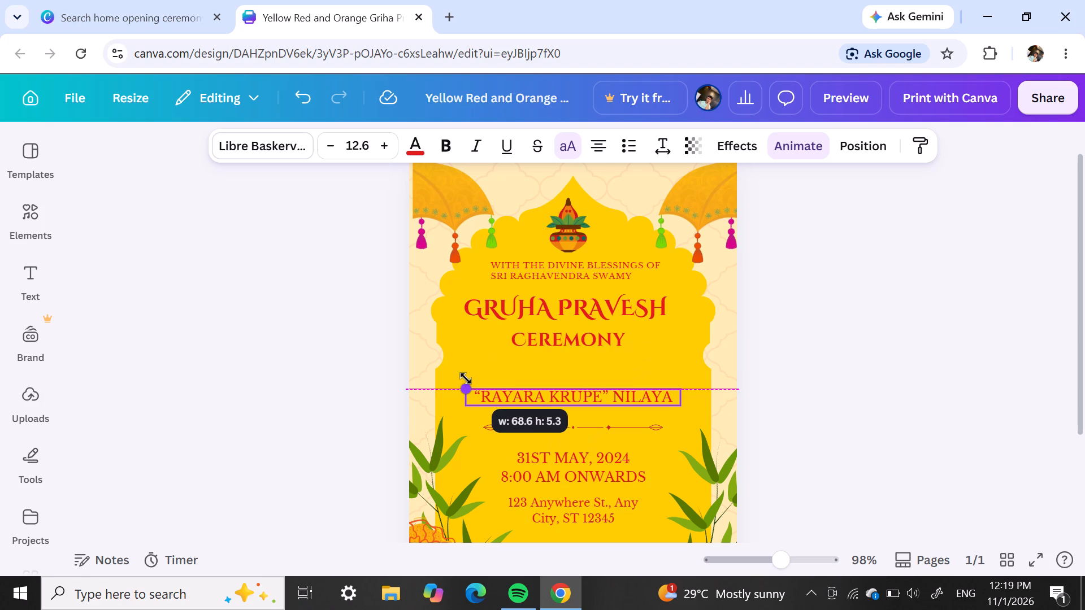
{"action": "left_click", "coordinate": [499, 390]}
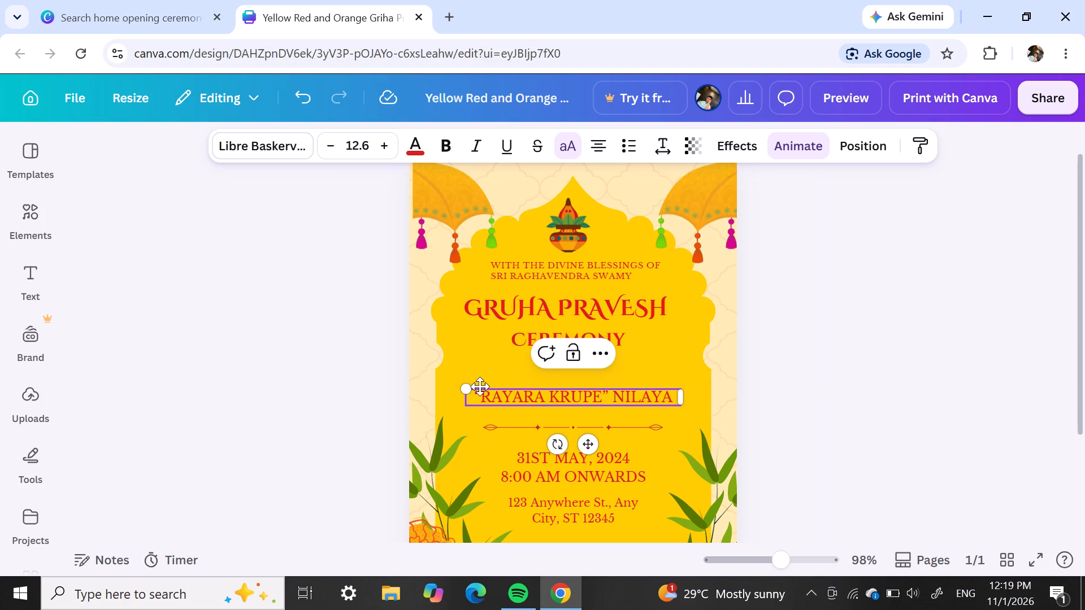
{"action": "left_click_drag", "start_coordinate": [480, 386], "coordinate": [475, 371]}
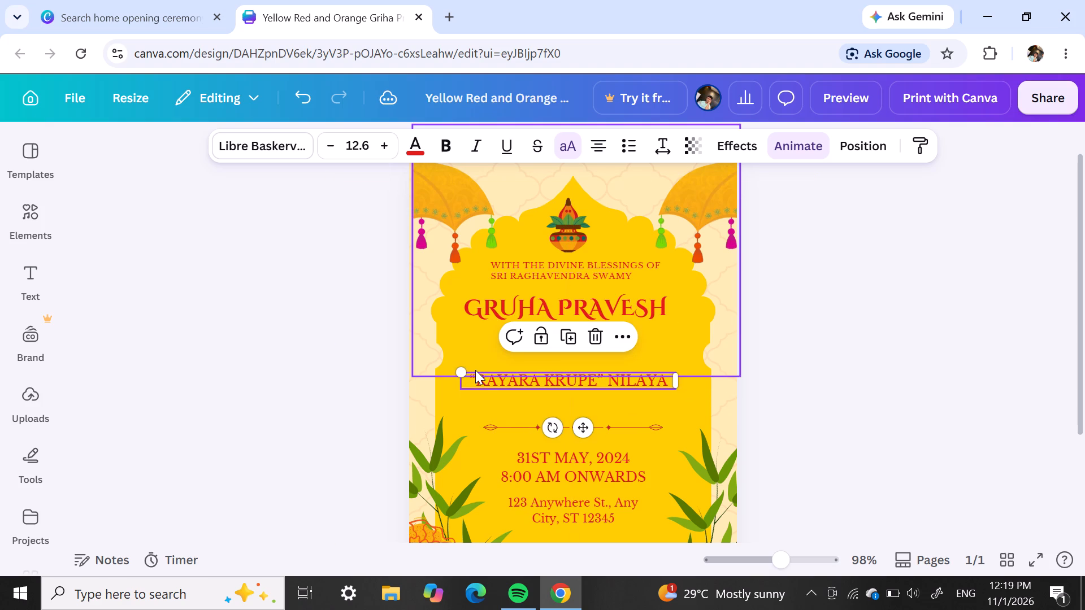
Move the ornamental divider line up, closer beneath the “RAYARA KRUPE” NILAYA text.
{"action": "left_click", "coordinate": [508, 406]}
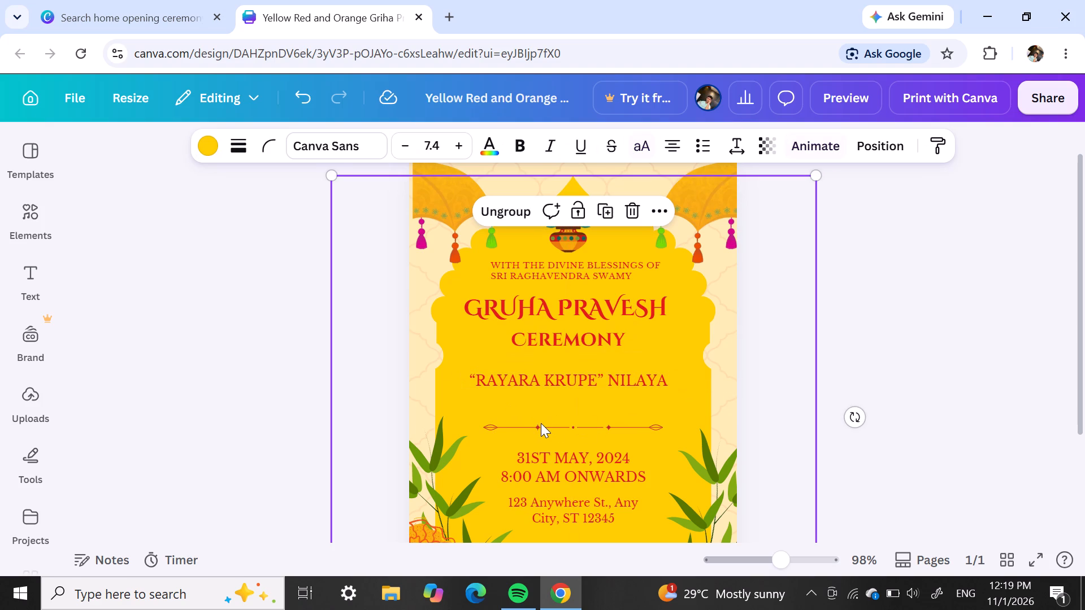
{"action": "left_click", "coordinate": [541, 423]}
{"action": "left_click", "coordinate": [541, 423]}
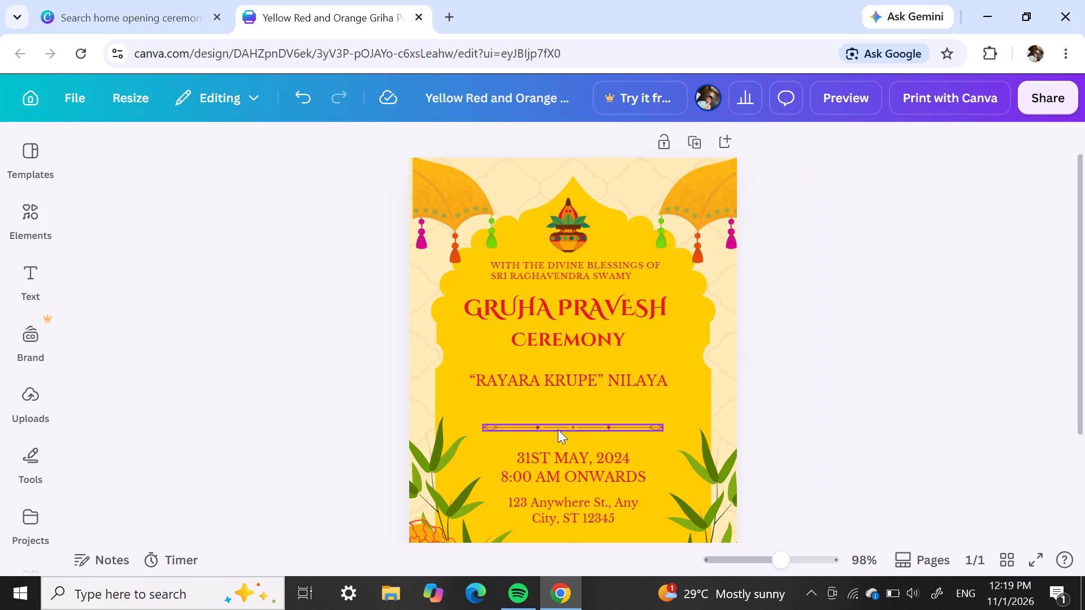
{"action": "left_click", "coordinate": [558, 429]}
{"action": "left_click_drag", "start_coordinate": [558, 429], "coordinate": [555, 421]}
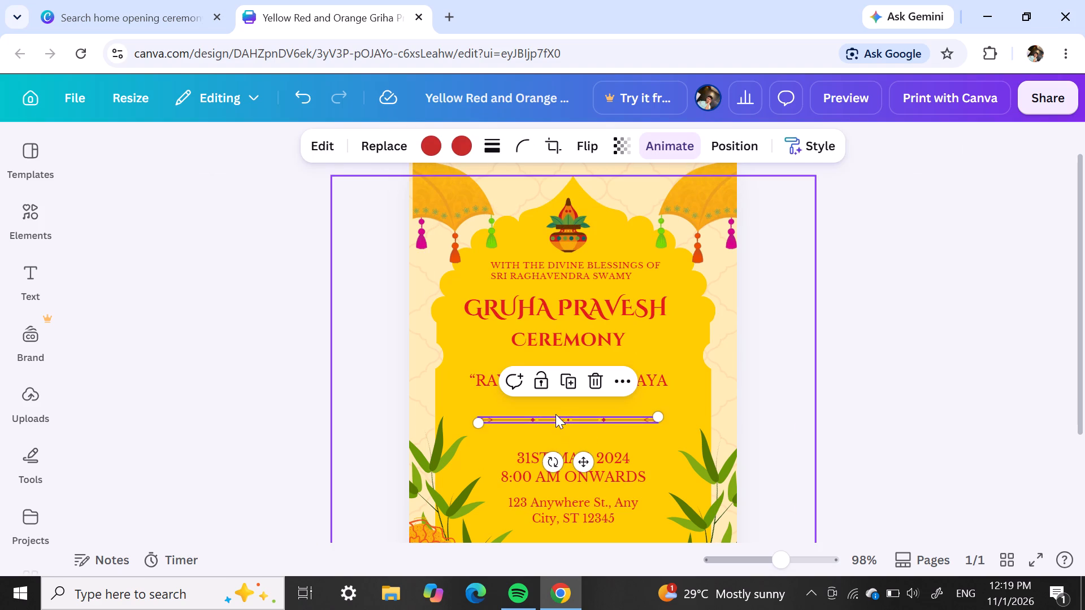
{"action": "left_click", "coordinate": [555, 414]}
{"action": "left_click", "coordinate": [553, 416]}
{"action": "left_click_drag", "start_coordinate": [553, 416], "coordinate": [553, 406]}
{"action": "left_click", "coordinate": [553, 406]}
{"action": "left_click", "coordinate": [552, 403]}
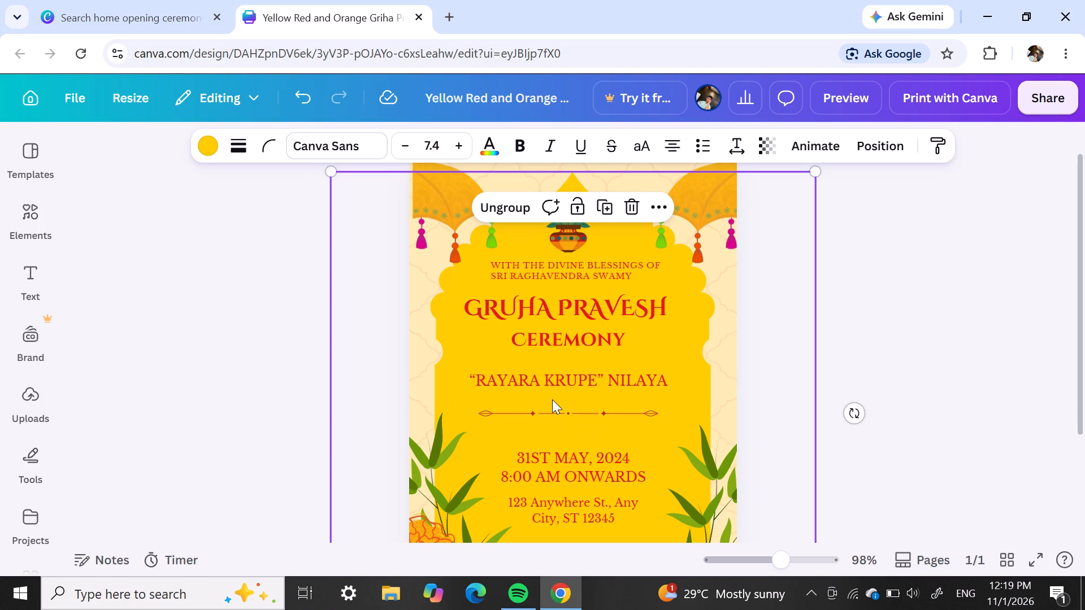
Resize the date and time text below the divider to font size 12.
{"action": "scroll", "coordinate": [552, 399], "scroll_direction": "down", "scroll_amount": 1}
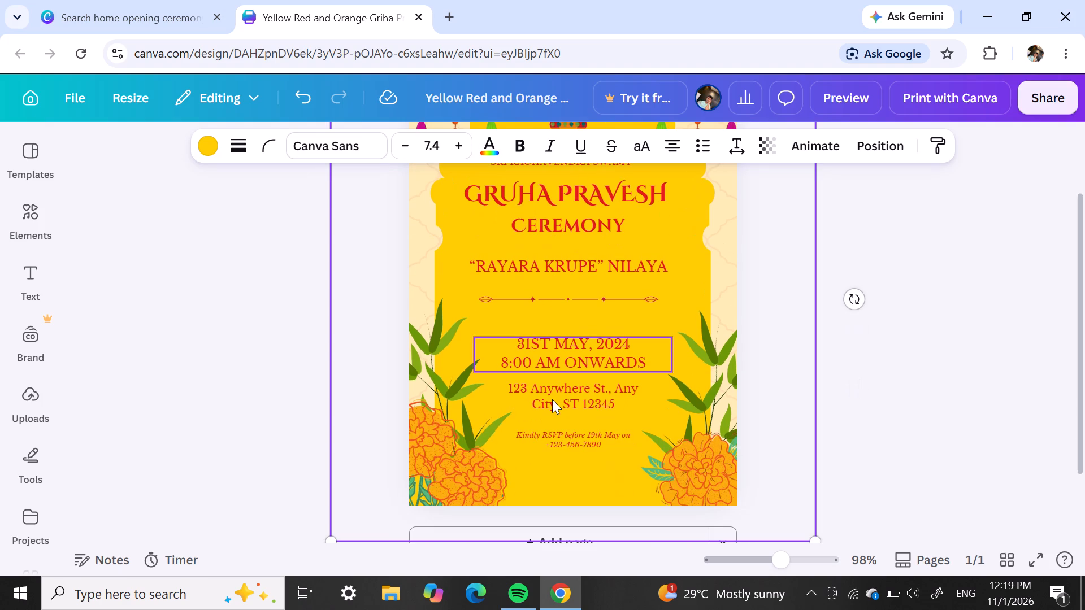
{"action": "scroll", "coordinate": [552, 327], "scroll_direction": "up", "scroll_amount": 1}
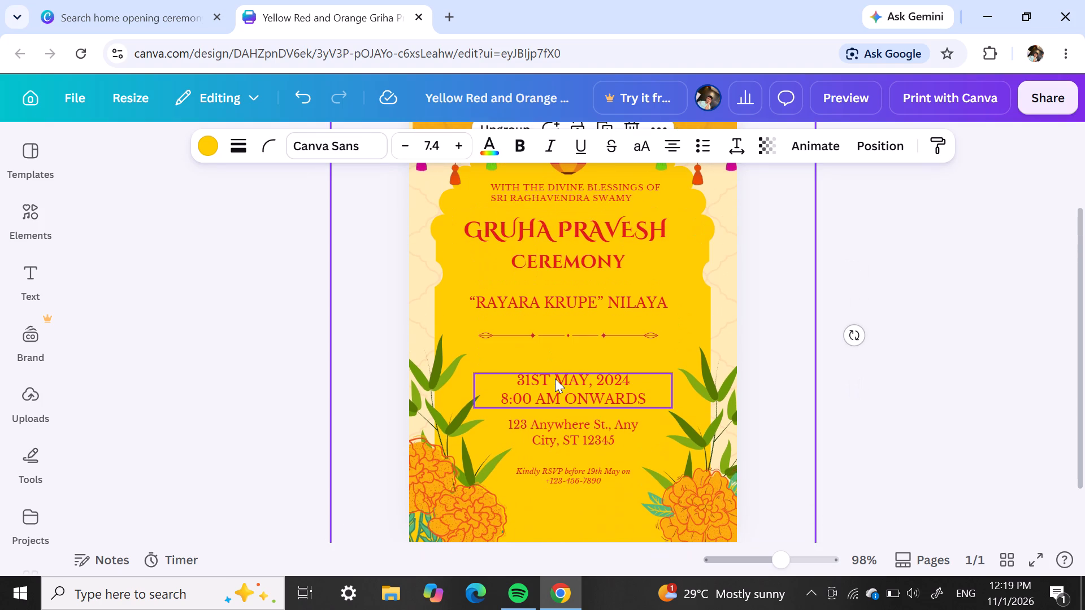
{"action": "left_click", "coordinate": [555, 378]}
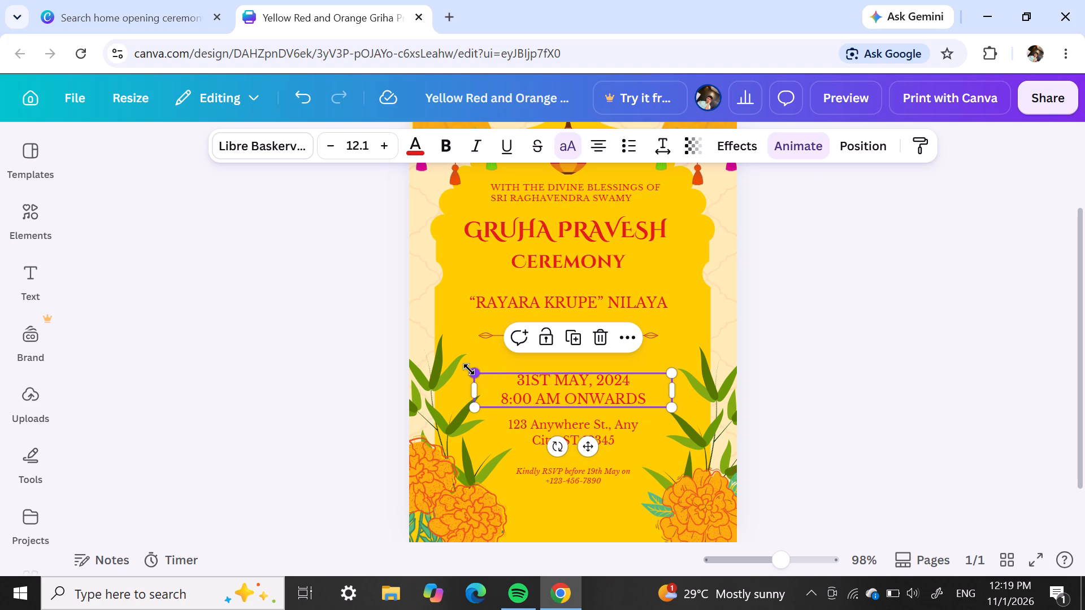
{"action": "left_click_drag", "start_coordinate": [468, 369], "coordinate": [471, 352]}
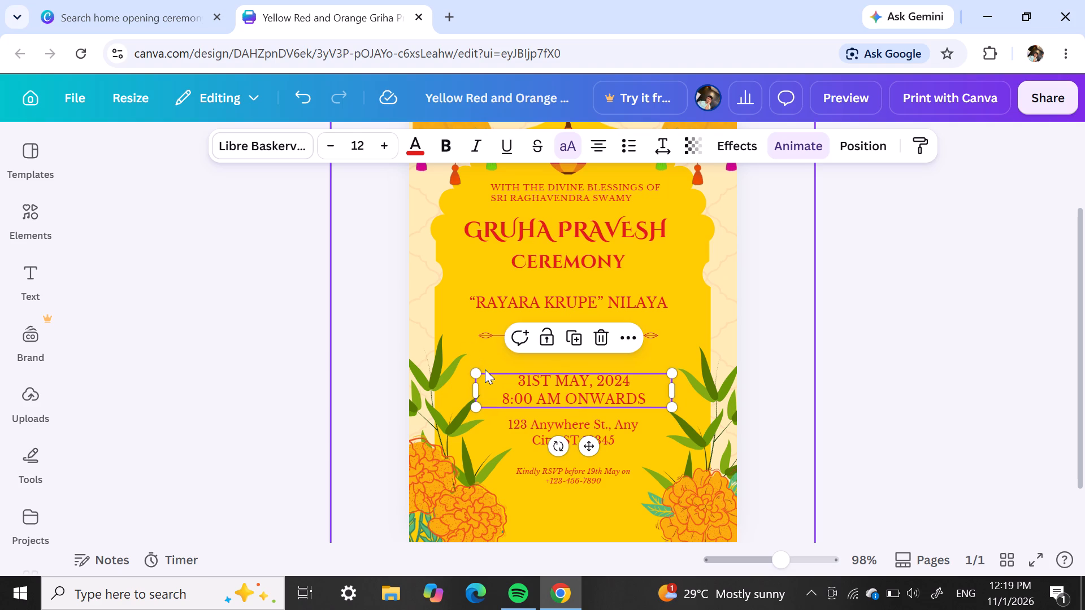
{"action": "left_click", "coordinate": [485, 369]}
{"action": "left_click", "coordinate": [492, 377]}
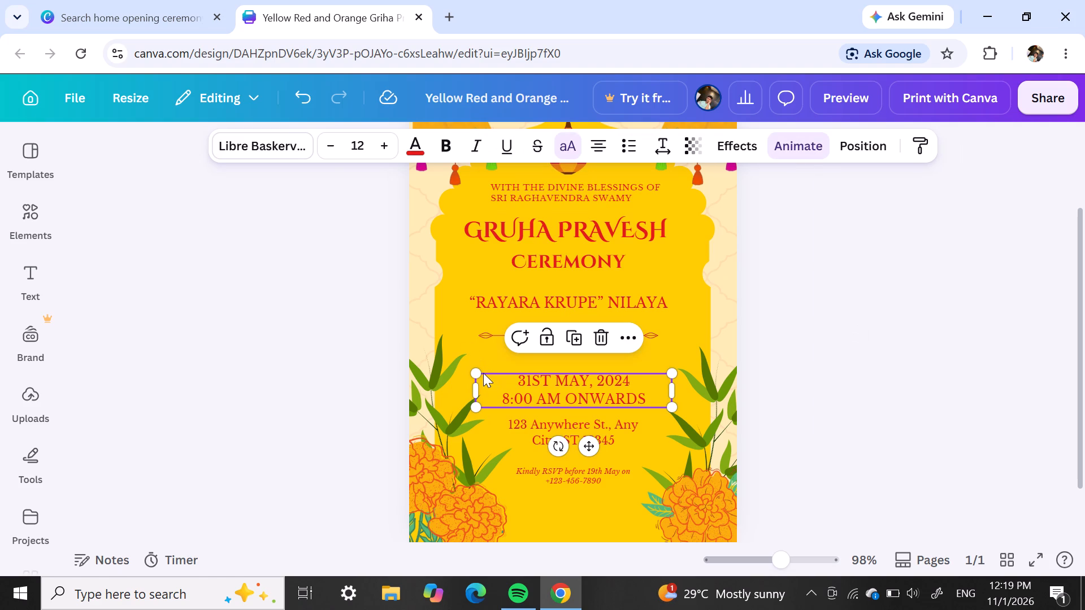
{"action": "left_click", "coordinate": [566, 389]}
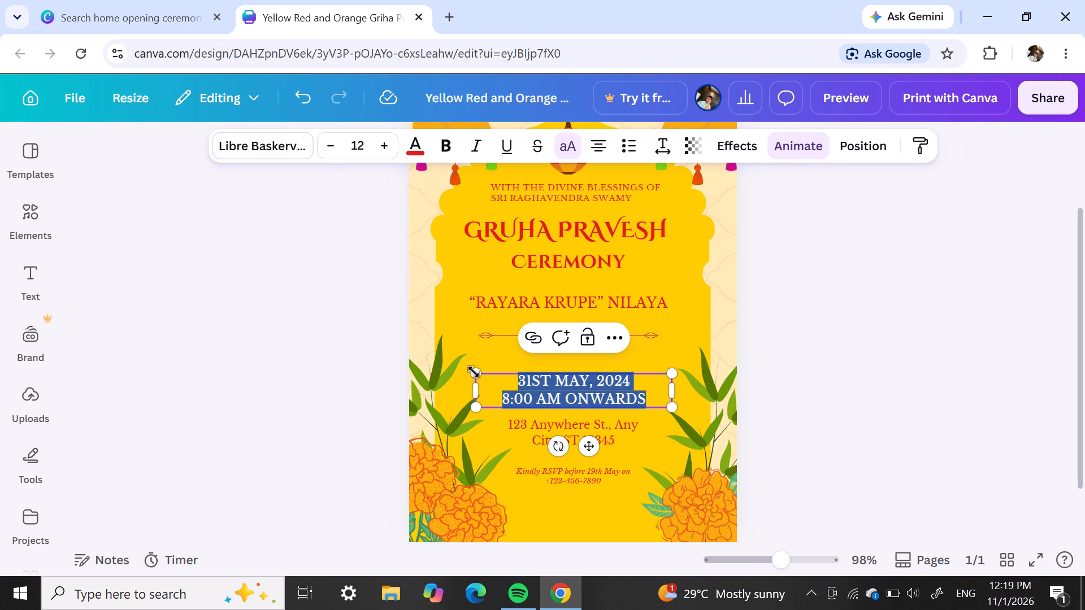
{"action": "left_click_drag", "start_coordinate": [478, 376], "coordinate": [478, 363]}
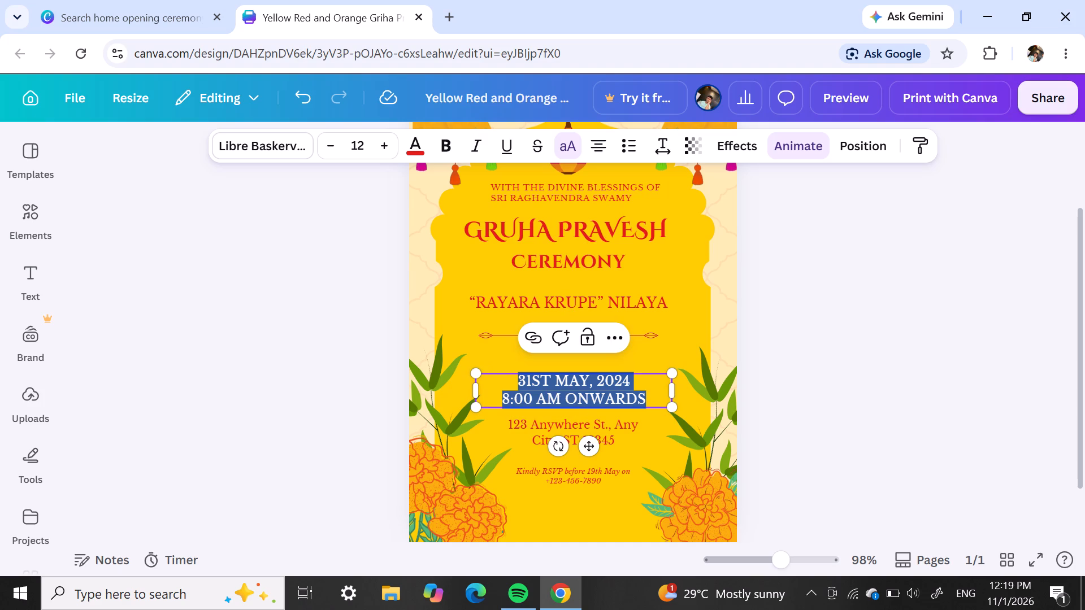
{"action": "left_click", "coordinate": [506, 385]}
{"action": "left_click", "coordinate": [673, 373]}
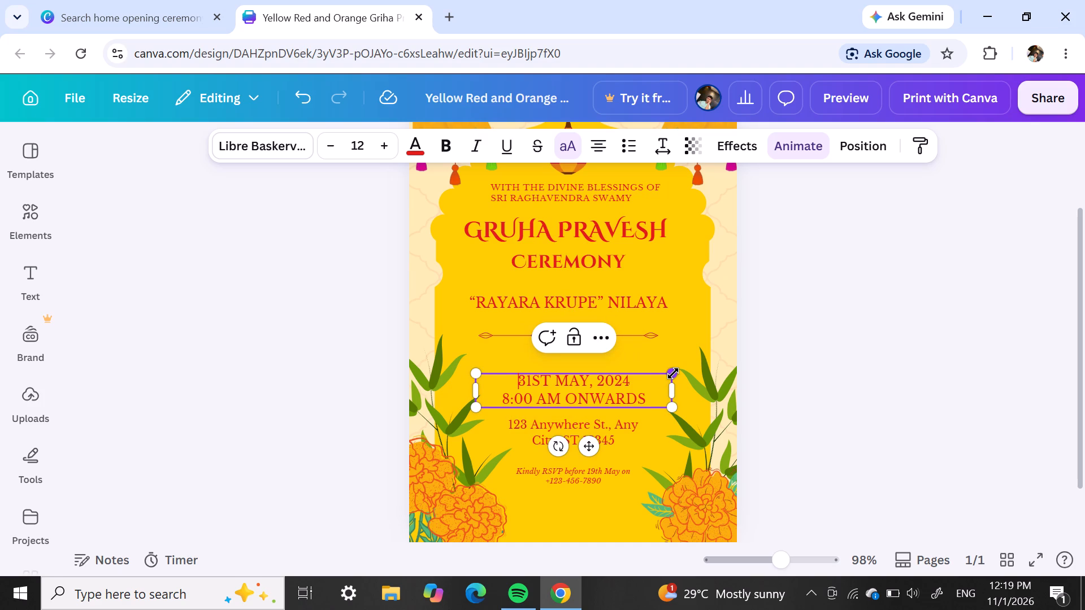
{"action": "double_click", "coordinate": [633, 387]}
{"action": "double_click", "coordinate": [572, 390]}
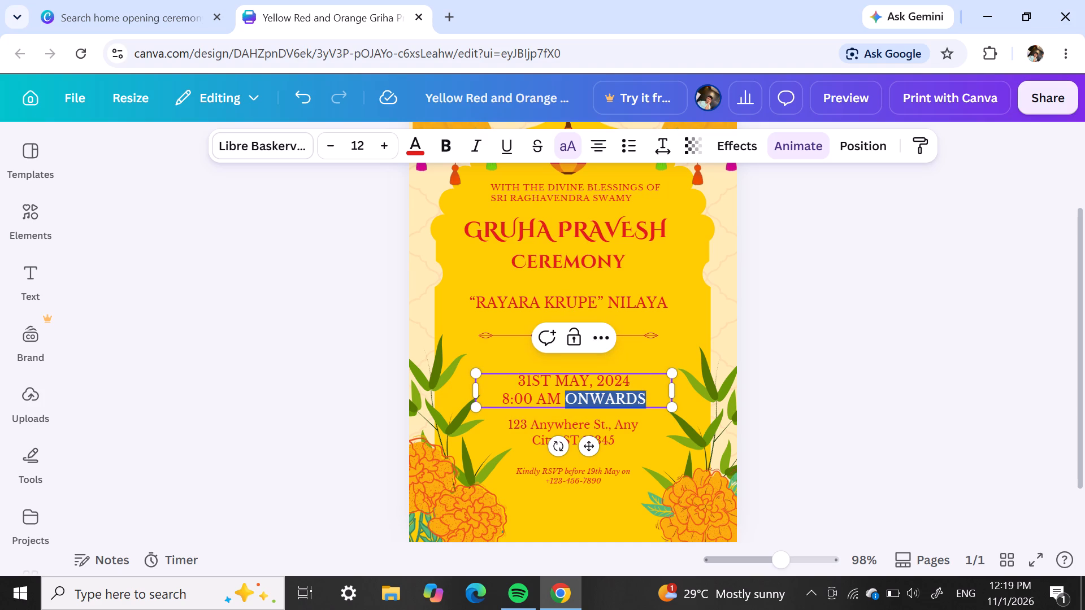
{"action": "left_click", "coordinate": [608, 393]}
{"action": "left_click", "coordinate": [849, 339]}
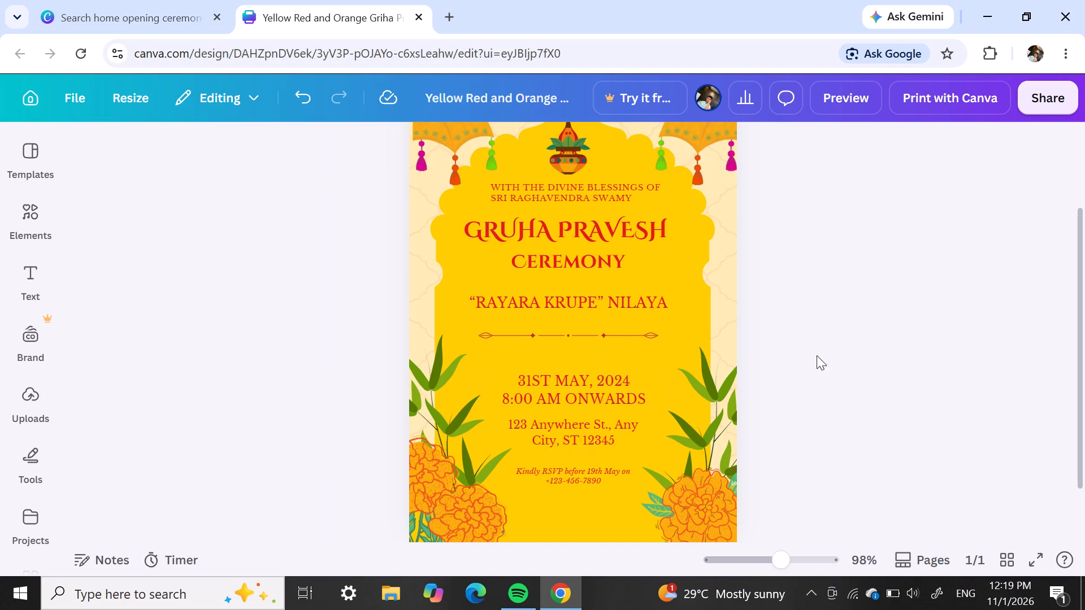
Move the date and time text up so it sits close beneath the ornamental divider.
{"action": "left_click", "coordinate": [572, 380]}
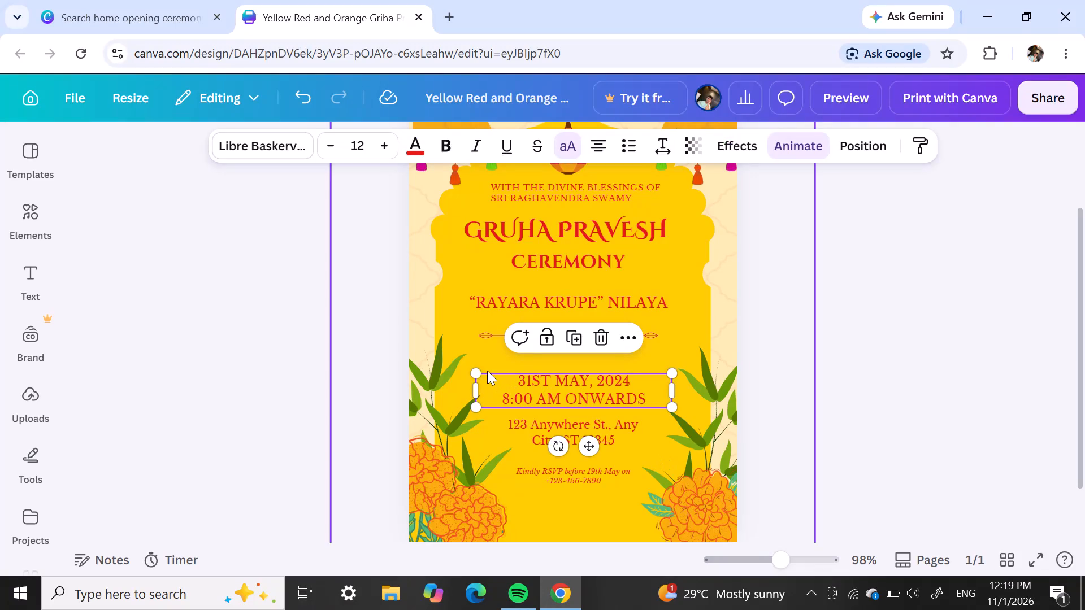
{"action": "double_click", "coordinate": [475, 376]}
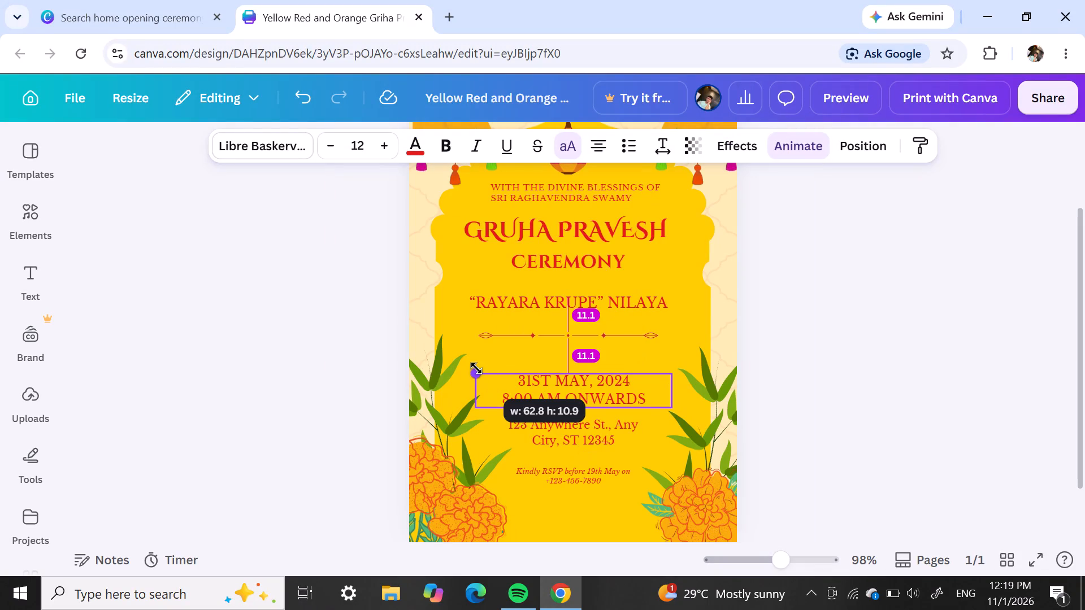
{"action": "left_click_drag", "start_coordinate": [476, 389], "coordinate": [475, 380]}
{"action": "double_click", "coordinate": [495, 375]}
{"action": "left_click_drag", "start_coordinate": [495, 375], "coordinate": [494, 373]}
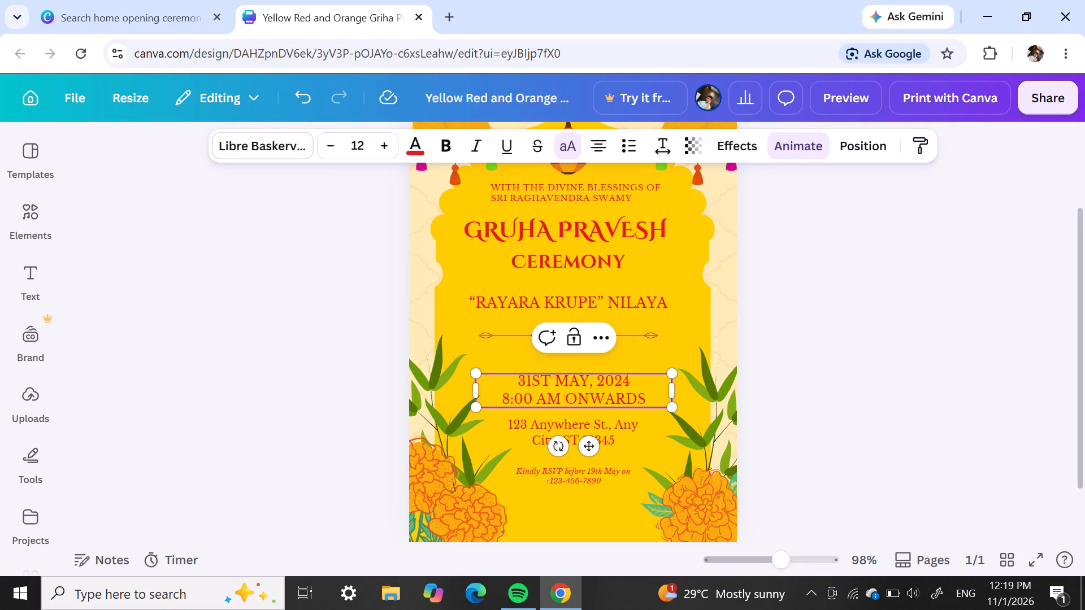
{"action": "left_click_drag", "start_coordinate": [494, 373], "coordinate": [489, 365]}
{"action": "left_click_drag", "start_coordinate": [491, 368], "coordinate": [491, 351]}
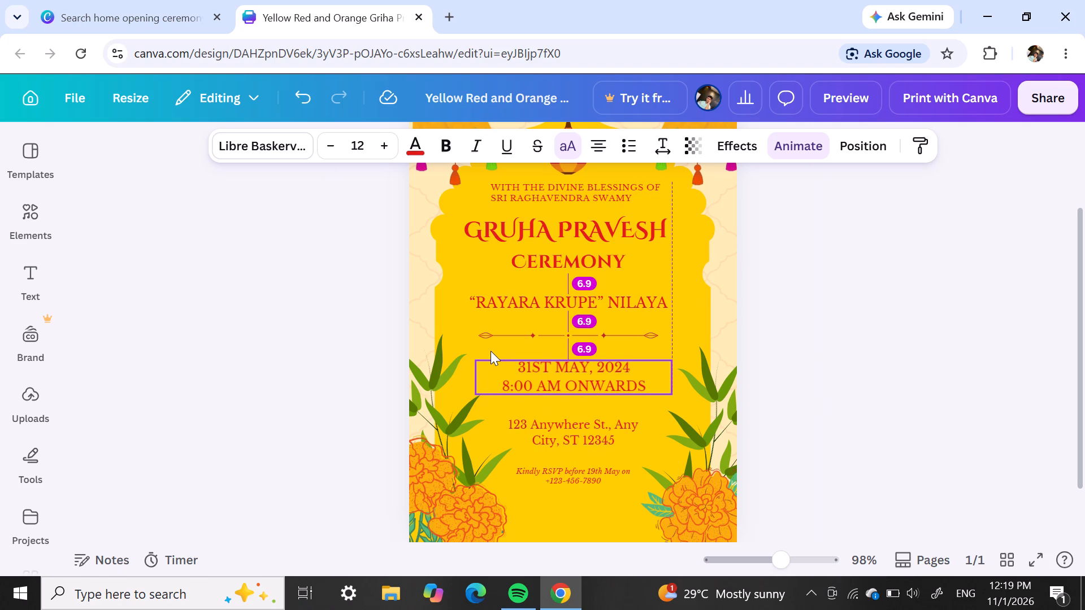
{"action": "left_click_drag", "start_coordinate": [491, 351], "coordinate": [491, 350]}
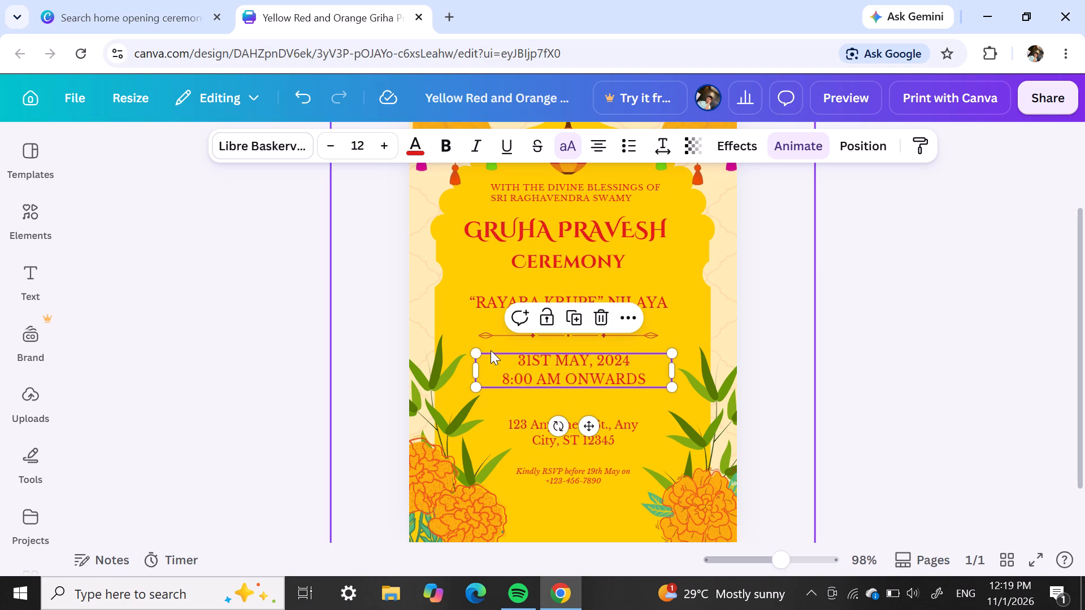
Replace the date and time text below the ornamental divider with “THURSDAY, 3”.
{"action": "left_click", "coordinate": [656, 378]}
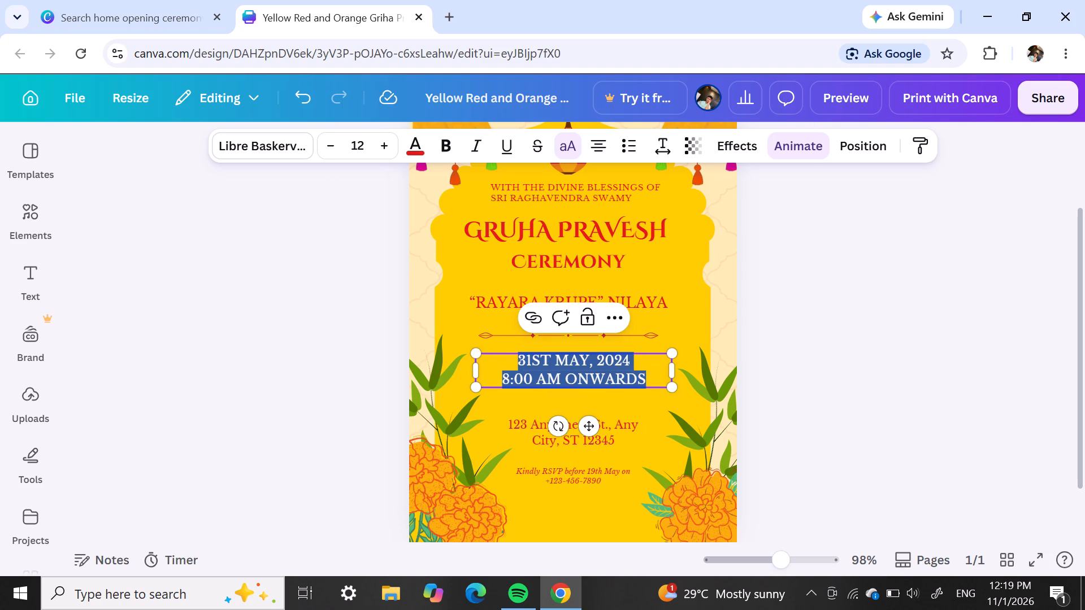
{"action": "key", "text": "BackSpace"}
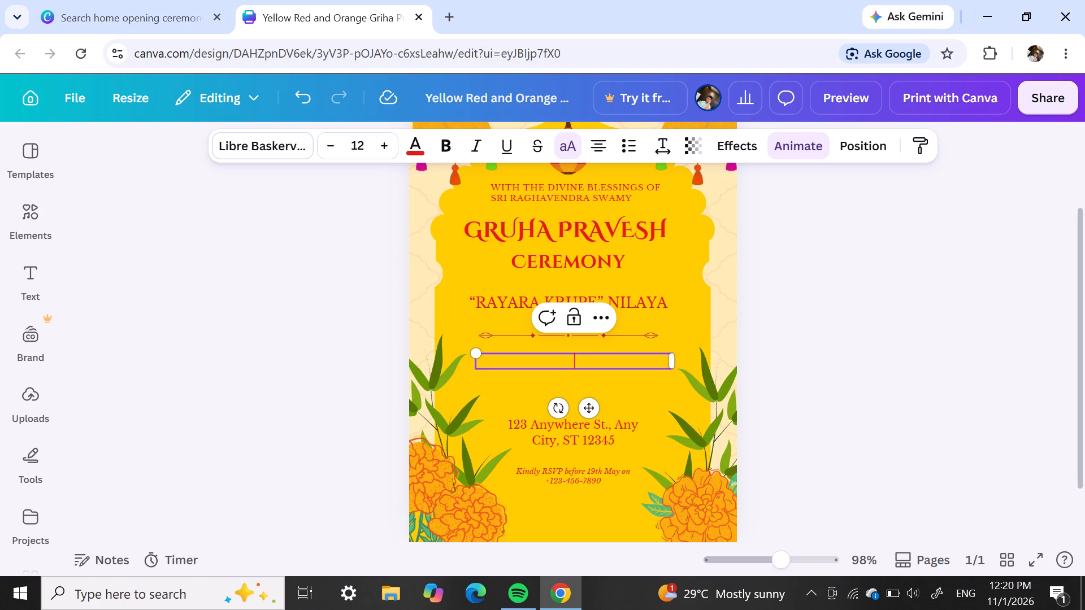
{"action": "key", "text": "t"}
{"action": "type", "text": "HURSDAY"}
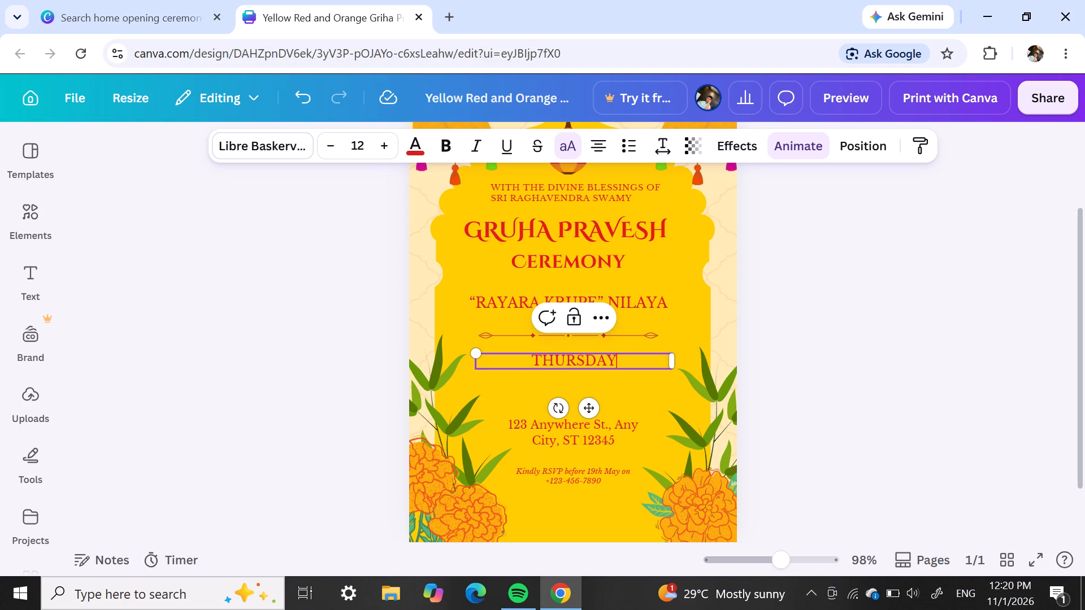
{"action": "type", "text": ","}
{"action": "key", "text": "space"}
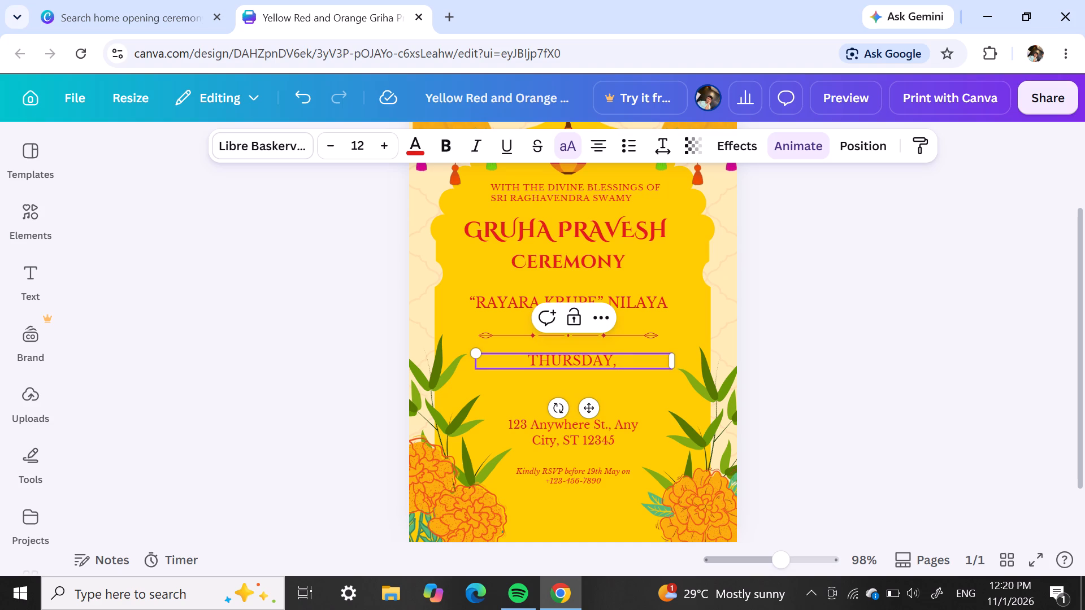
{"action": "key", "text": "3"}
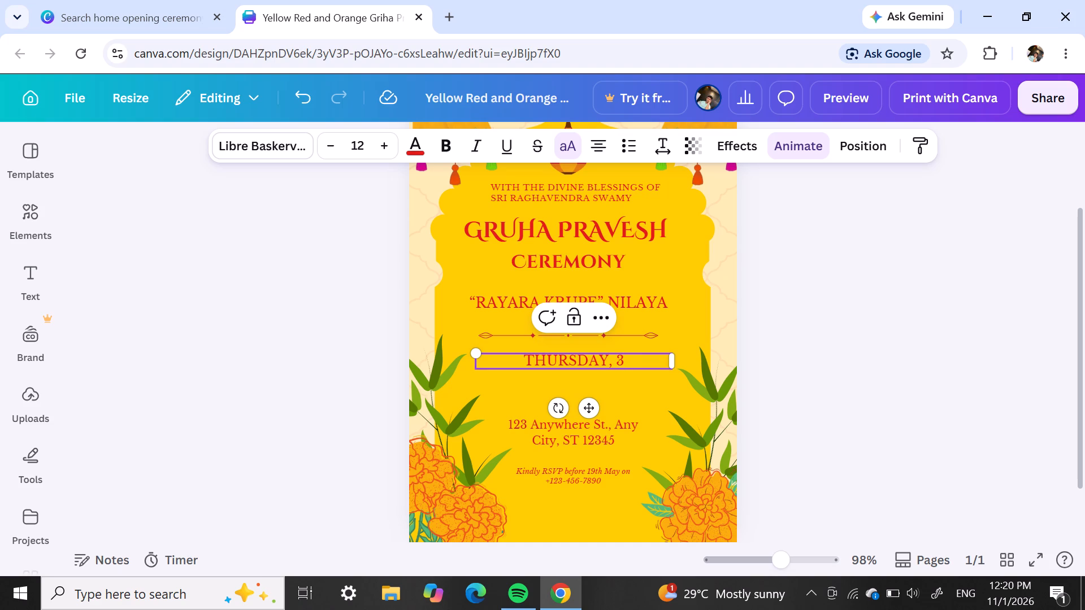
{"action": "key", "text": "alt+r"}
{"action": "key", "text": "alt+d"}
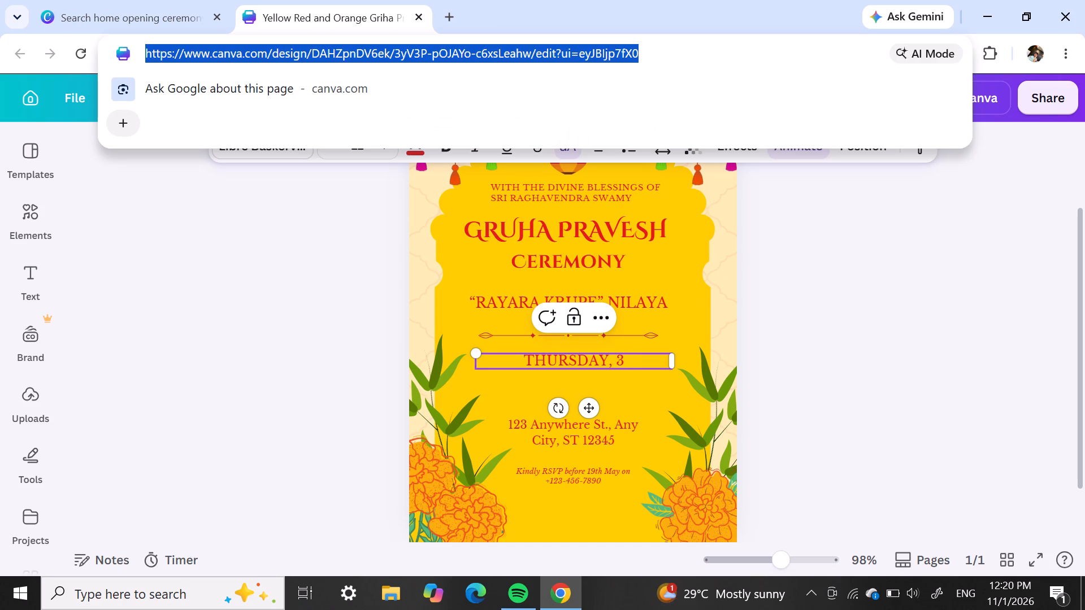
{"action": "left_click", "coordinate": [635, 365]}
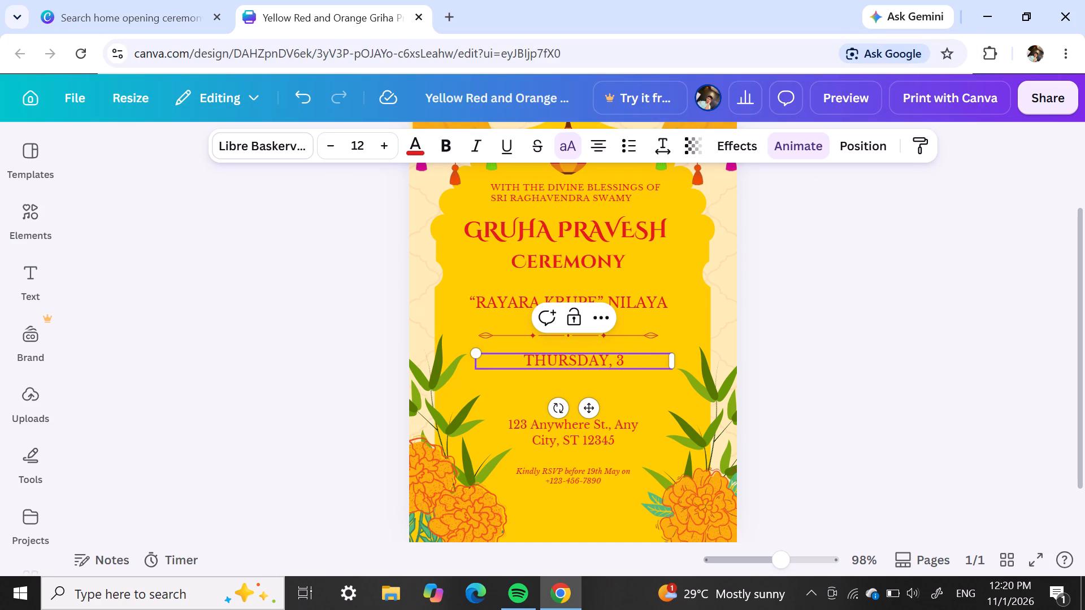
{"action": "key", "text": "r"}
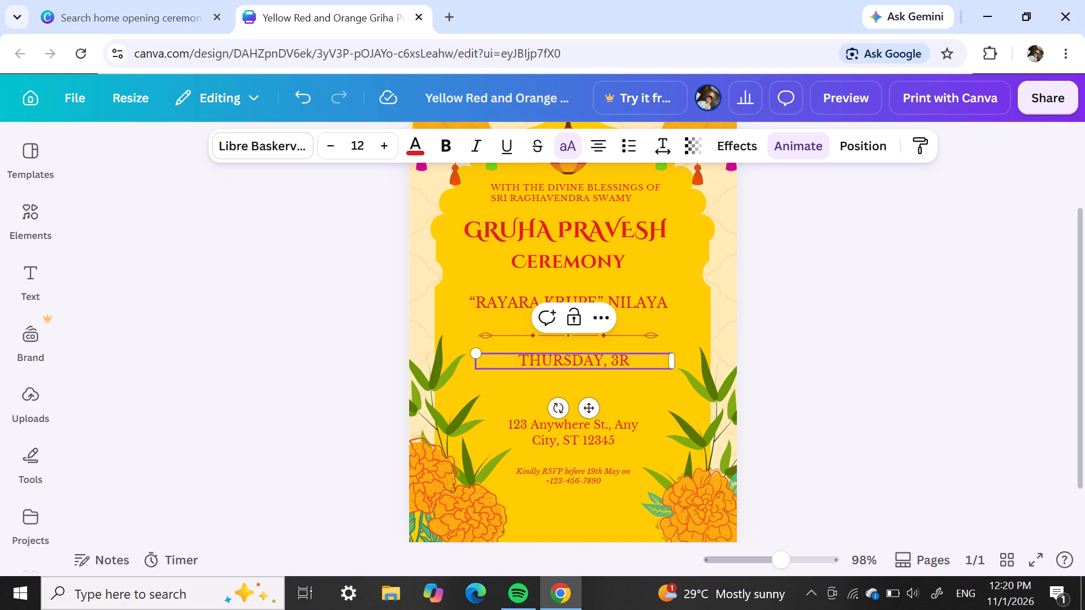
{"action": "key", "text": "BackSpace"}
{"action": "key", "text": "shift+r"}
{"action": "key", "text": "BackSpace"}
{"action": "key", "text": "ctrl+r"}
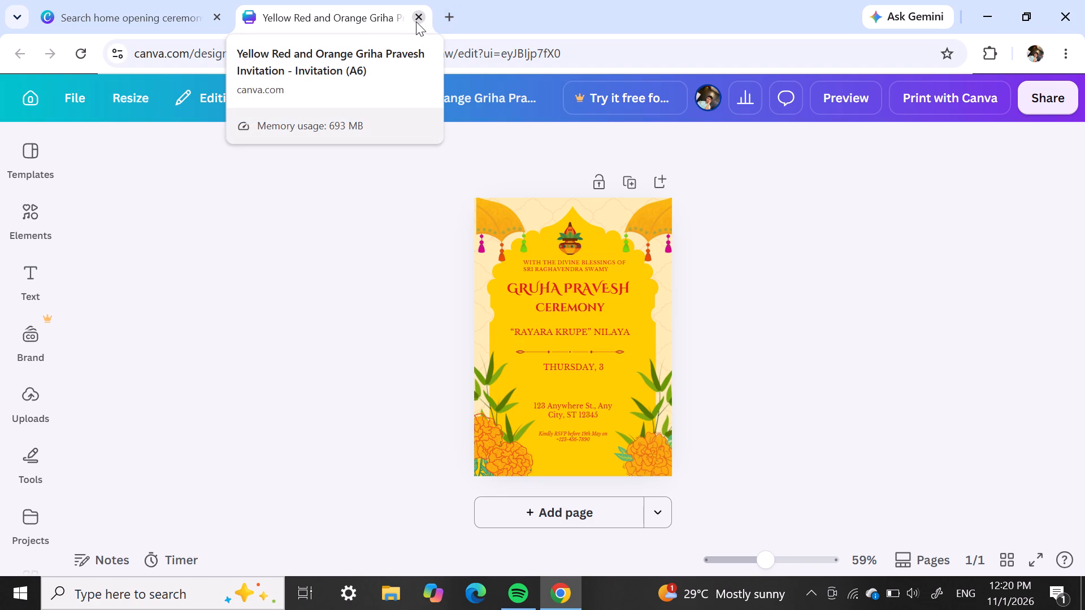
Close the Yellow Red and Orange Griha Pravesh design and return to its template preview page.
{"action": "left_click", "coordinate": [416, 21]}
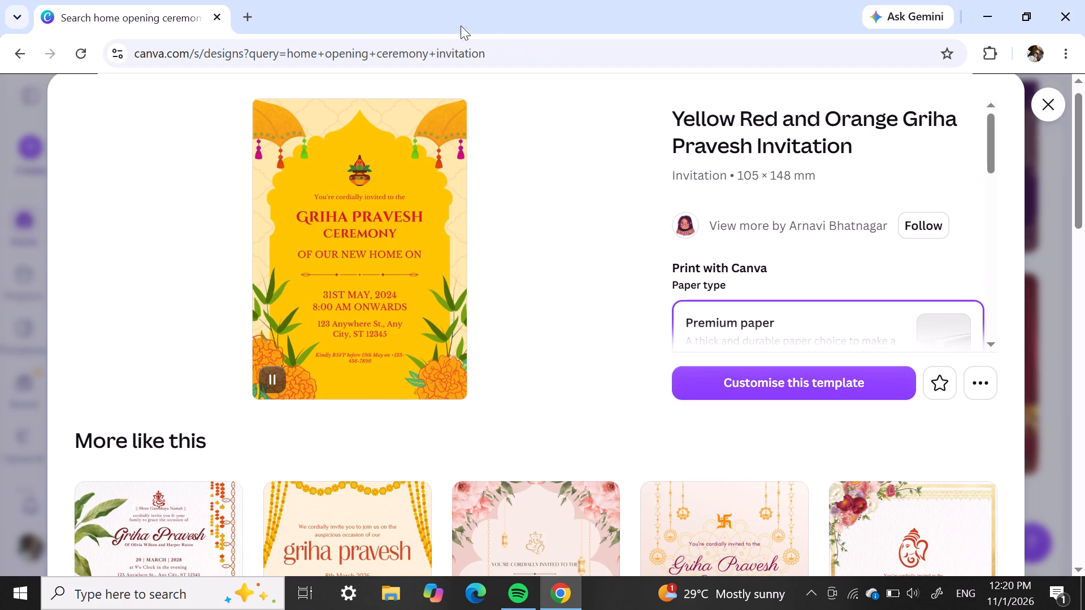
Browse the similar templates under the Yellow Red and Orange Griha Pravesh Invitation for an alternative Griha Pravesh or housewarming design.
{"action": "scroll", "coordinate": [492, 345], "scroll_direction": "down", "scroll_amount": 1}
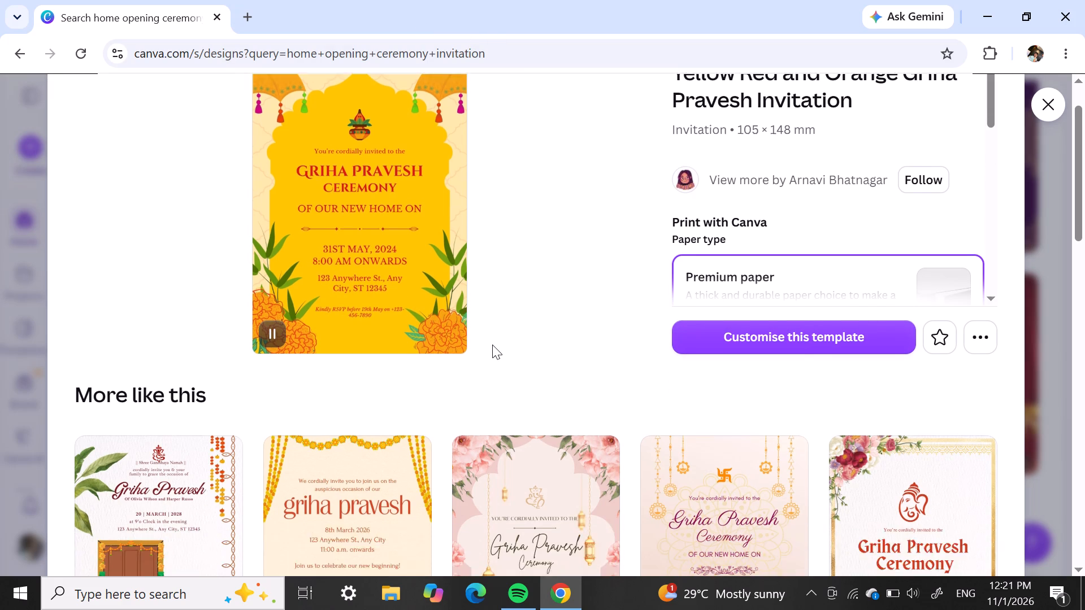
{"action": "scroll", "coordinate": [492, 345], "scroll_direction": "down", "scroll_amount": 1}
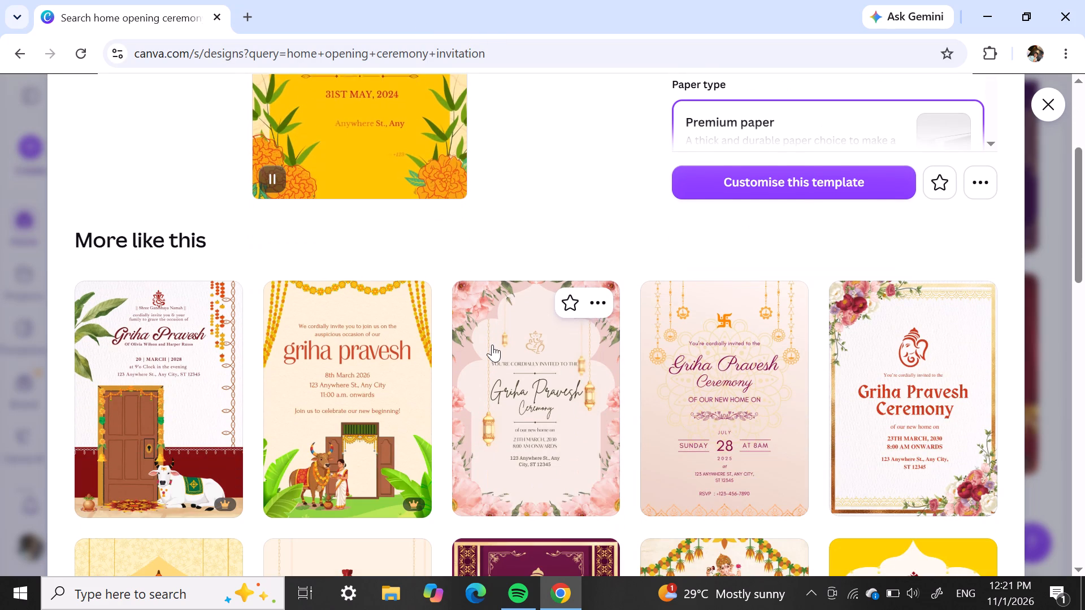
{"action": "scroll", "coordinate": [433, 377], "scroll_direction": "down", "scroll_amount": 1}
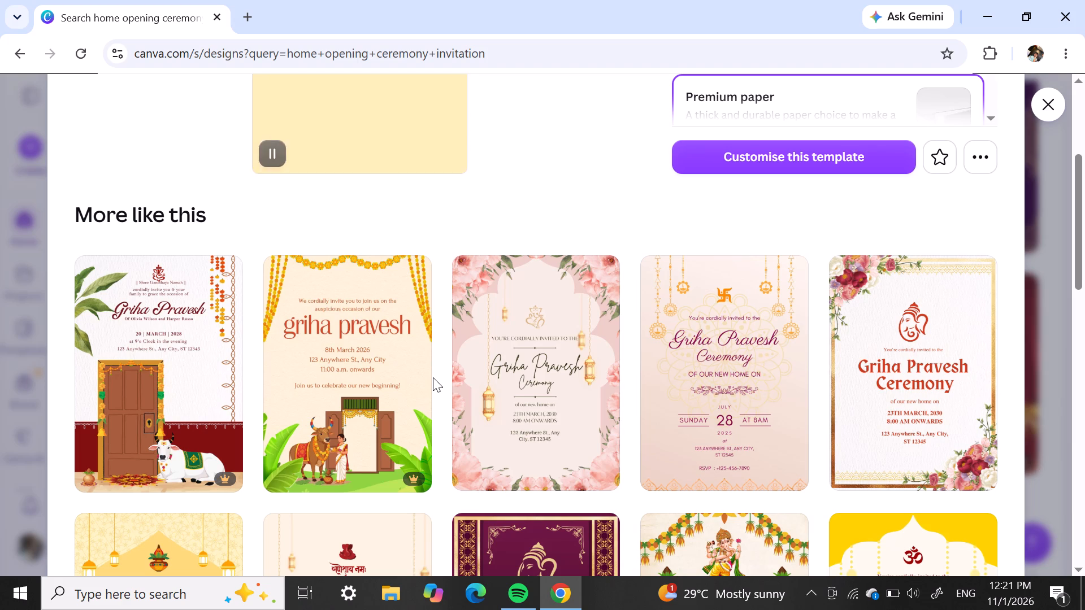
{"action": "scroll", "coordinate": [433, 377], "scroll_direction": "down", "scroll_amount": 2}
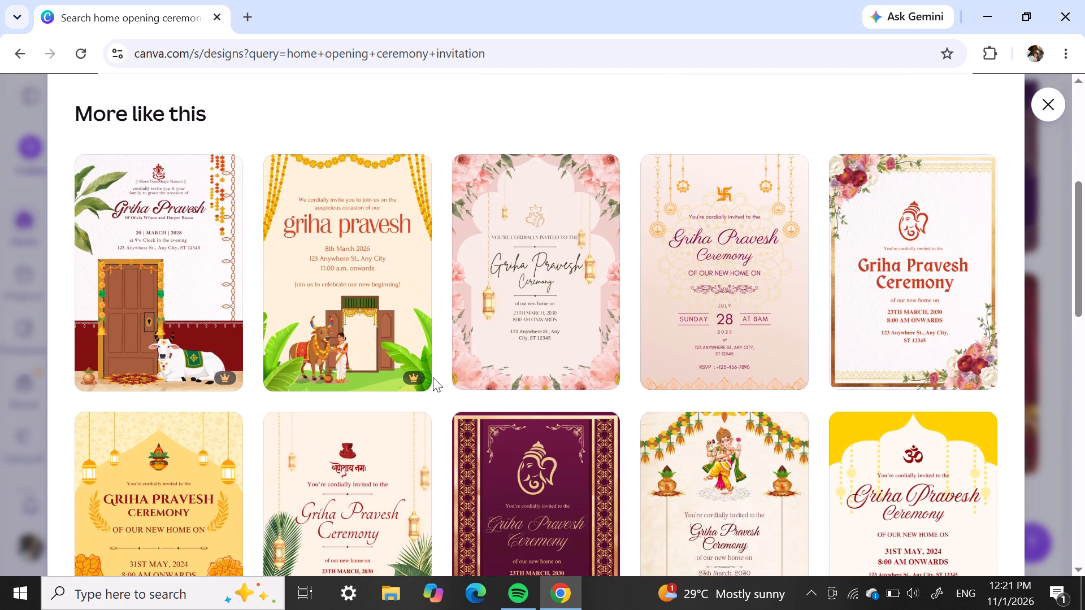
{"action": "scroll", "coordinate": [433, 377], "scroll_direction": "down", "scroll_amount": 3}
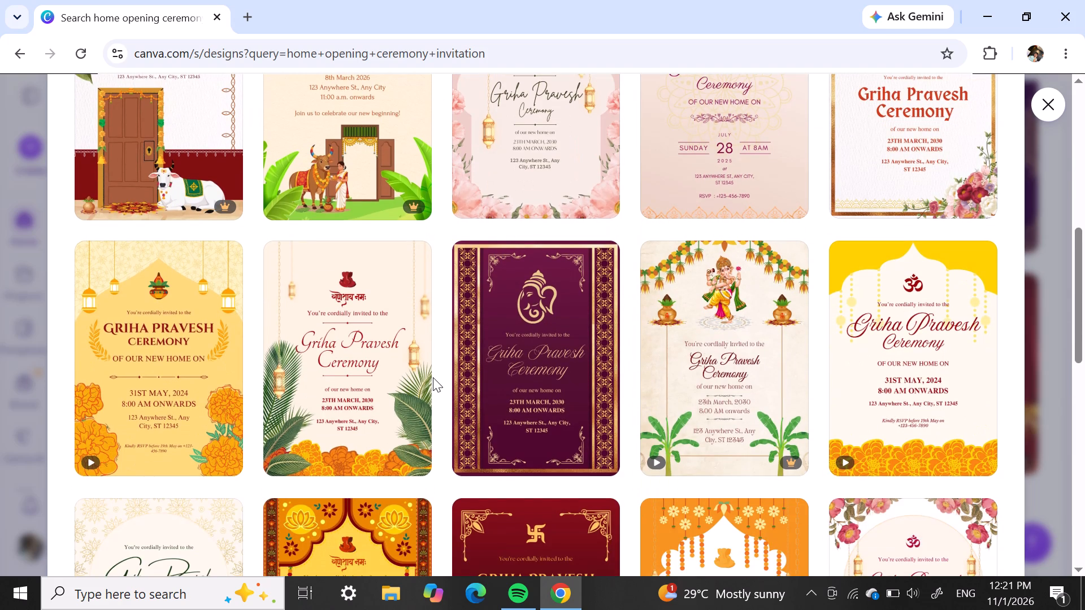
{"action": "scroll", "coordinate": [433, 377], "scroll_direction": "down", "scroll_amount": 1}
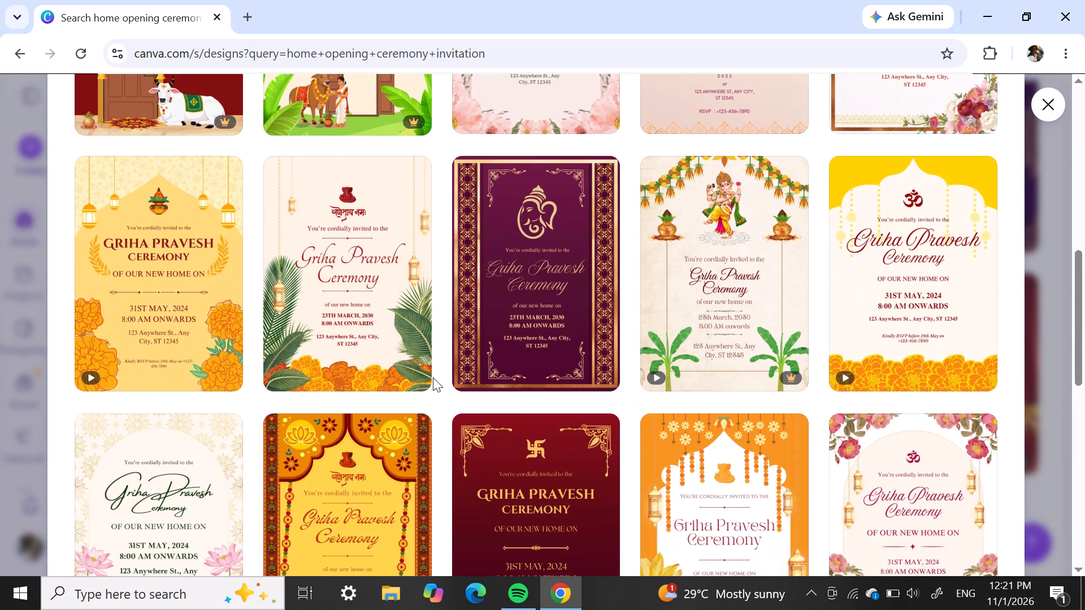
{"action": "scroll", "coordinate": [433, 377], "scroll_direction": "down", "scroll_amount": 2}
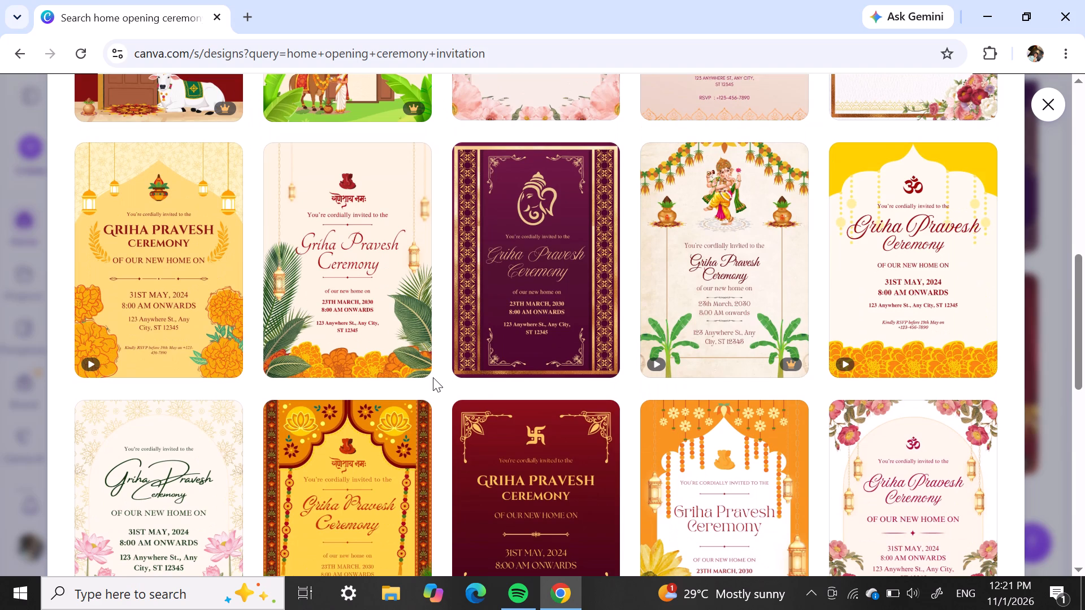
{"action": "scroll", "coordinate": [433, 377], "scroll_direction": "down", "scroll_amount": 2}
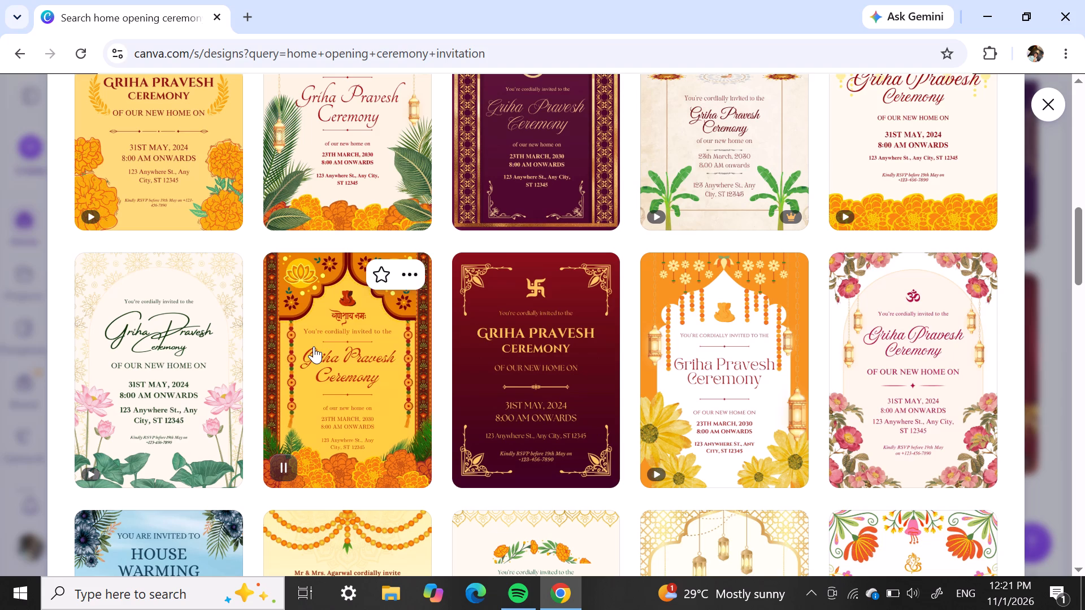
{"action": "scroll", "coordinate": [315, 359], "scroll_direction": "up", "scroll_amount": 1}
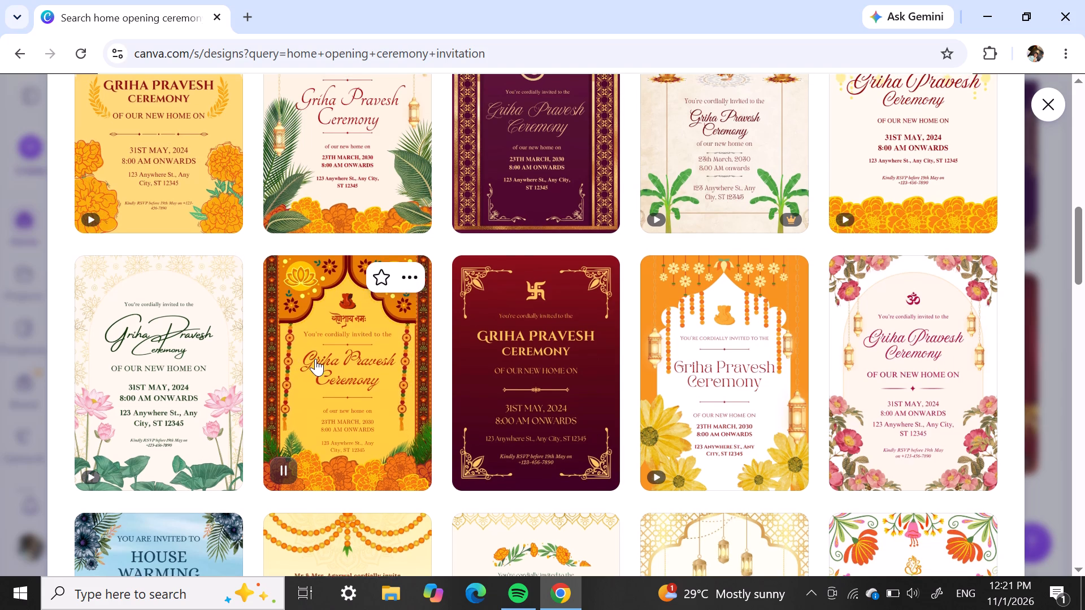
{"action": "scroll", "coordinate": [315, 359], "scroll_direction": "up", "scroll_amount": 1}
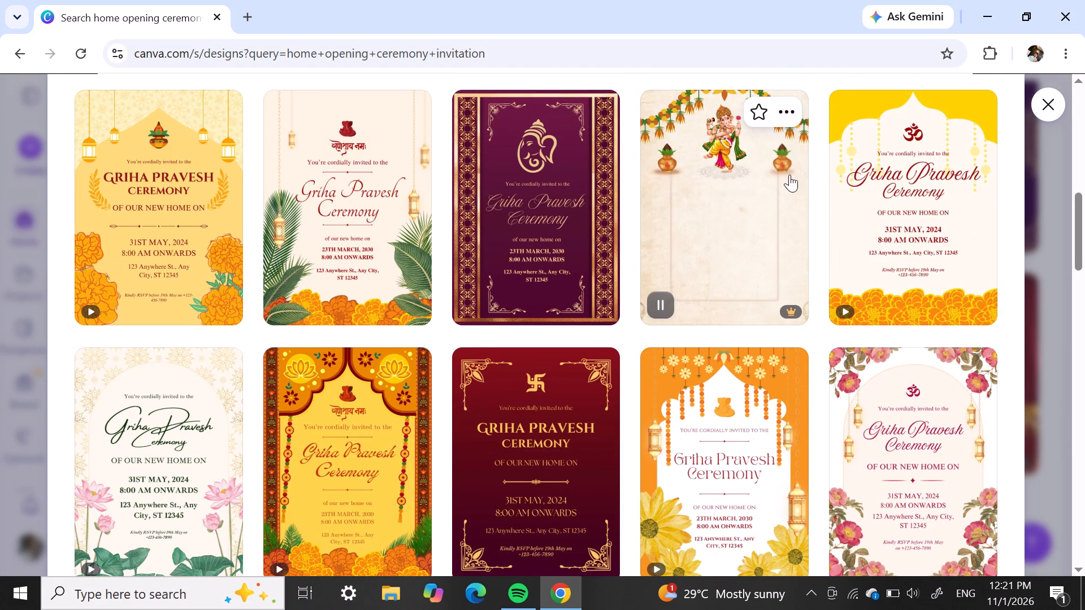
{"action": "scroll", "coordinate": [878, 189], "scroll_direction": "down", "scroll_amount": 1}
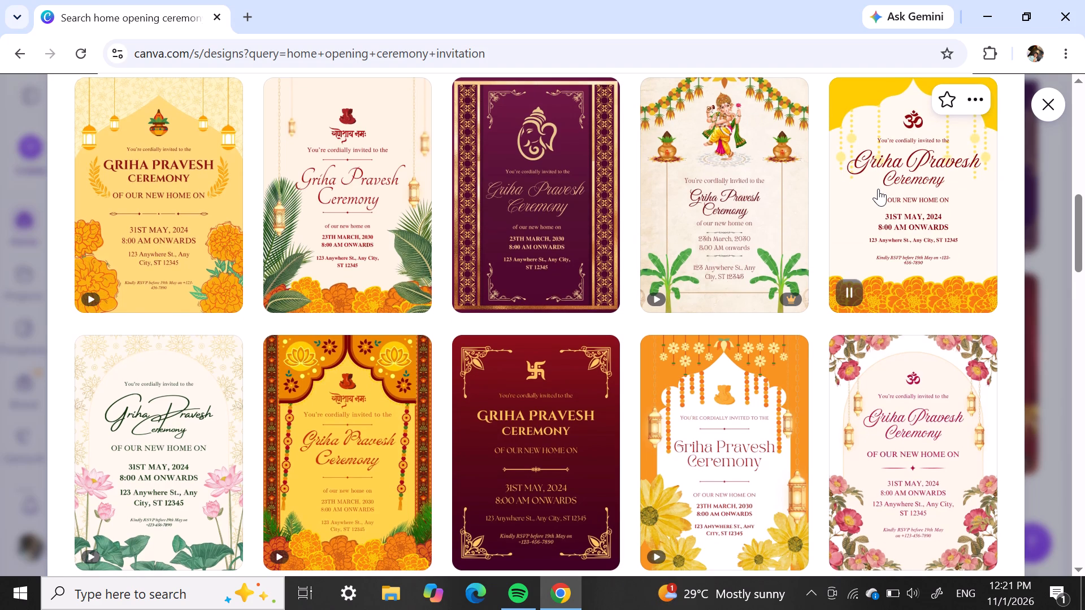
{"action": "scroll", "coordinate": [878, 189], "scroll_direction": "down", "scroll_amount": 3}
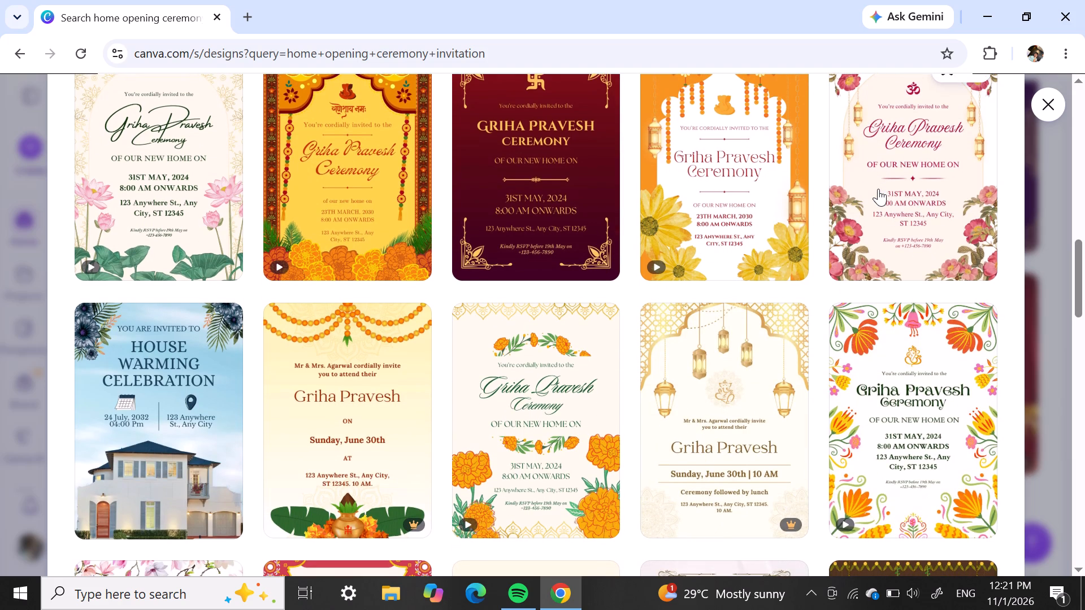
{"action": "scroll", "coordinate": [878, 189], "scroll_direction": "up", "scroll_amount": 1}
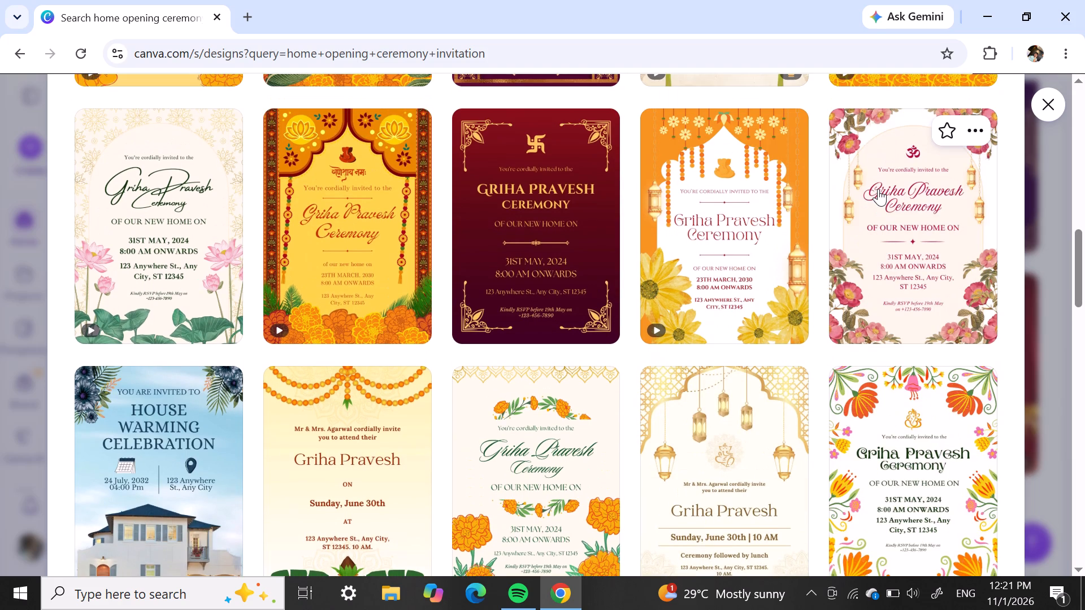
{"action": "scroll", "coordinate": [878, 189], "scroll_direction": "up", "scroll_amount": 1}
{"action": "scroll", "coordinate": [878, 189], "scroll_direction": "down", "scroll_amount": 3}
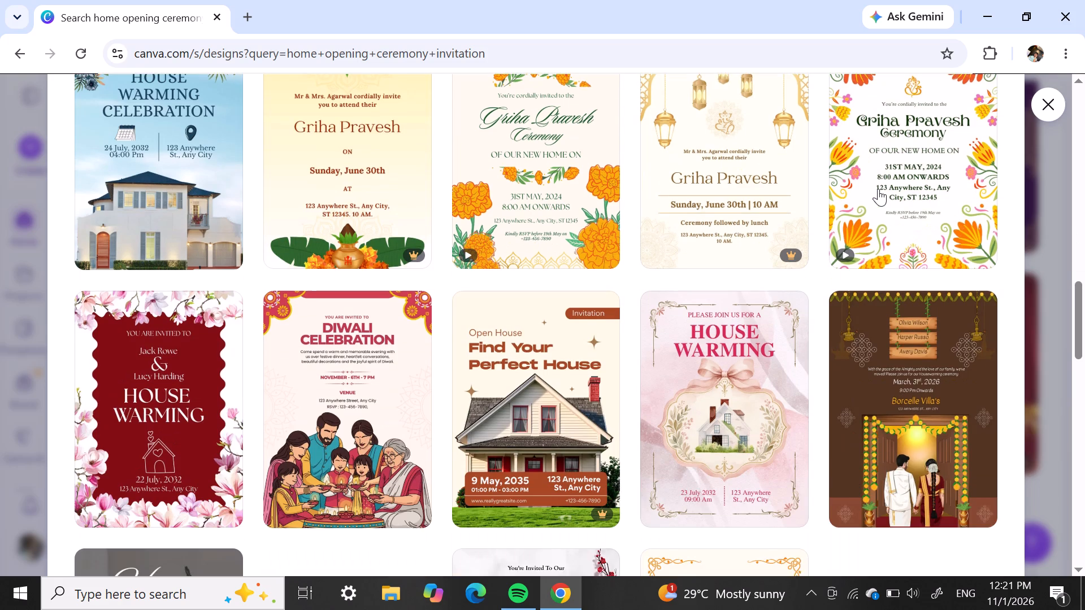
{"action": "scroll", "coordinate": [514, 349], "scroll_direction": "down", "scroll_amount": 2}
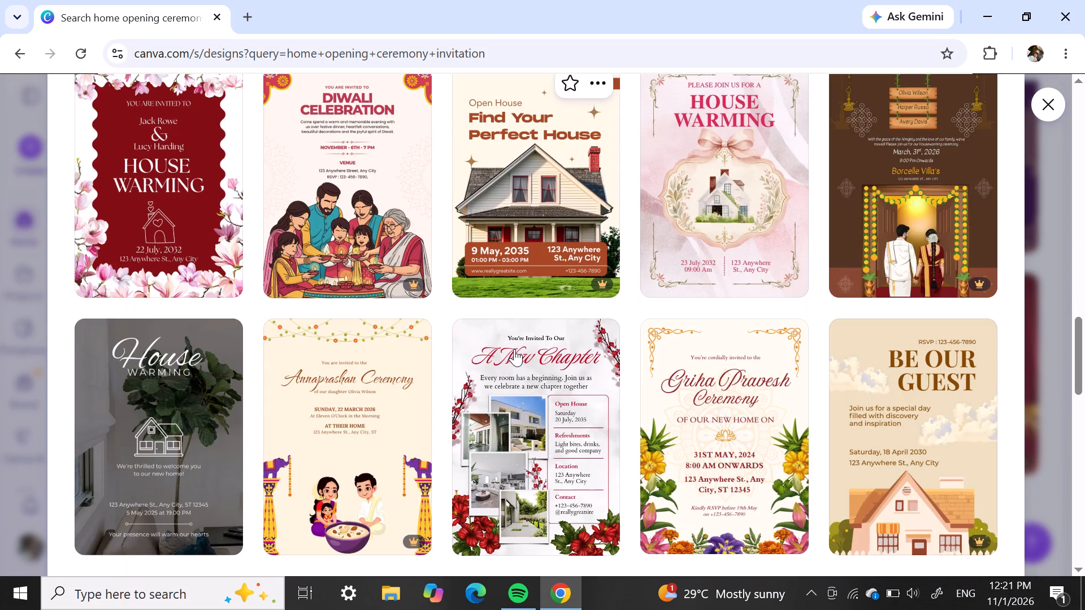
{"action": "scroll", "coordinate": [514, 349], "scroll_direction": "up", "scroll_amount": 7}
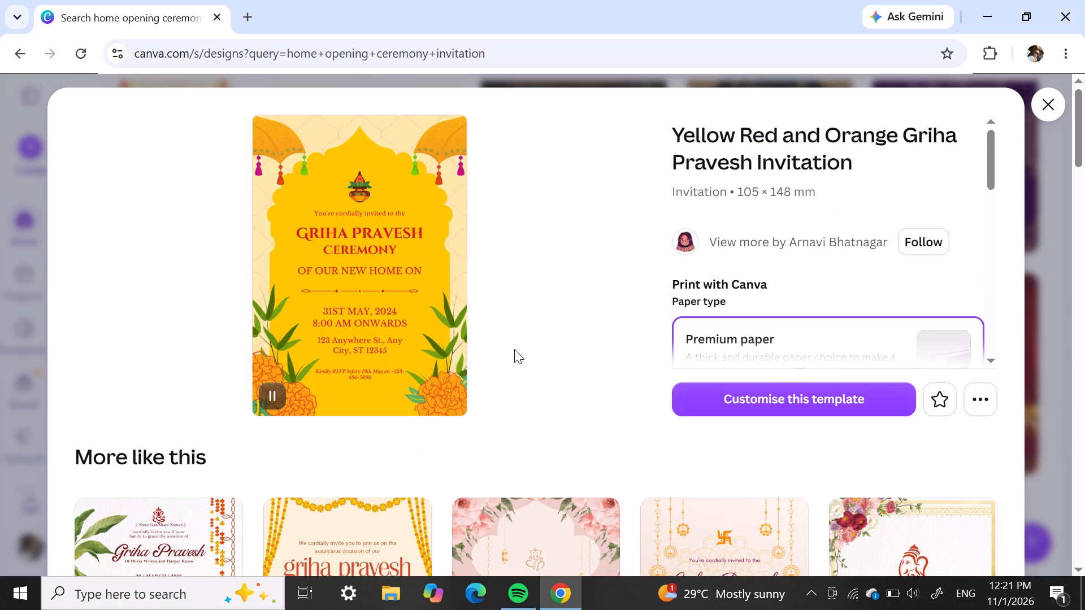
{"action": "scroll", "coordinate": [514, 349], "scroll_direction": "down", "scroll_amount": 7}
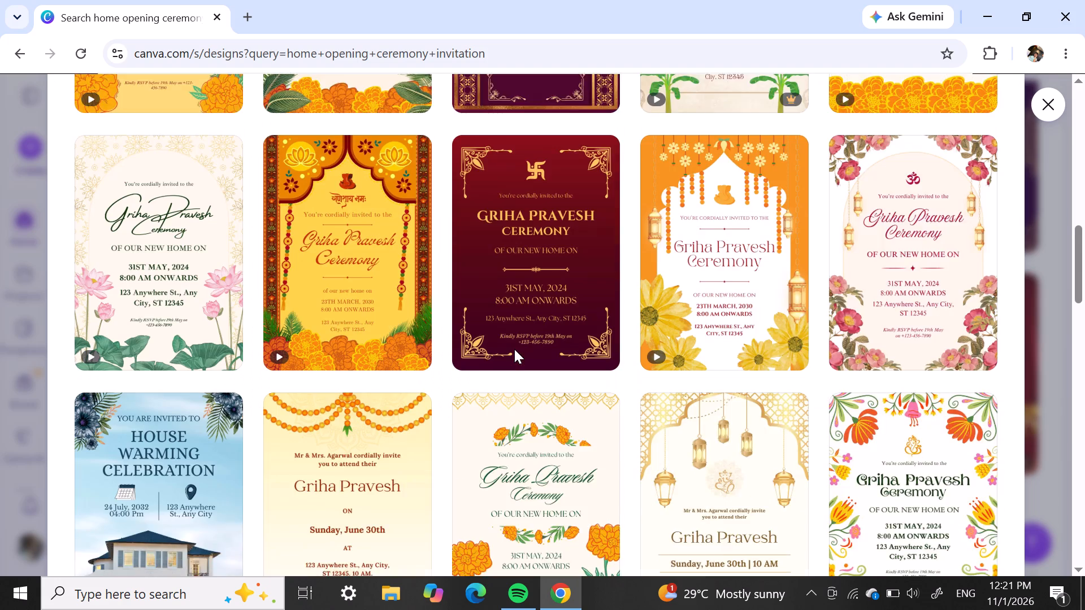
{"action": "scroll", "coordinate": [514, 349], "scroll_direction": "down", "scroll_amount": 5}
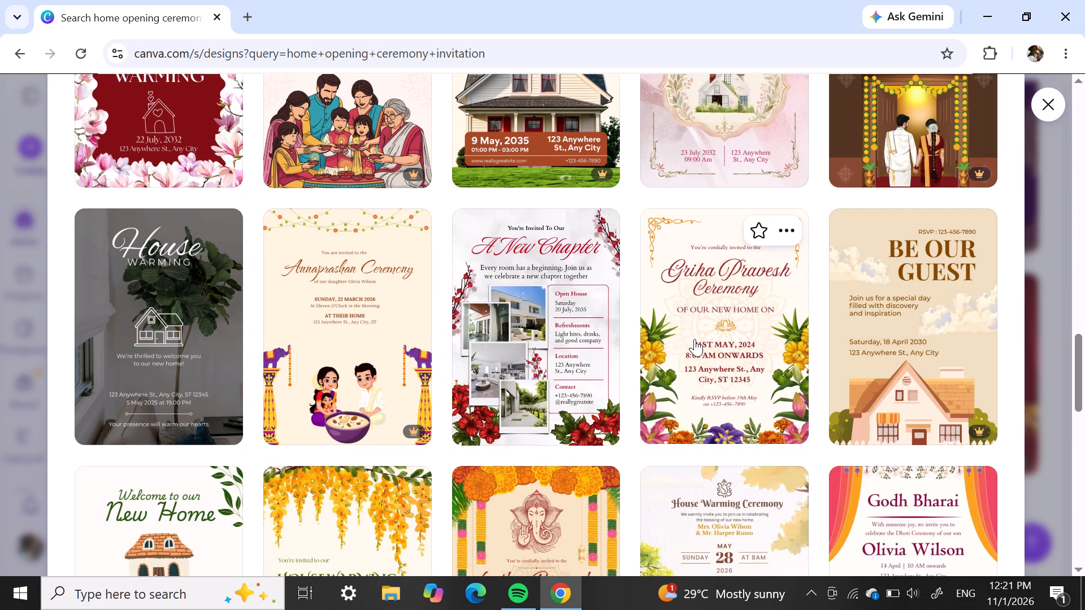
{"action": "scroll", "coordinate": [695, 339], "scroll_direction": "down", "scroll_amount": 2}
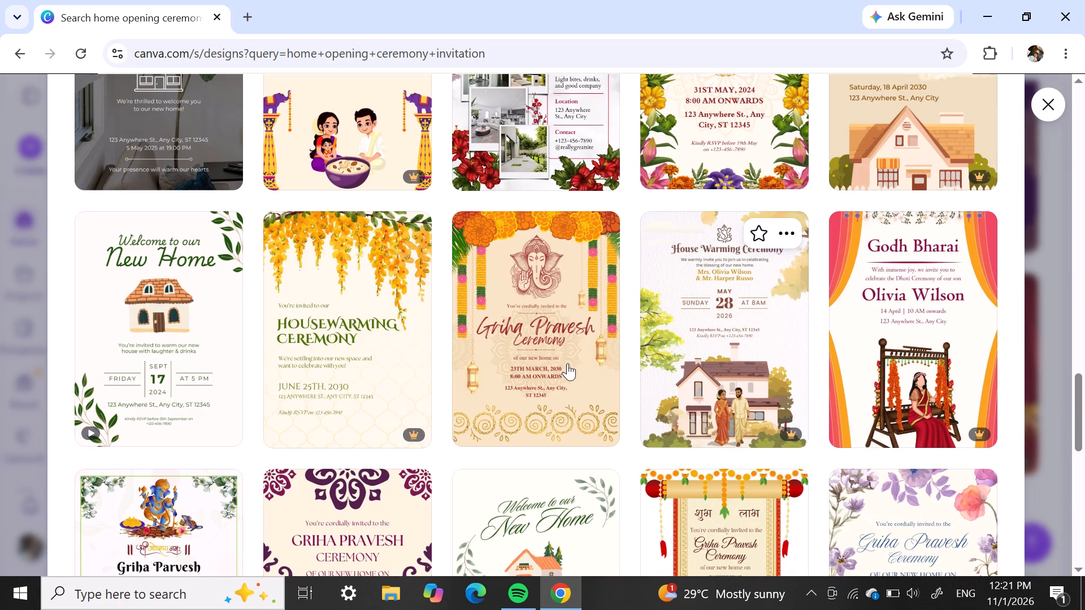
{"action": "scroll", "coordinate": [500, 373], "scroll_direction": "down", "scroll_amount": 2}
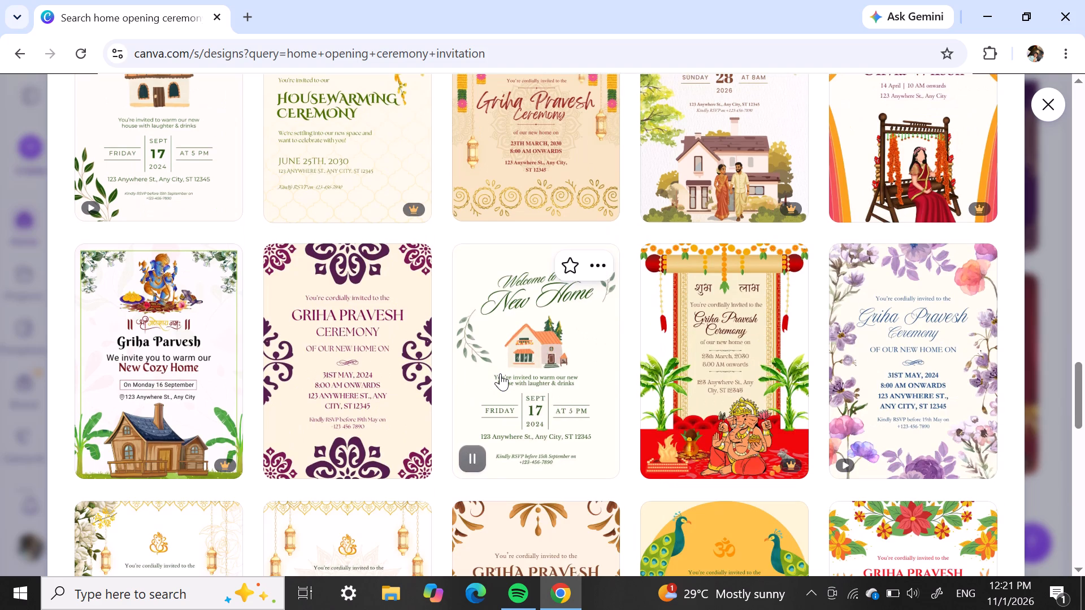
{"action": "scroll", "coordinate": [500, 373], "scroll_direction": "down", "scroll_amount": 1}
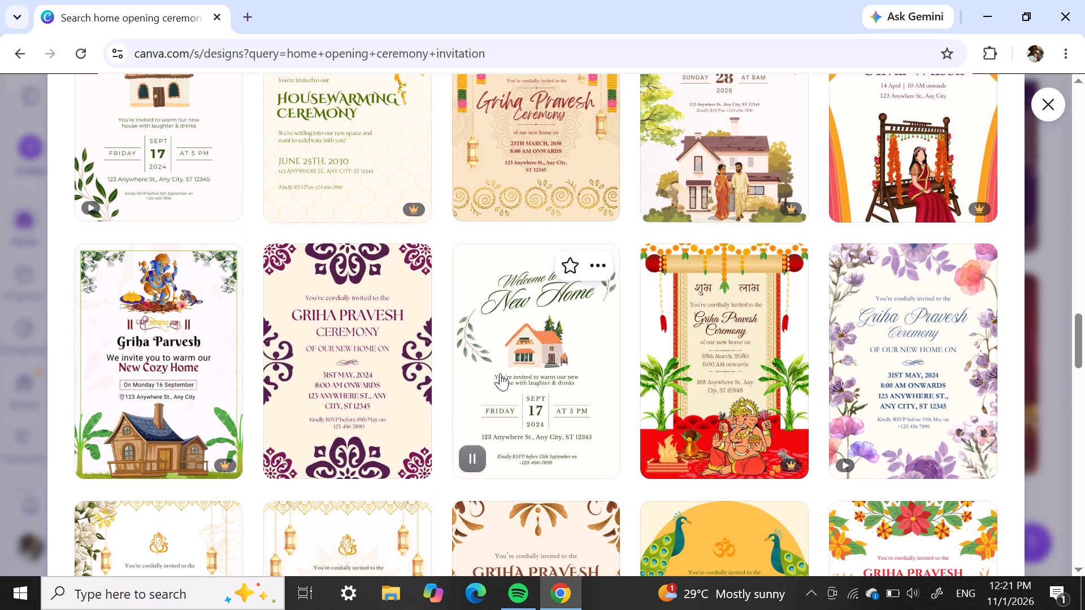
{"action": "scroll", "coordinate": [500, 373], "scroll_direction": "down", "scroll_amount": 2}
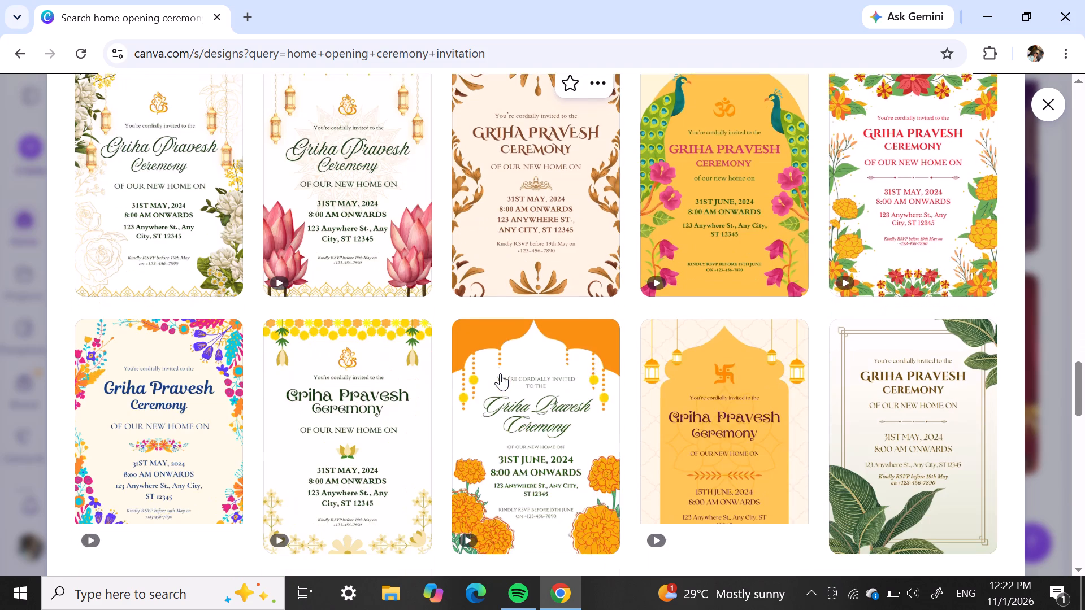
{"action": "scroll", "coordinate": [500, 373], "scroll_direction": "down", "scroll_amount": 1}
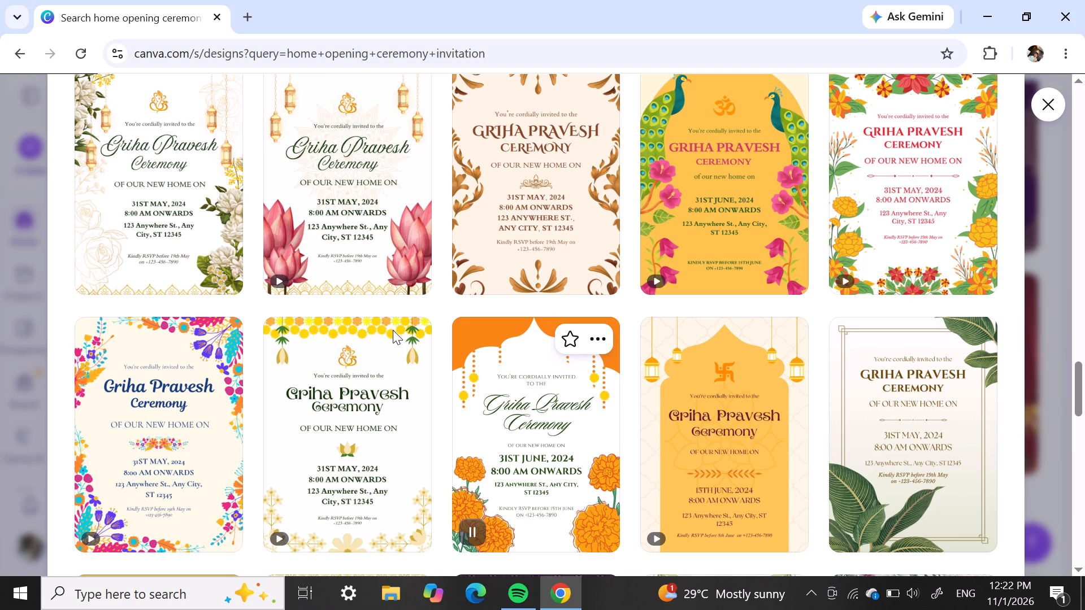
{"action": "scroll", "coordinate": [164, 194], "scroll_direction": "up", "scroll_amount": 1}
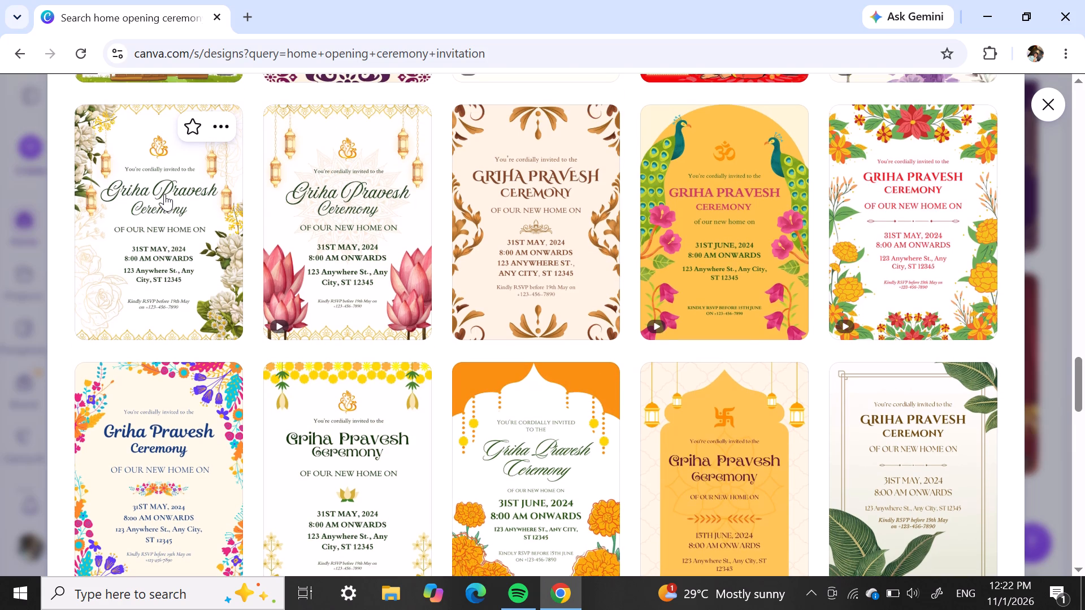
Look through more of the similar Griha Pravesh templates and close the template preview to return to the search results.
{"action": "scroll", "coordinate": [164, 194], "scroll_direction": "down", "scroll_amount": 2}
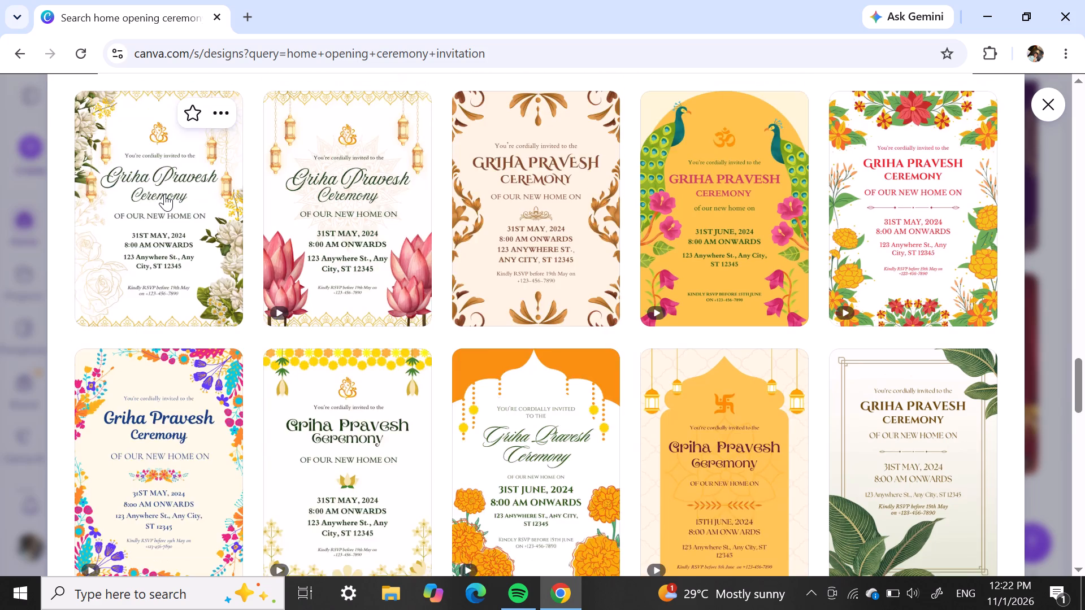
{"action": "scroll", "coordinate": [164, 194], "scroll_direction": "down", "scroll_amount": 2}
{"action": "left_click", "coordinate": [164, 194]}
{"action": "scroll", "coordinate": [164, 194], "scroll_direction": "down", "scroll_amount": 3}
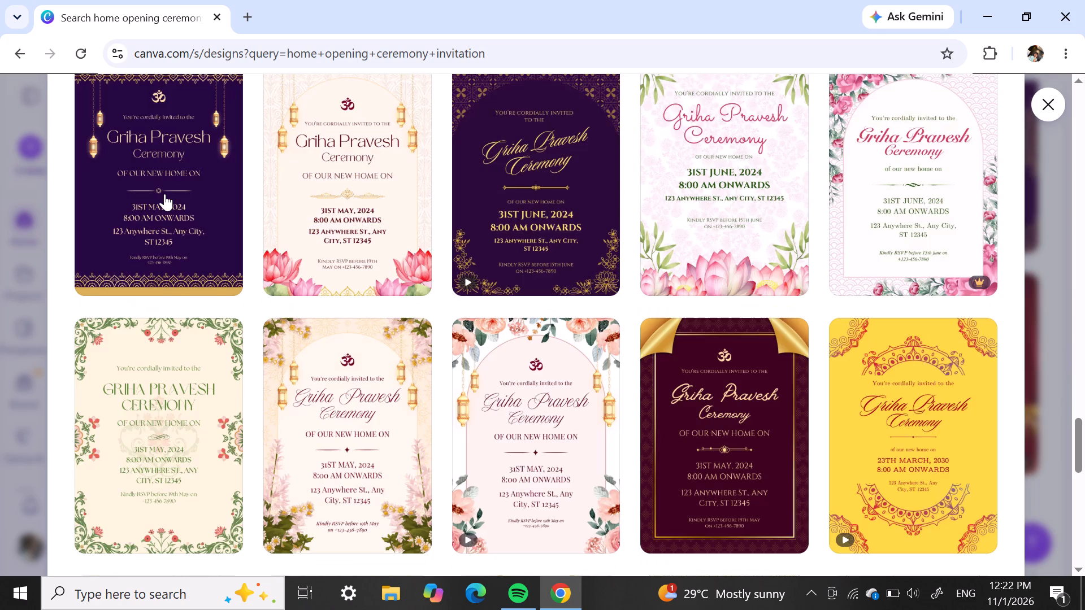
{"action": "scroll", "coordinate": [164, 194], "scroll_direction": "up", "scroll_amount": 1}
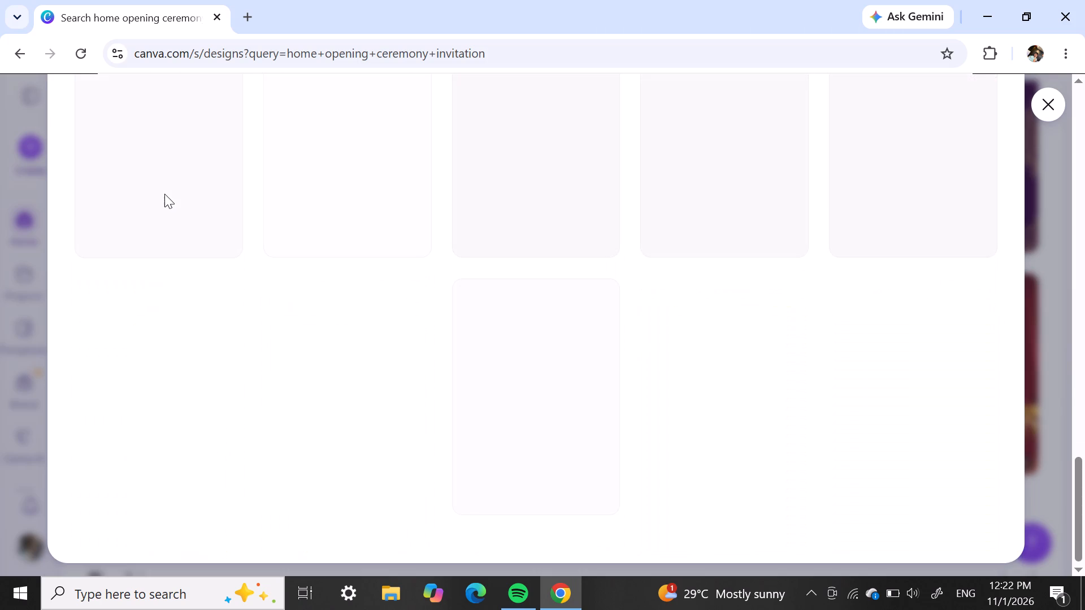
{"action": "scroll", "coordinate": [164, 194], "scroll_direction": "up", "scroll_amount": 1}
{"action": "scroll", "coordinate": [330, 221], "scroll_direction": "up", "scroll_amount": 1}
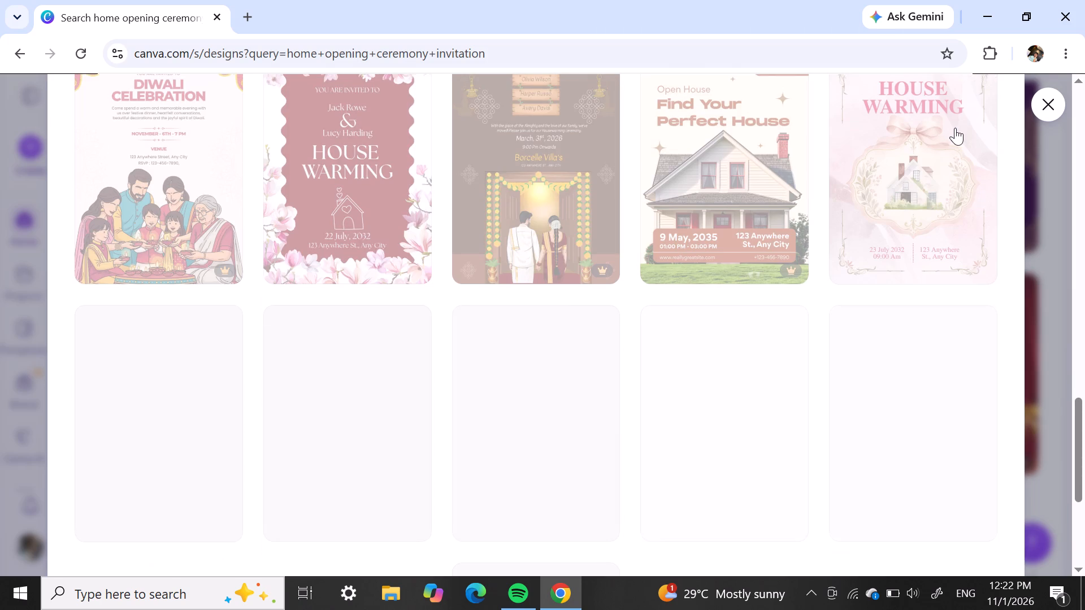
{"action": "left_click", "coordinate": [1051, 106]}
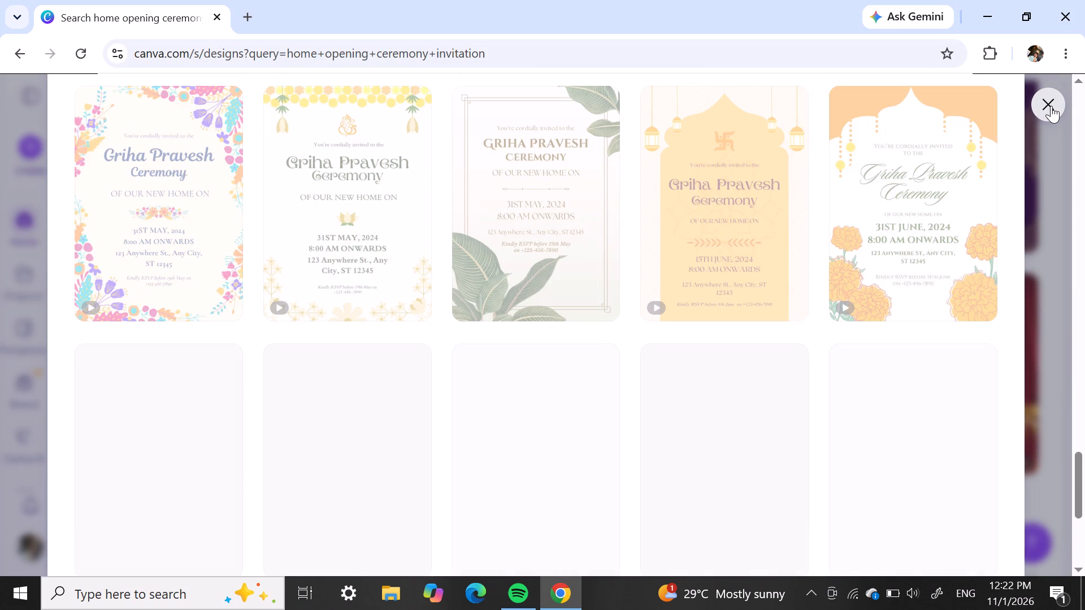
Look over the end of the template results and the existing designs listed beneath them.
{"action": "scroll", "coordinate": [598, 240], "scroll_direction": "down", "scroll_amount": 2}
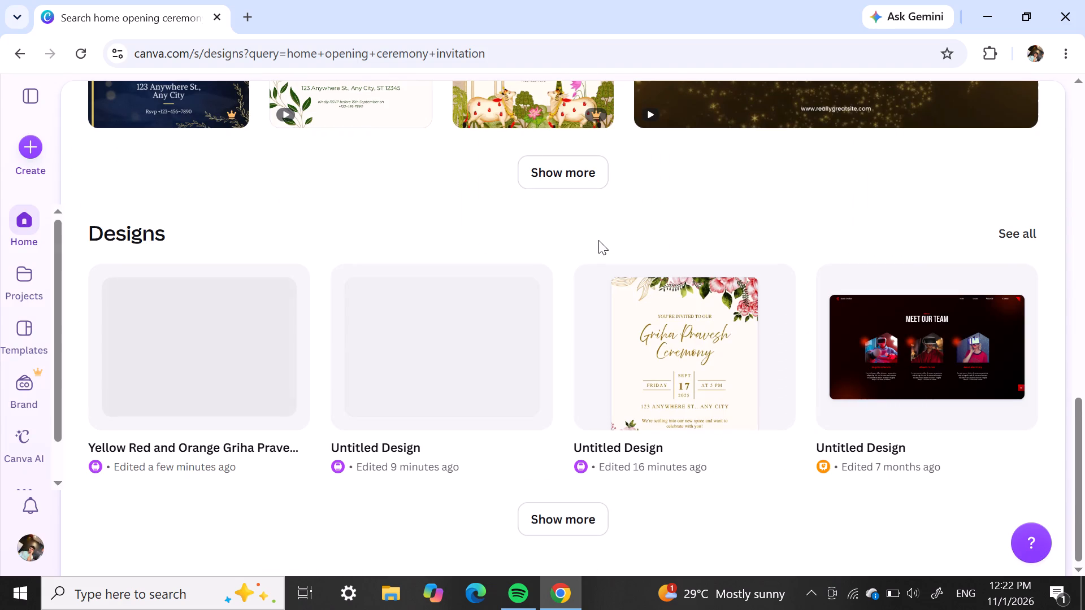
{"action": "left_click", "coordinate": [598, 240]}
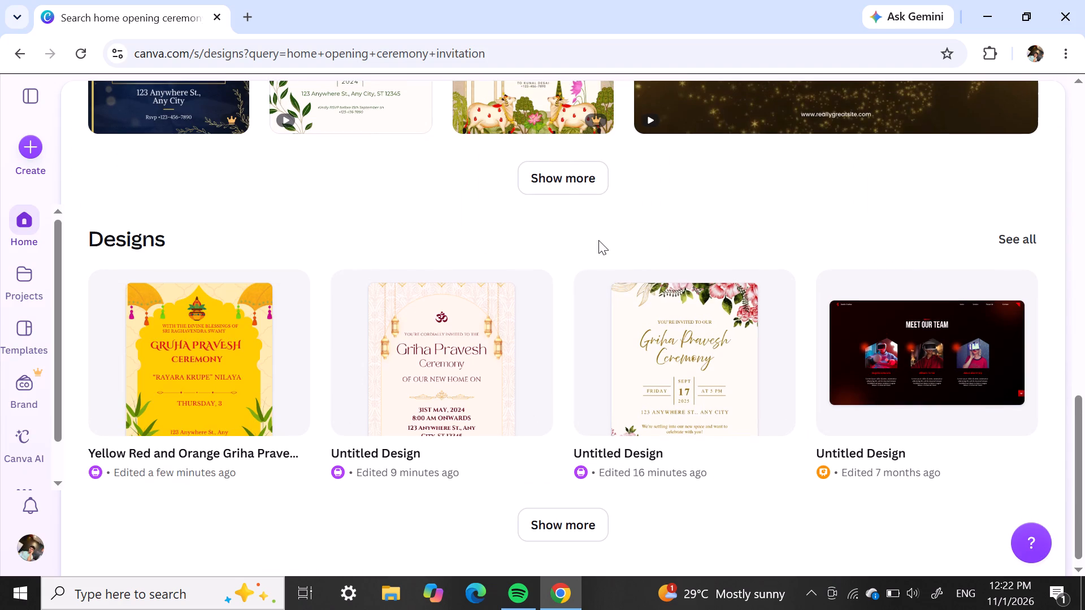
{"action": "scroll", "coordinate": [598, 240], "scroll_direction": "up", "scroll_amount": 1}
{"action": "double_click", "coordinate": [598, 240]}
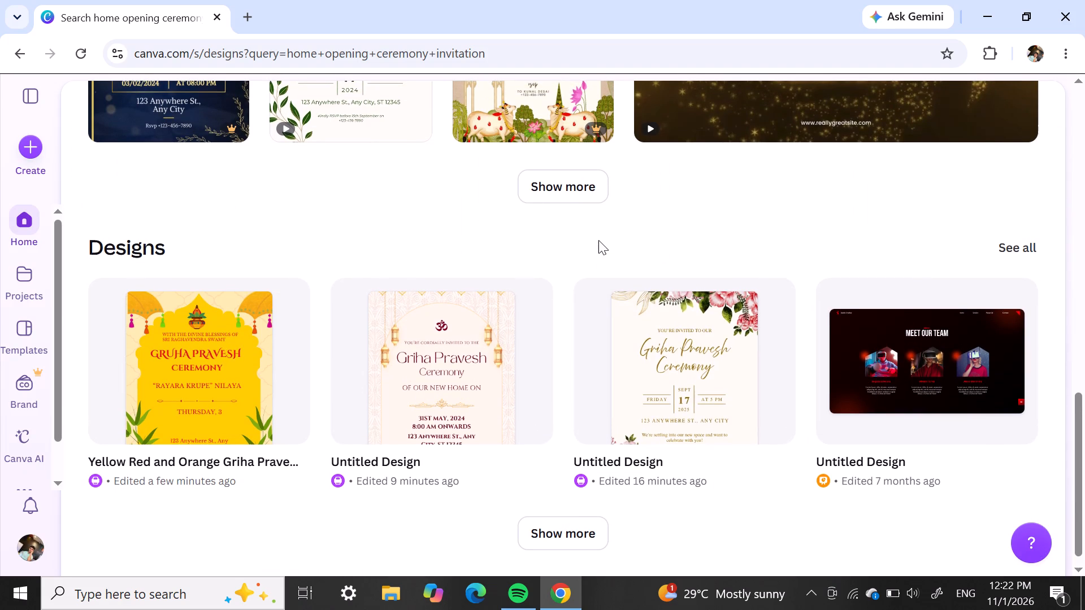
{"action": "scroll", "coordinate": [331, 189], "scroll_direction": "up", "scroll_amount": 2}
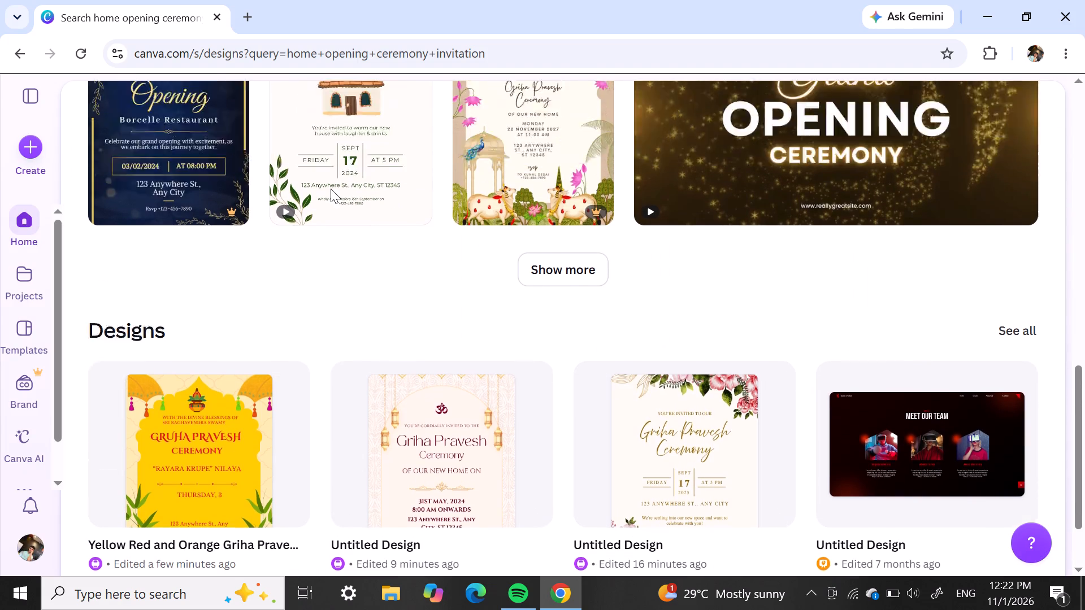
{"action": "scroll", "coordinate": [331, 189], "scroll_direction": "up", "scroll_amount": 3}
{"action": "scroll", "coordinate": [331, 189], "scroll_direction": "down", "scroll_amount": 4}
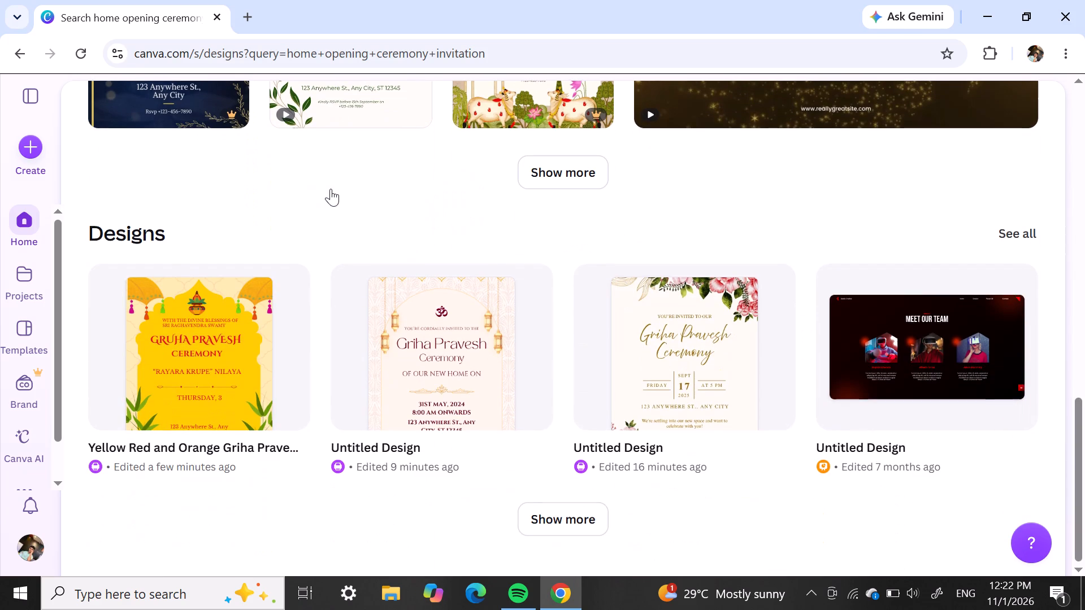
{"action": "scroll", "coordinate": [331, 189], "scroll_direction": "up", "scroll_amount": 2}
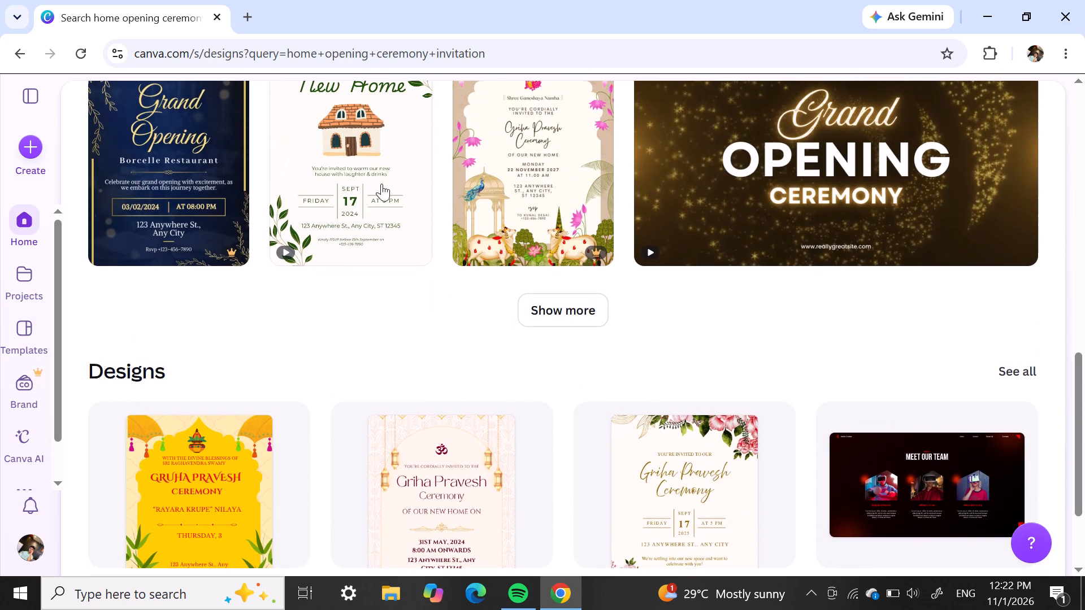
Expand the home opening ceremony template results and browse them for another Griha Pravesh design.
{"action": "left_click", "coordinate": [548, 312]}
{"action": "scroll", "coordinate": [548, 312], "scroll_direction": "down", "scroll_amount": 3}
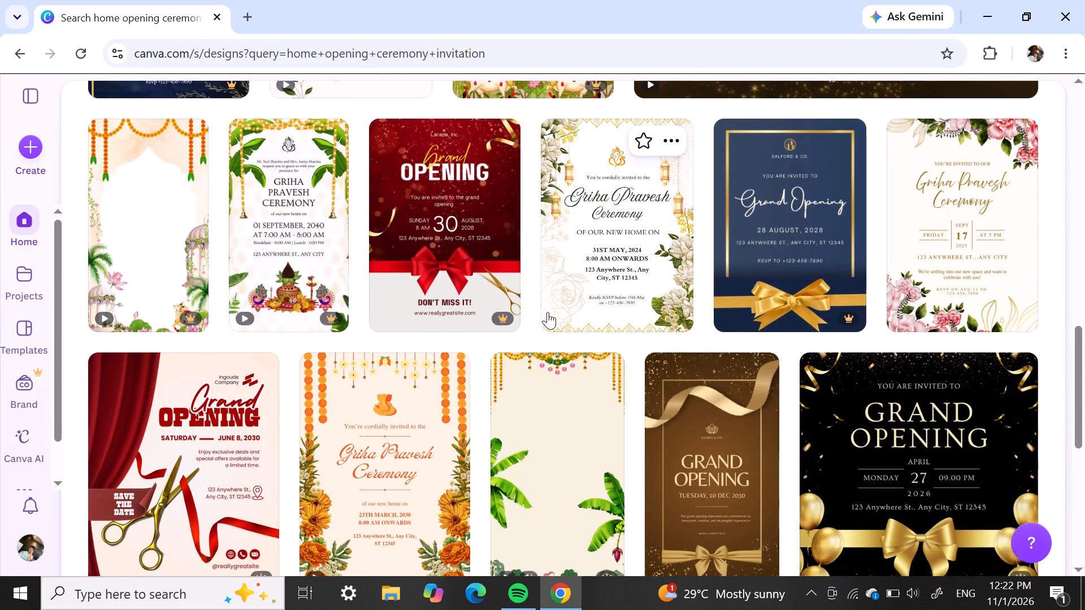
{"action": "scroll", "coordinate": [548, 312], "scroll_direction": "down", "scroll_amount": 5}
{"action": "scroll", "coordinate": [548, 312], "scroll_direction": "up", "scroll_amount": 3}
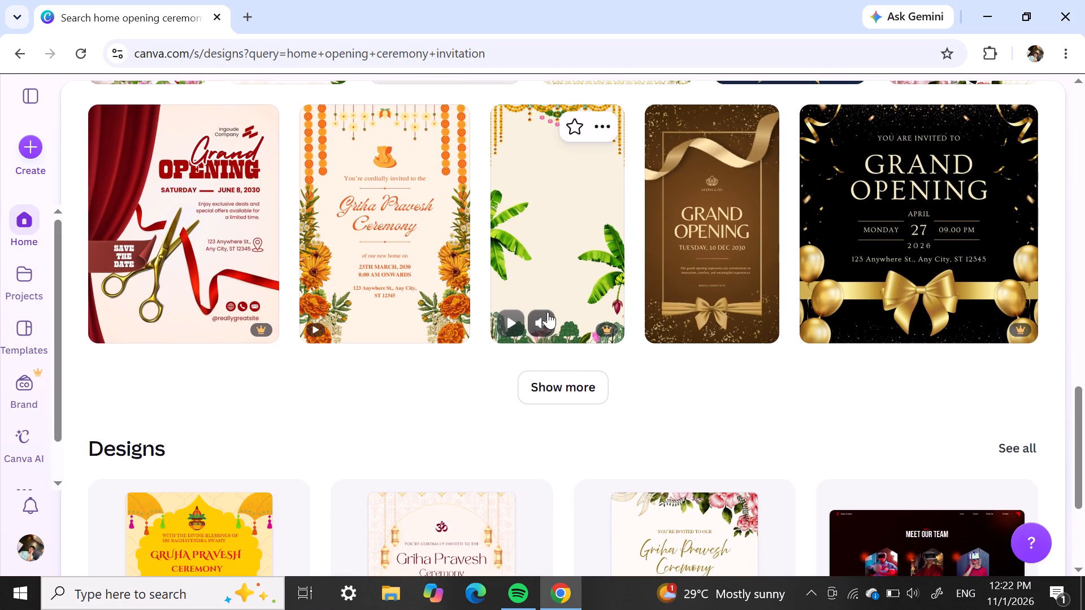
{"action": "left_click", "coordinate": [562, 377]}
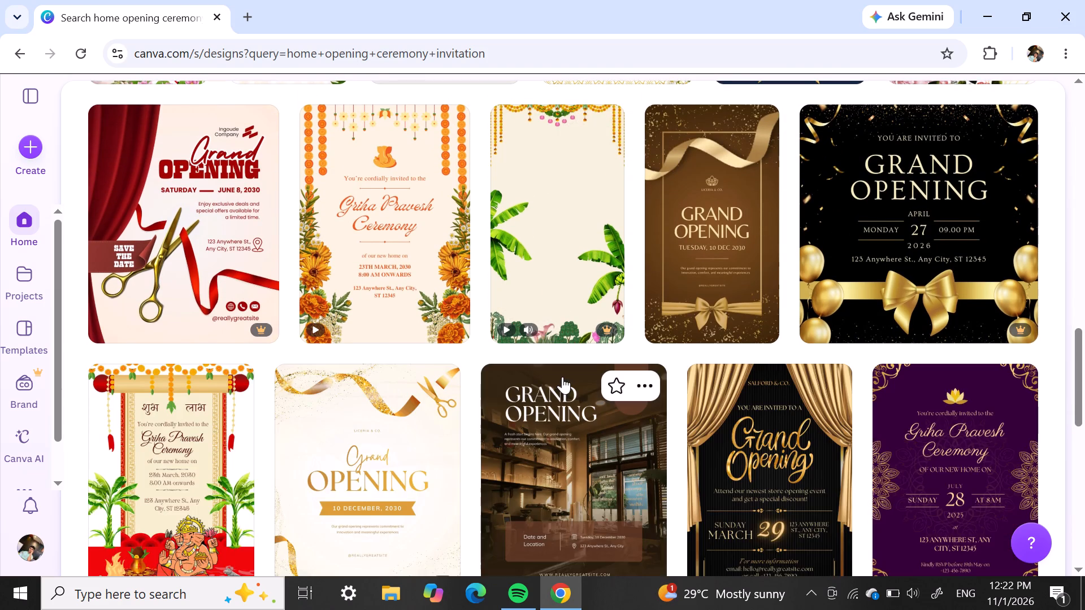
{"action": "scroll", "coordinate": [562, 377], "scroll_direction": "down", "scroll_amount": 5}
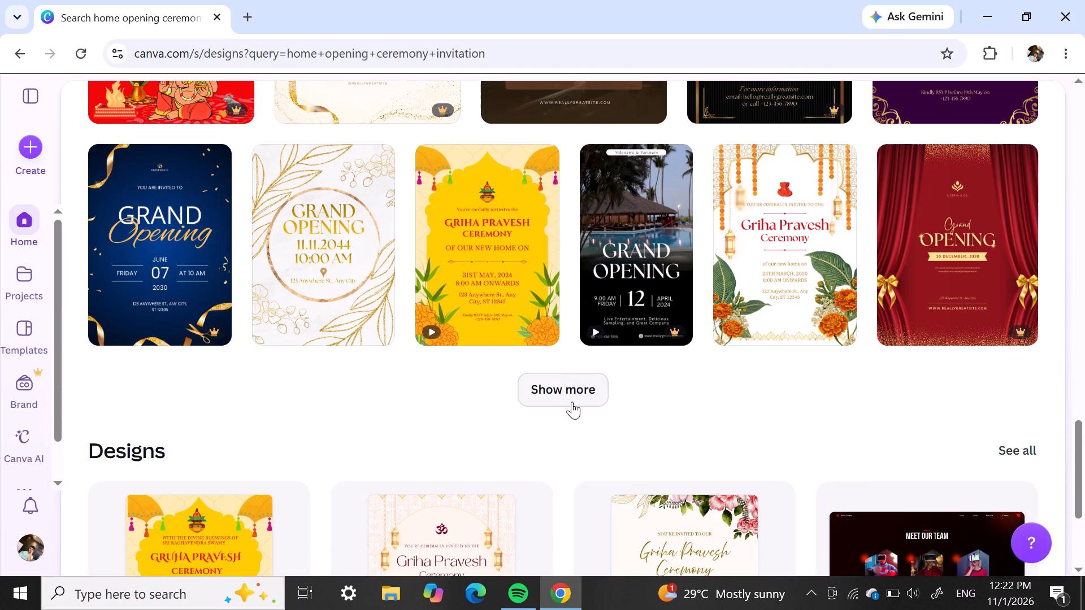
{"action": "left_click", "coordinate": [572, 402]}
{"action": "scroll", "coordinate": [572, 402], "scroll_direction": "down", "scroll_amount": 1}
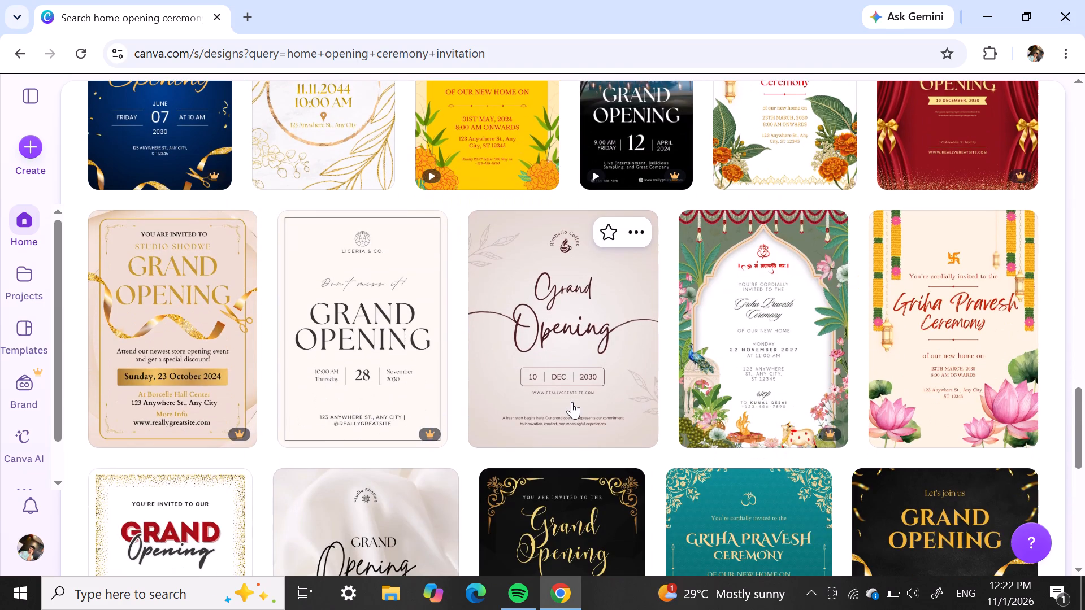
{"action": "scroll", "coordinate": [572, 402], "scroll_direction": "down", "scroll_amount": 1}
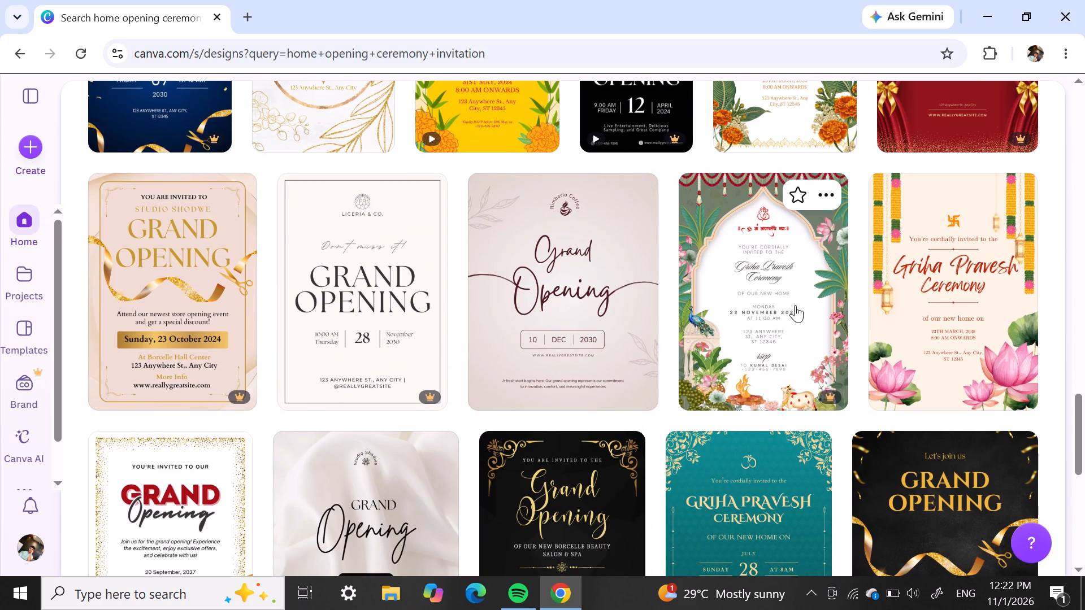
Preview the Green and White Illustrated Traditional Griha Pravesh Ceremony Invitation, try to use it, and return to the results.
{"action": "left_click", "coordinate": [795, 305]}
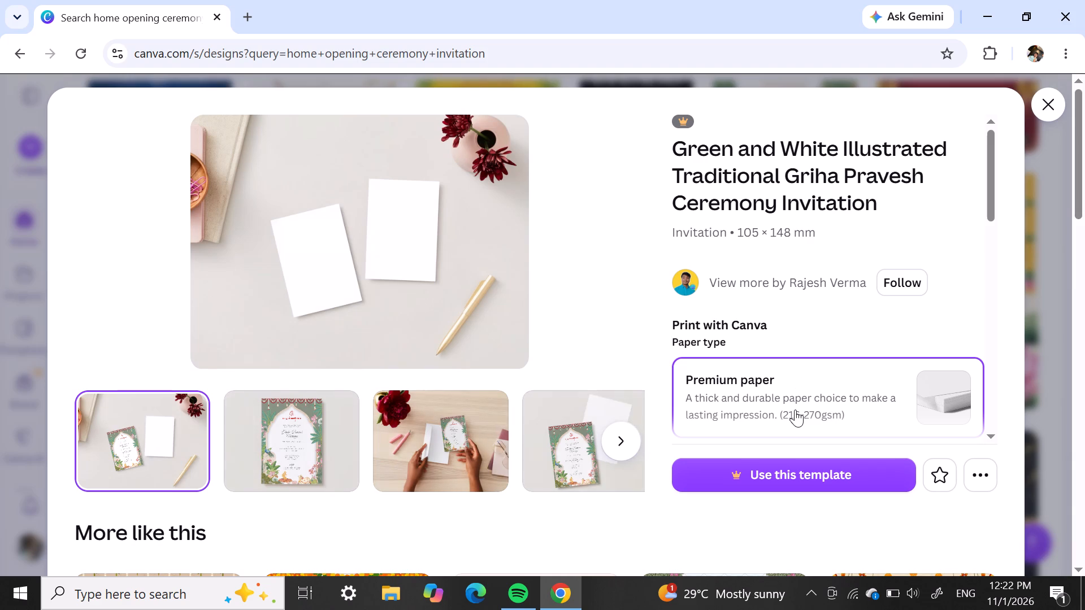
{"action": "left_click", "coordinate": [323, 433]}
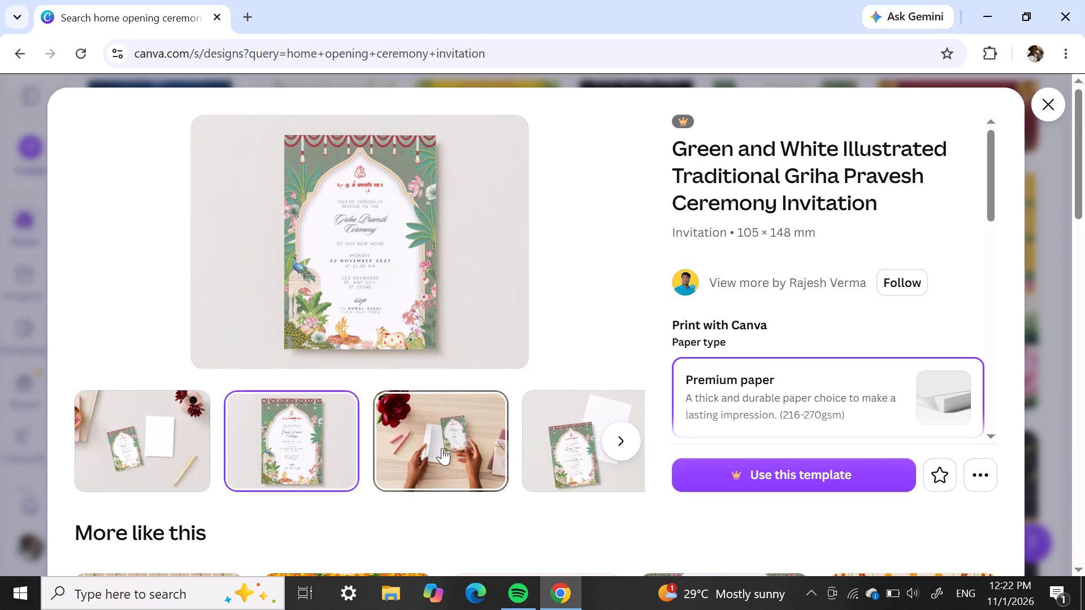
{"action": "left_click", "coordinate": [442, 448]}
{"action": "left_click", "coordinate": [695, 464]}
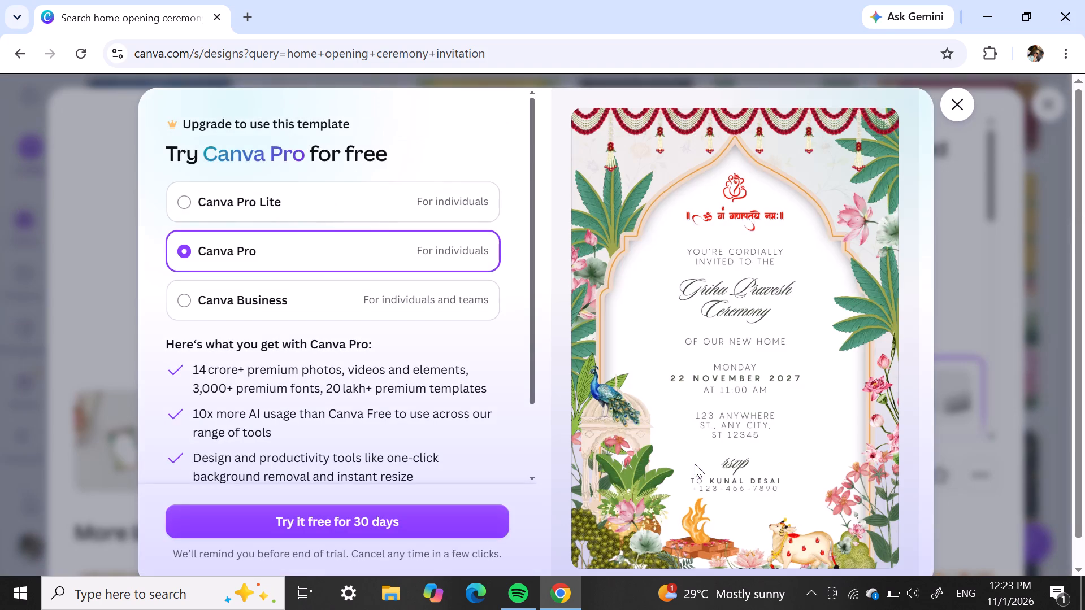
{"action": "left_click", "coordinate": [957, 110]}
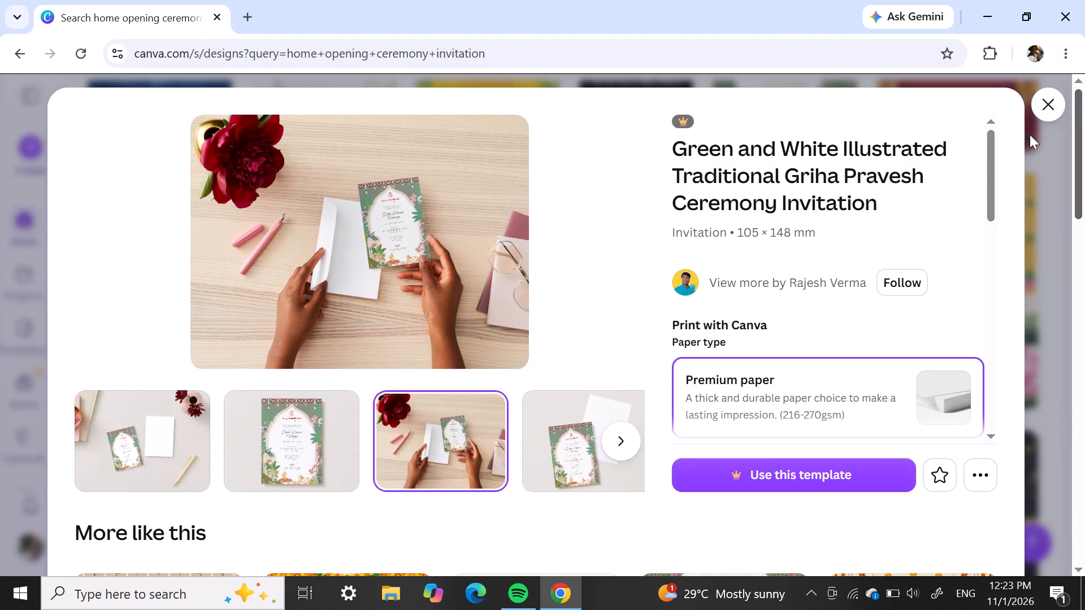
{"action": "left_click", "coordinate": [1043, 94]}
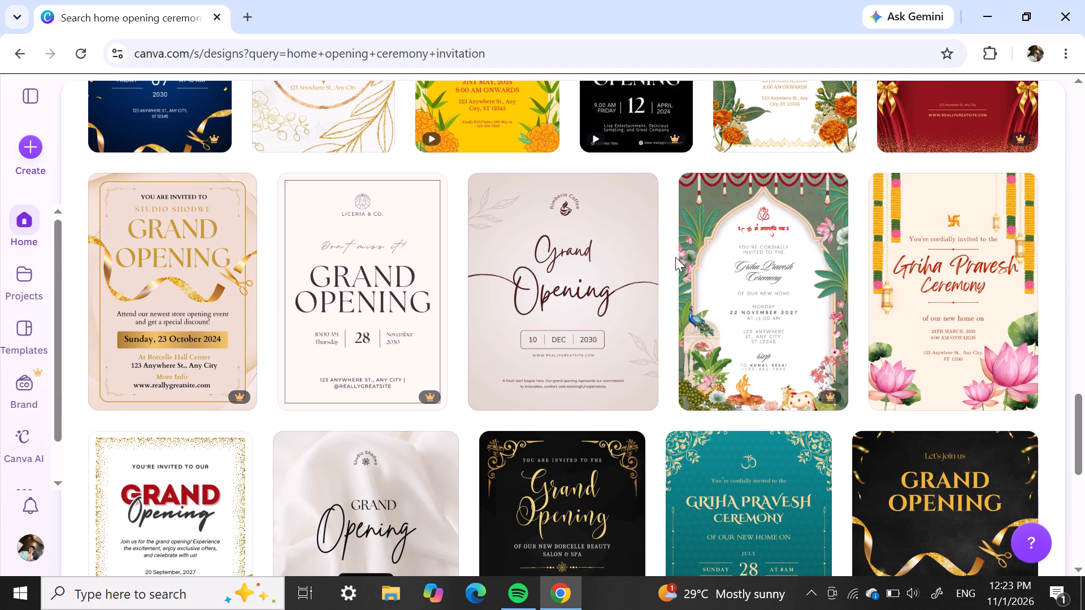
Load more home opening ceremony template results and look through them for Griha Pravesh invitations.
{"action": "scroll", "coordinate": [675, 257], "scroll_direction": "down", "scroll_amount": 3}
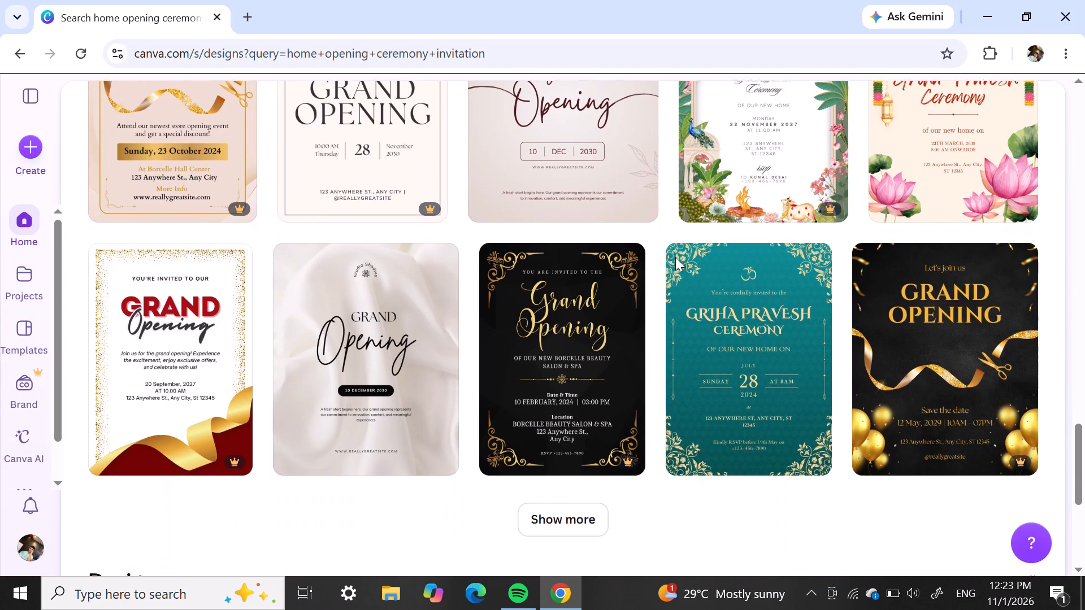
{"action": "scroll", "coordinate": [675, 257], "scroll_direction": "down", "scroll_amount": 1}
{"action": "left_click", "coordinate": [572, 465]}
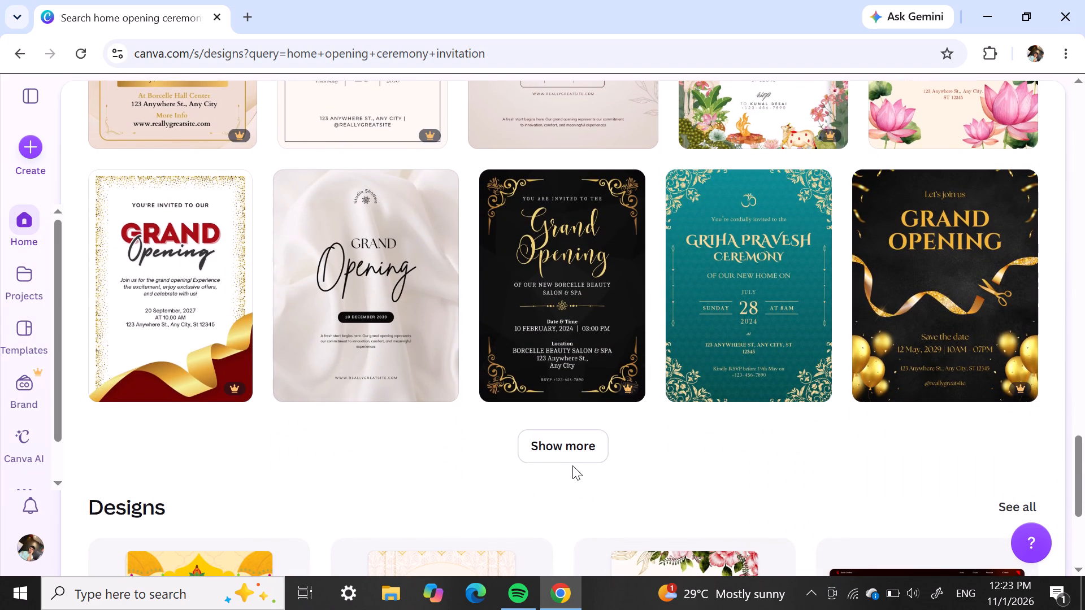
{"action": "left_click", "coordinate": [580, 437]}
{"action": "scroll", "coordinate": [580, 437], "scroll_direction": "down", "scroll_amount": 2}
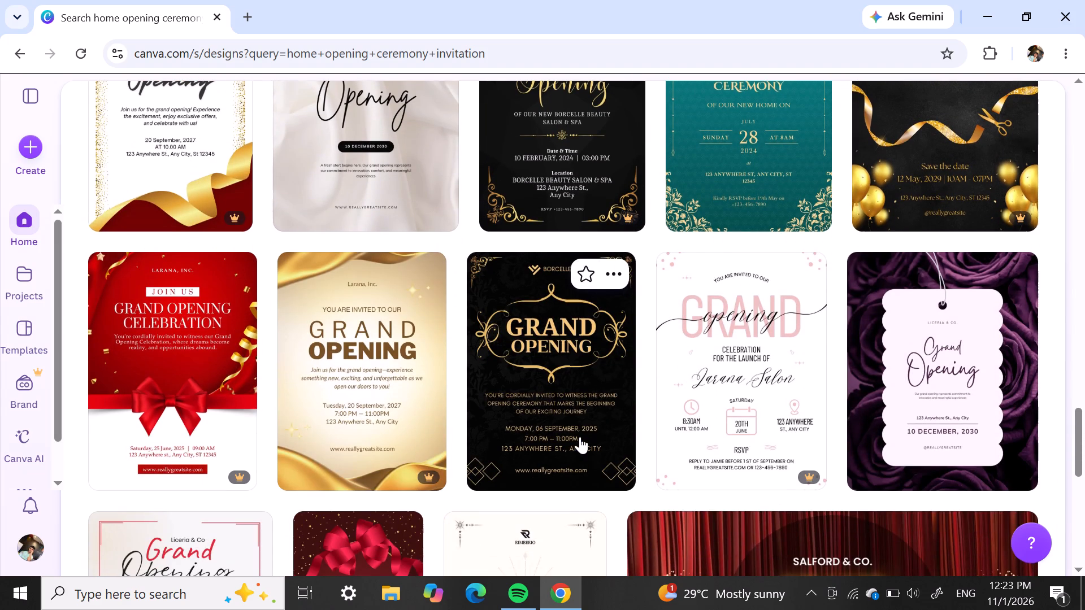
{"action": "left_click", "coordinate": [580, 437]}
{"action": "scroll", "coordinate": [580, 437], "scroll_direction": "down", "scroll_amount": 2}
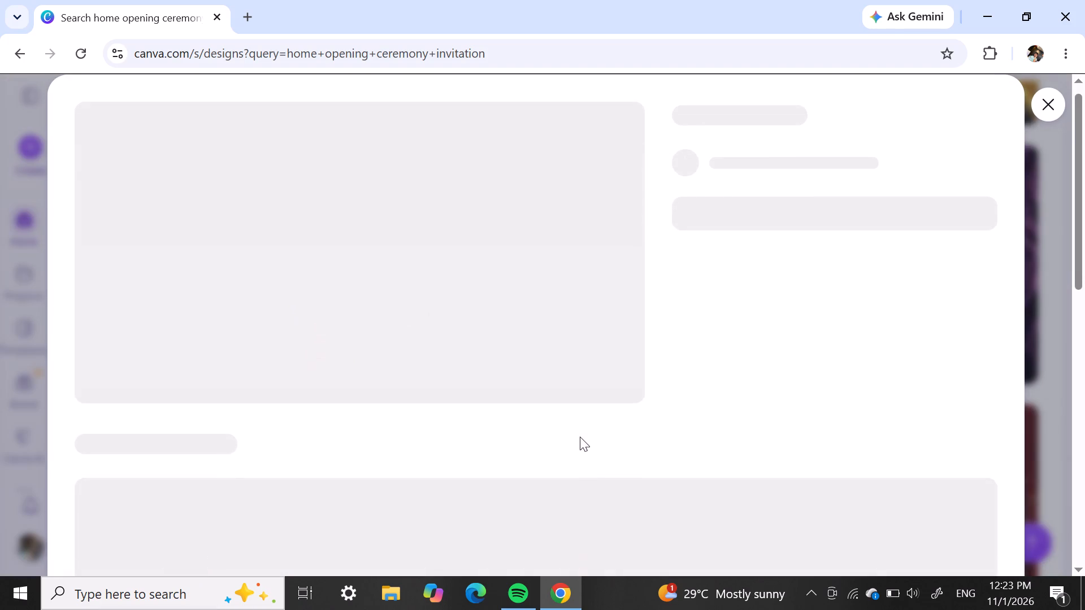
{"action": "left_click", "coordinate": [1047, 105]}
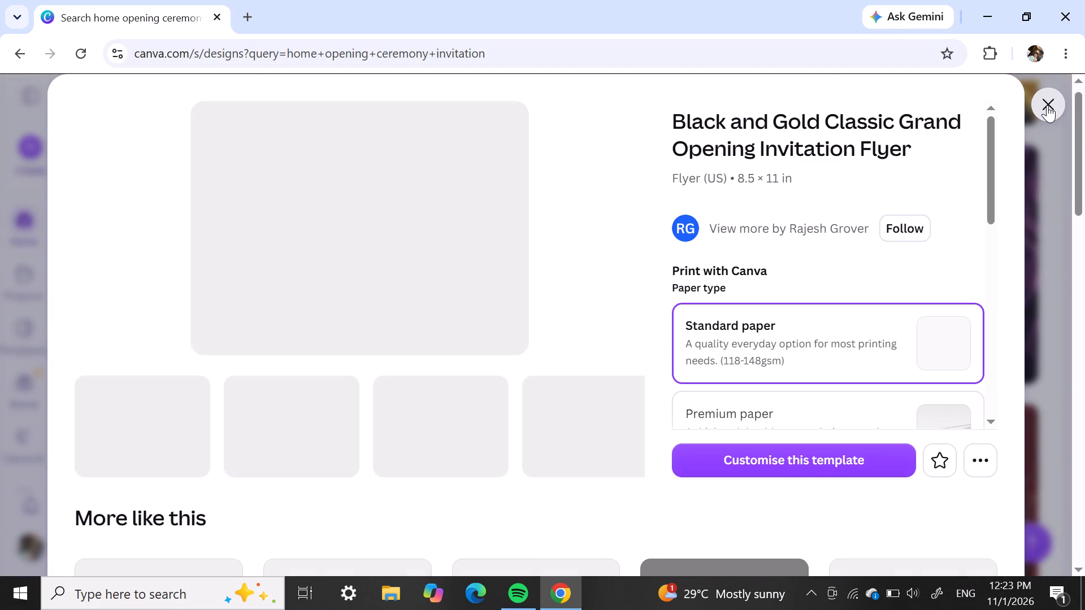
Find the Beige and Cream Griha Pravesh Invitation further down the results and open it for customising.
{"action": "scroll", "coordinate": [672, 262], "scroll_direction": "down", "scroll_amount": 3}
{"action": "left_click", "coordinate": [578, 425]}
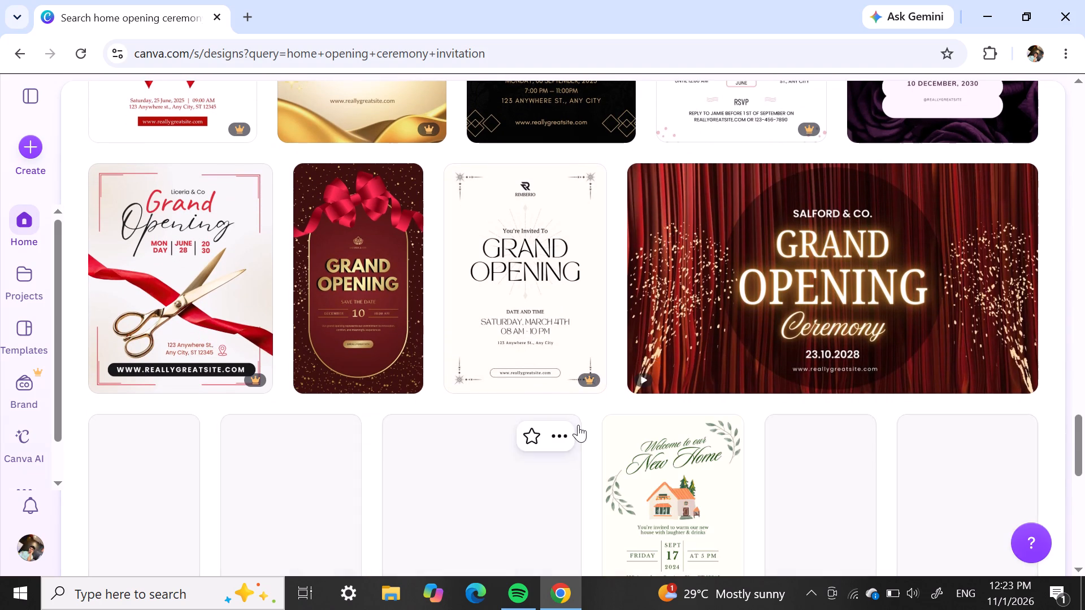
{"action": "scroll", "coordinate": [578, 425], "scroll_direction": "down", "scroll_amount": 2}
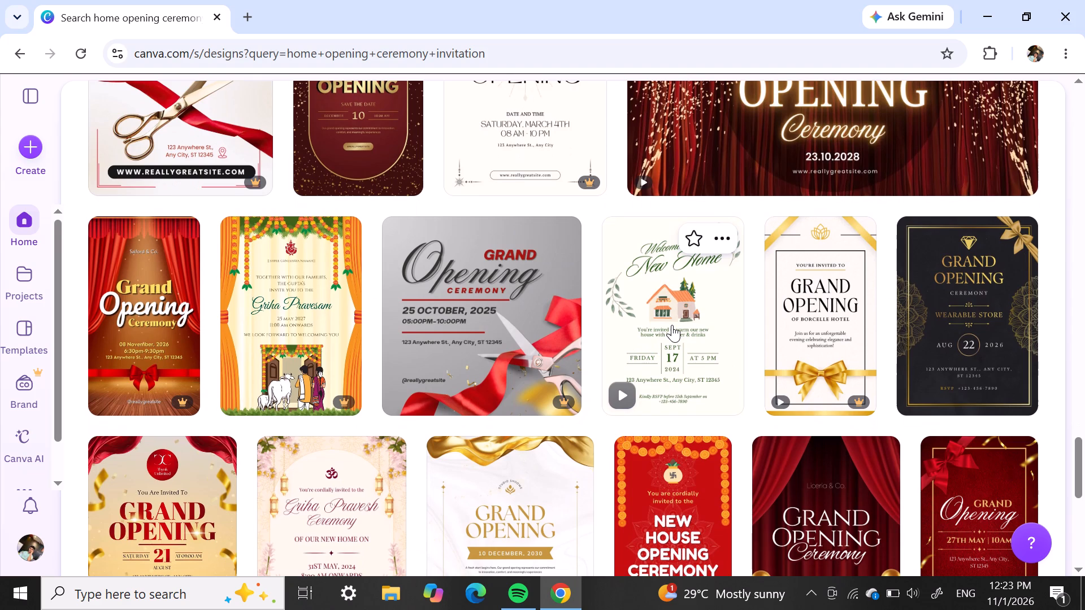
{"action": "scroll", "coordinate": [672, 325], "scroll_direction": "down", "scroll_amount": 2}
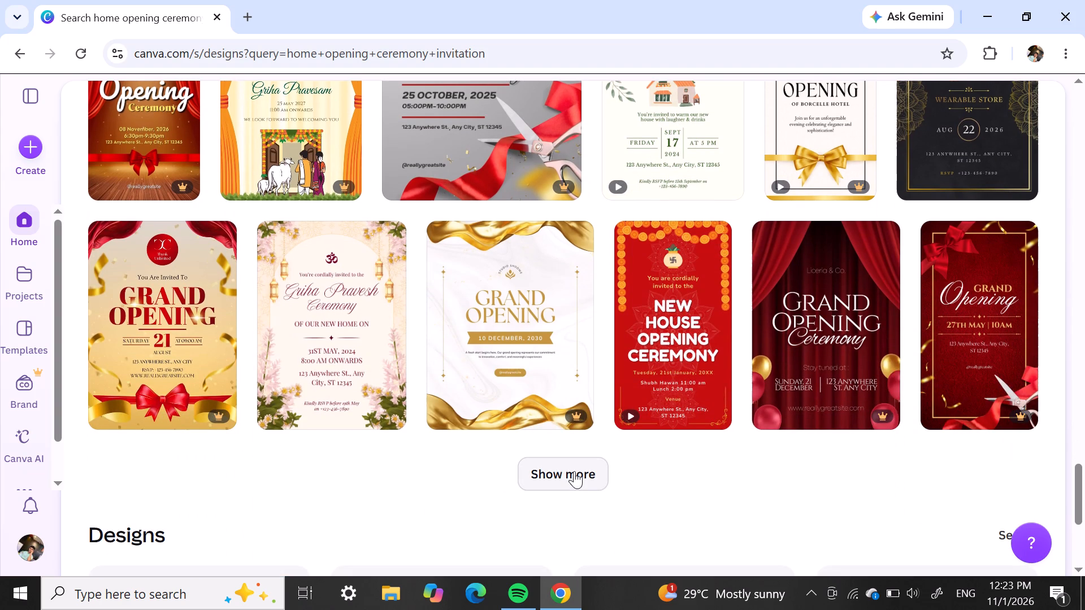
{"action": "left_click", "coordinate": [379, 363]}
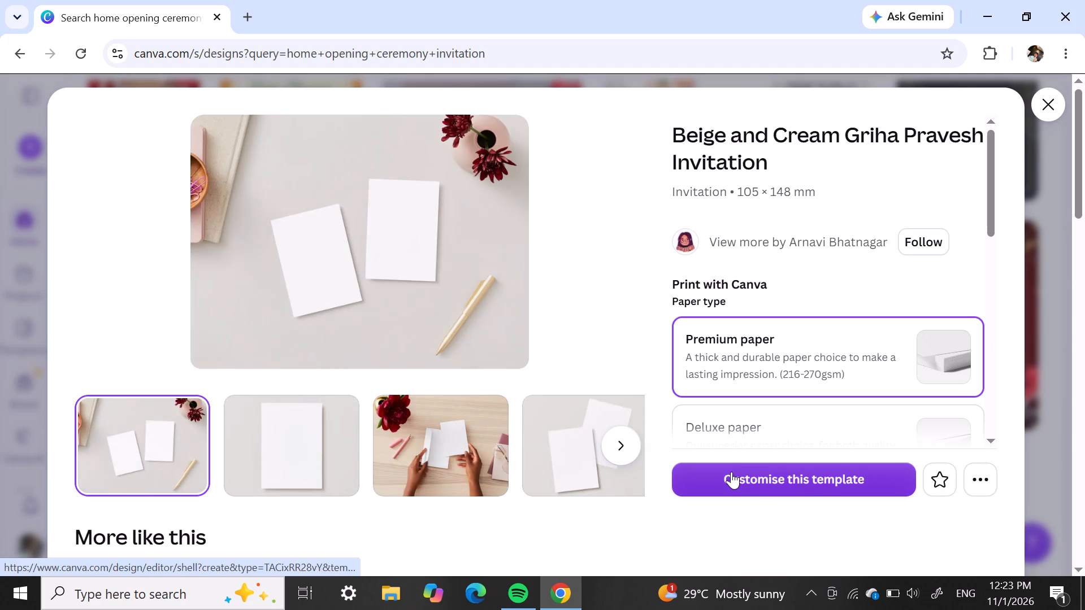
{"action": "left_click", "coordinate": [731, 472]}
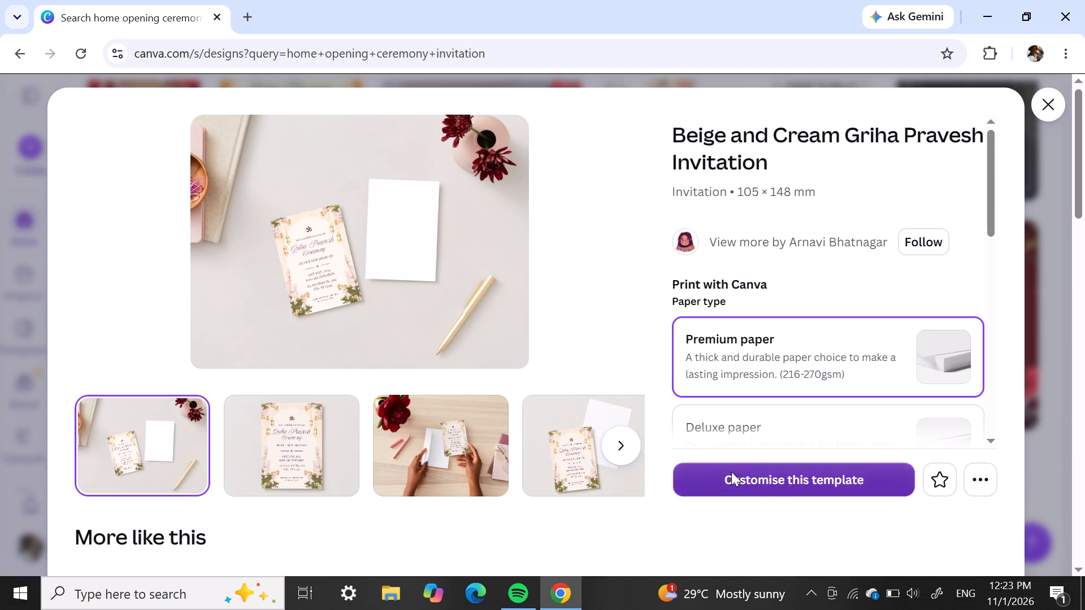
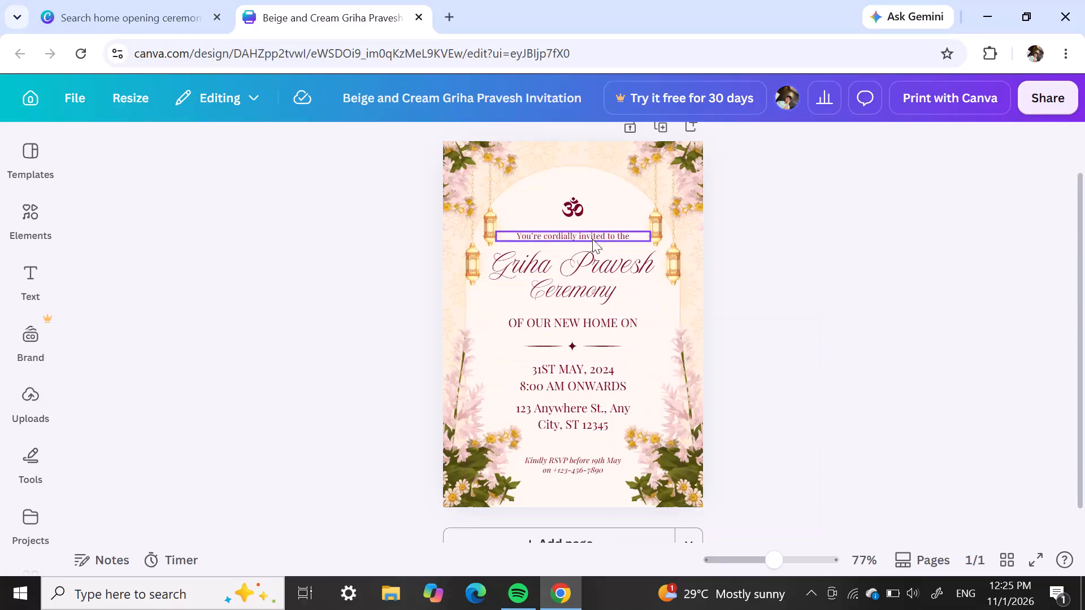
Check the opened Beige and Cream Griha Pravesh Invitation, close the design, view its preview images and return to the results.
{"action": "left_click", "coordinate": [587, 237]}
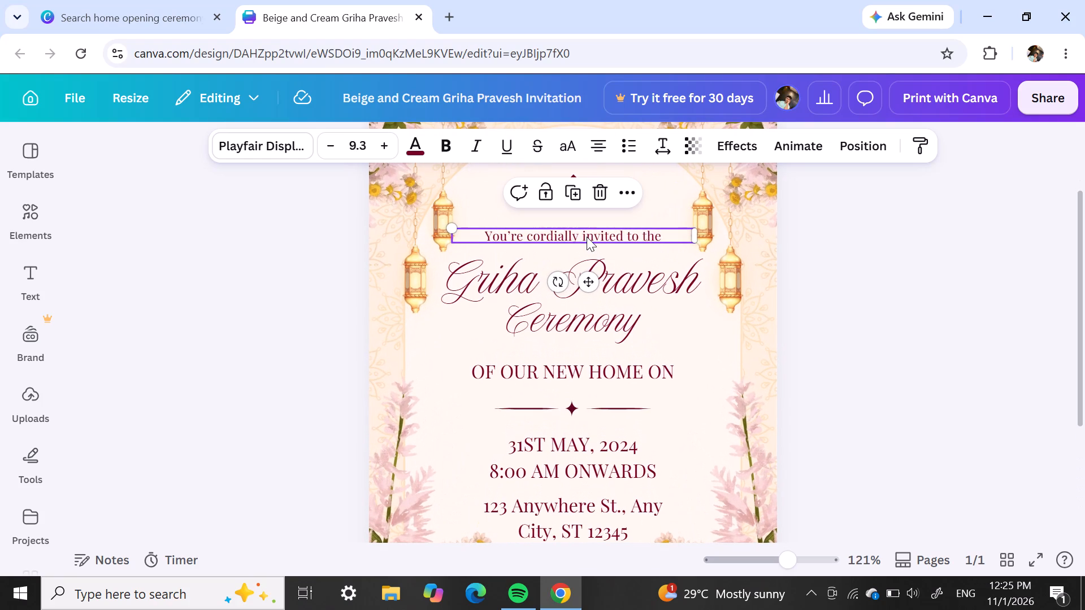
{"action": "scroll", "coordinate": [619, 272], "scroll_direction": "down", "scroll_amount": 1}
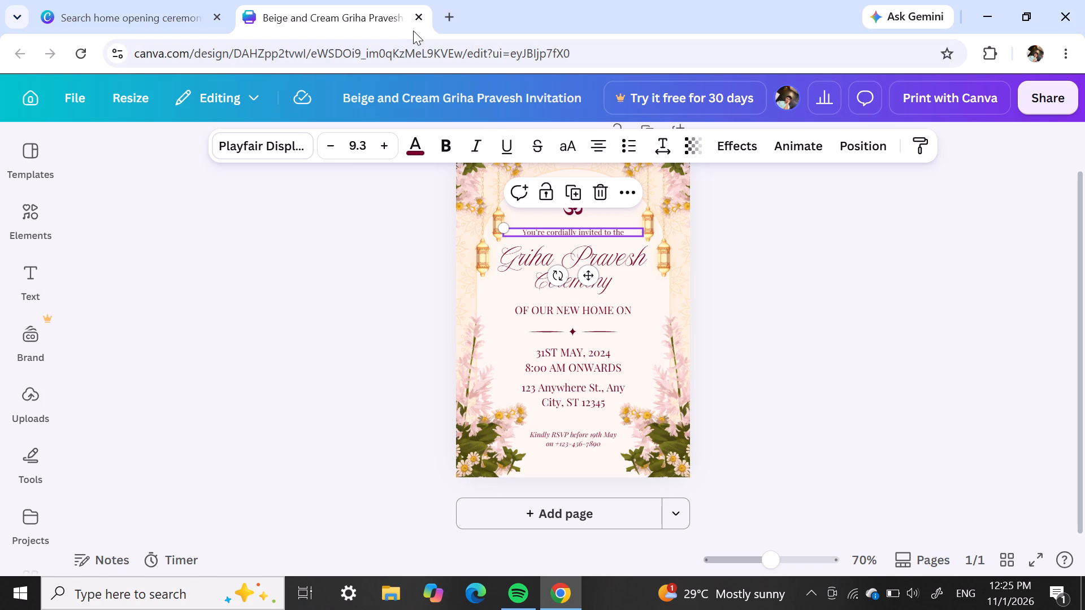
{"action": "left_click", "coordinate": [420, 14]}
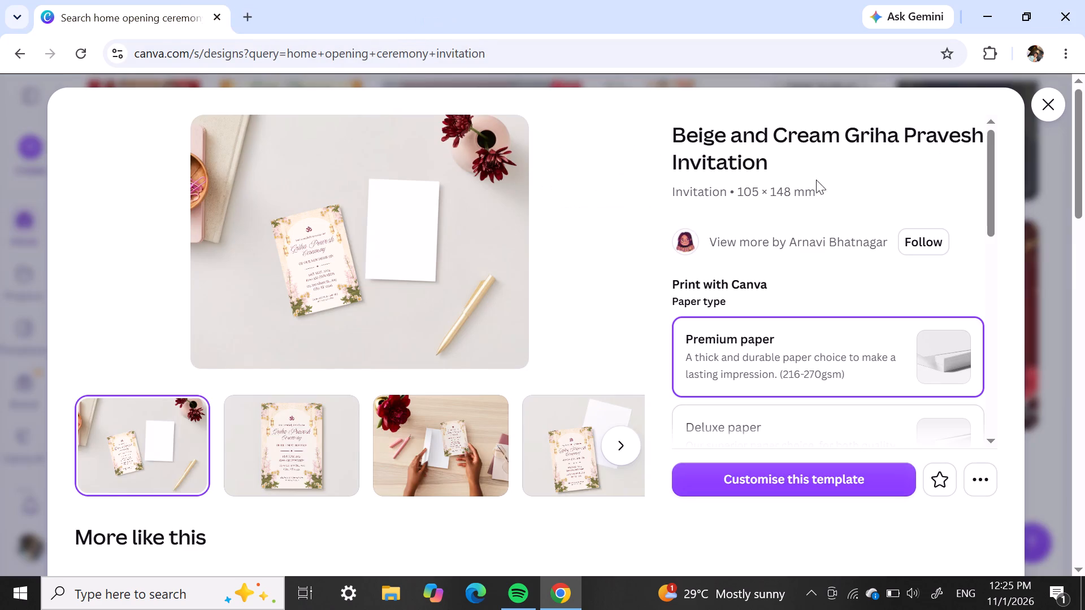
{"action": "left_click", "coordinate": [613, 442]}
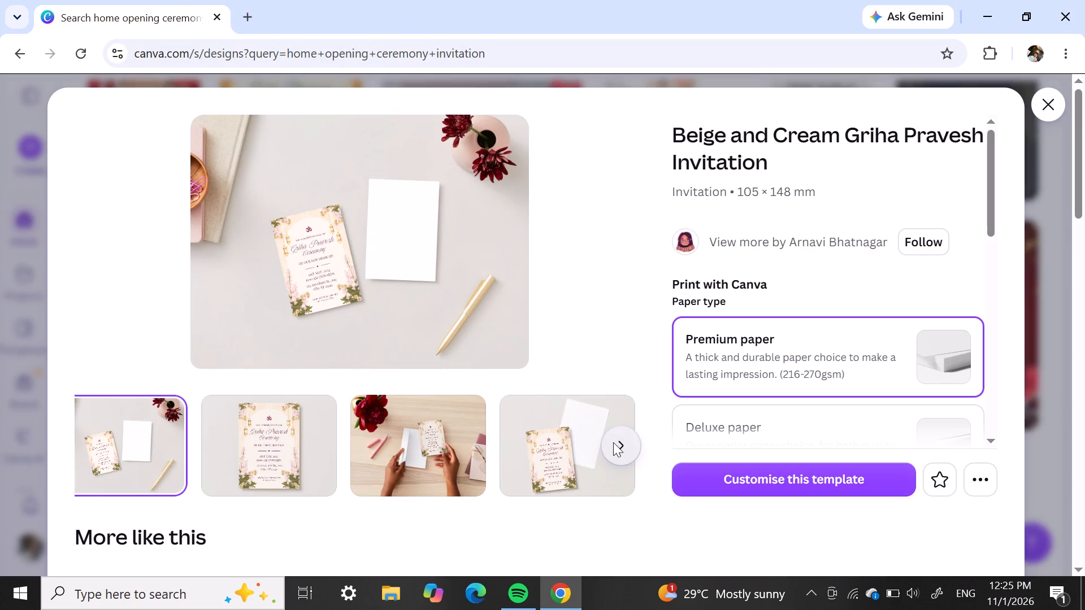
{"action": "left_click", "coordinate": [613, 442]}
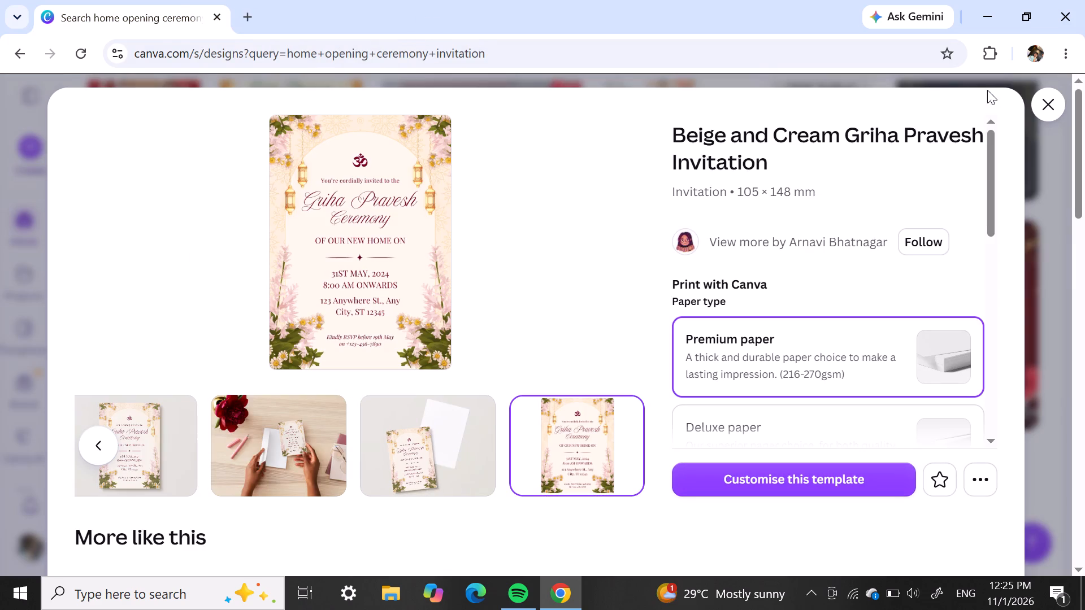
{"action": "left_click", "coordinate": [1053, 103]}
Search the templates for "home opening ceremony invitation with qr code and all are needed".
{"action": "scroll", "coordinate": [631, 335], "scroll_direction": "down", "scroll_amount": 1}
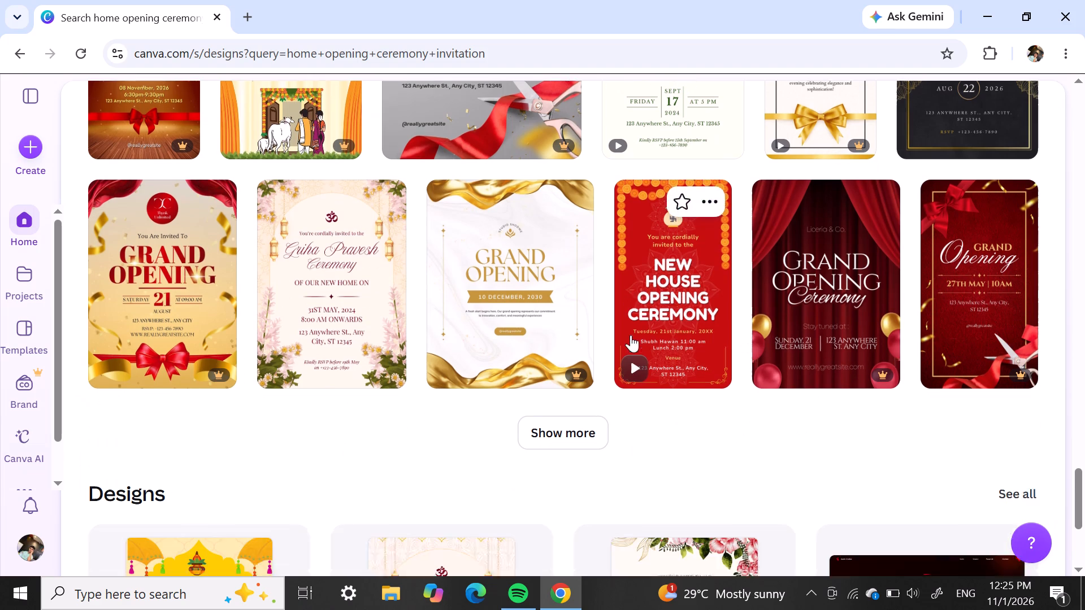
{"action": "scroll", "coordinate": [631, 335], "scroll_direction": "down", "scroll_amount": 4}
{"action": "scroll", "coordinate": [631, 335], "scroll_direction": "up", "scroll_amount": 18}
{"action": "scroll", "coordinate": [631, 335], "scroll_direction": "up", "scroll_amount": 7}
{"action": "left_click", "coordinate": [535, 266]}
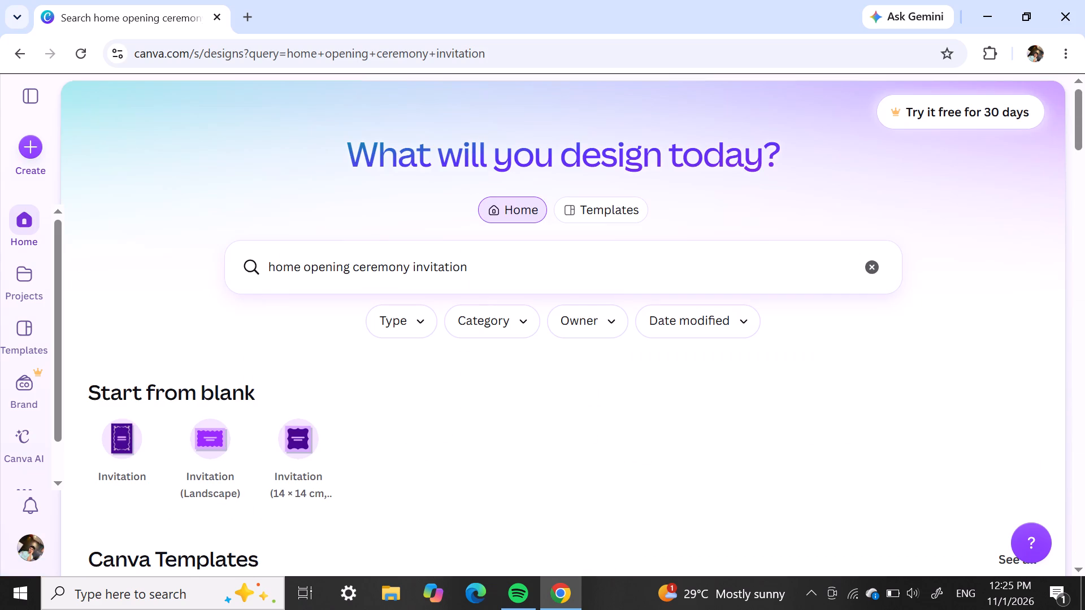
{"action": "key", "text": "space"}
{"action": "type", "text": "WITH"}
{"action": "key", "text": "space"}
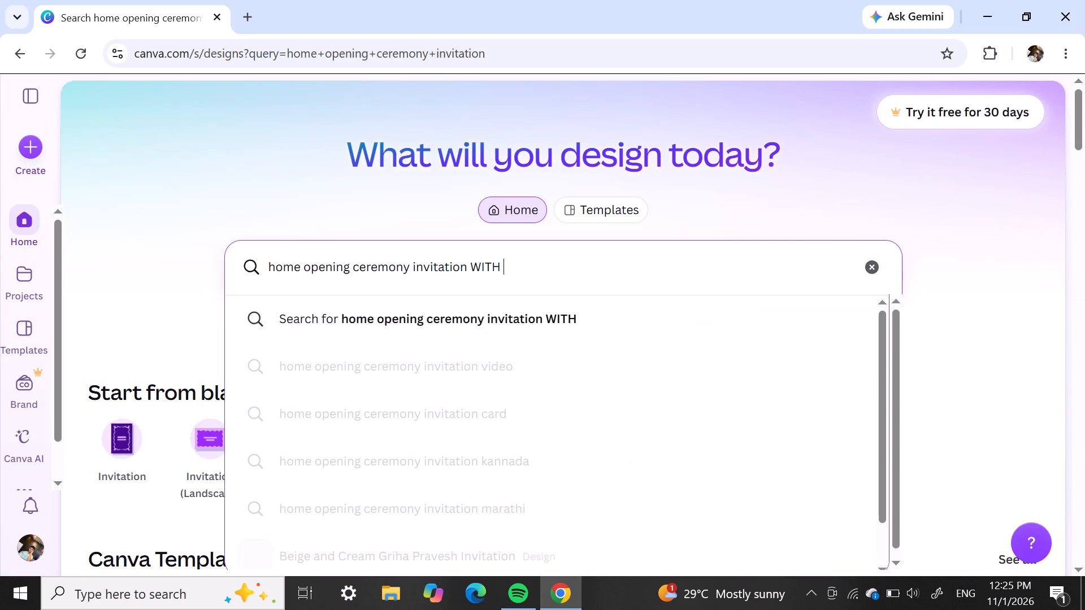
{"action": "key", "text": "BackSpace"}
{"action": "key", "text": "BackSpace"}
{"action": "key", "text": "BackSpace"}
{"action": "key", "text": "BackSpace"}
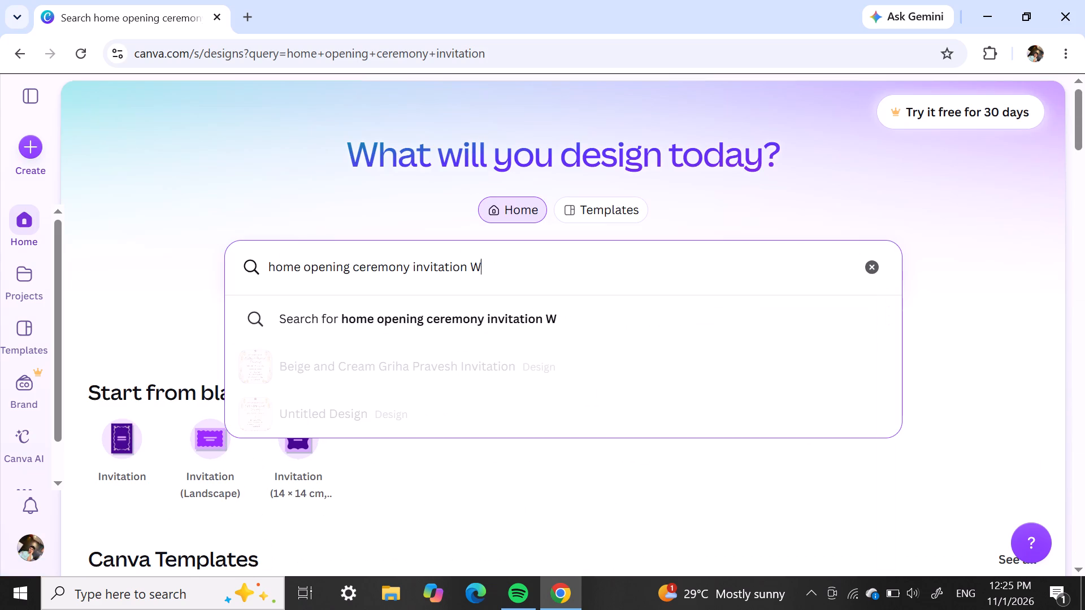
{"action": "type", "text": "with"}
{"action": "key", "text": "space"}
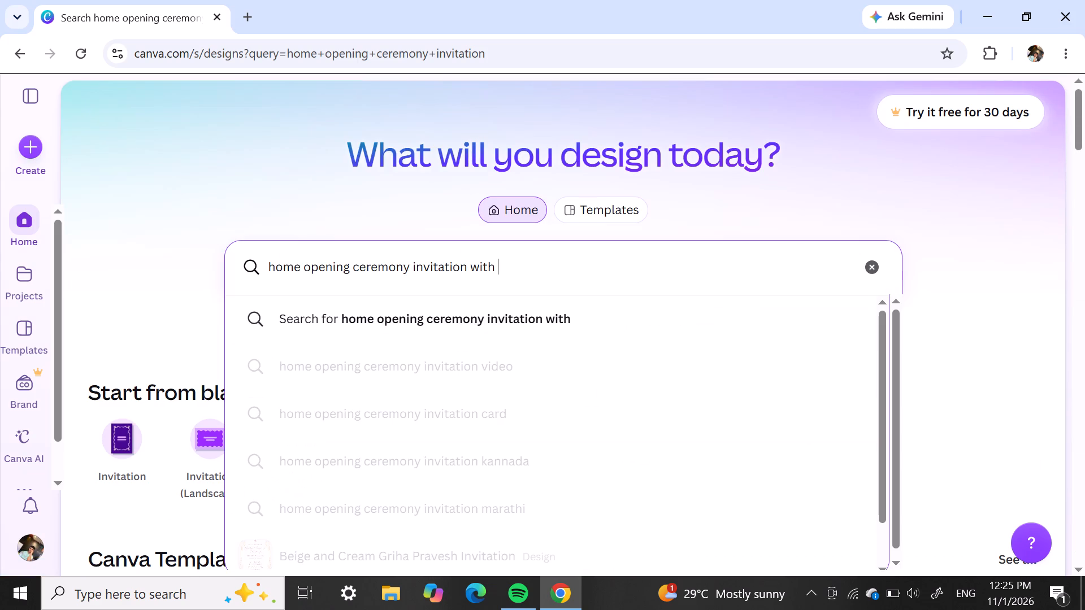
{"action": "type", "text": "qr code"}
{"action": "key", "text": "space"}
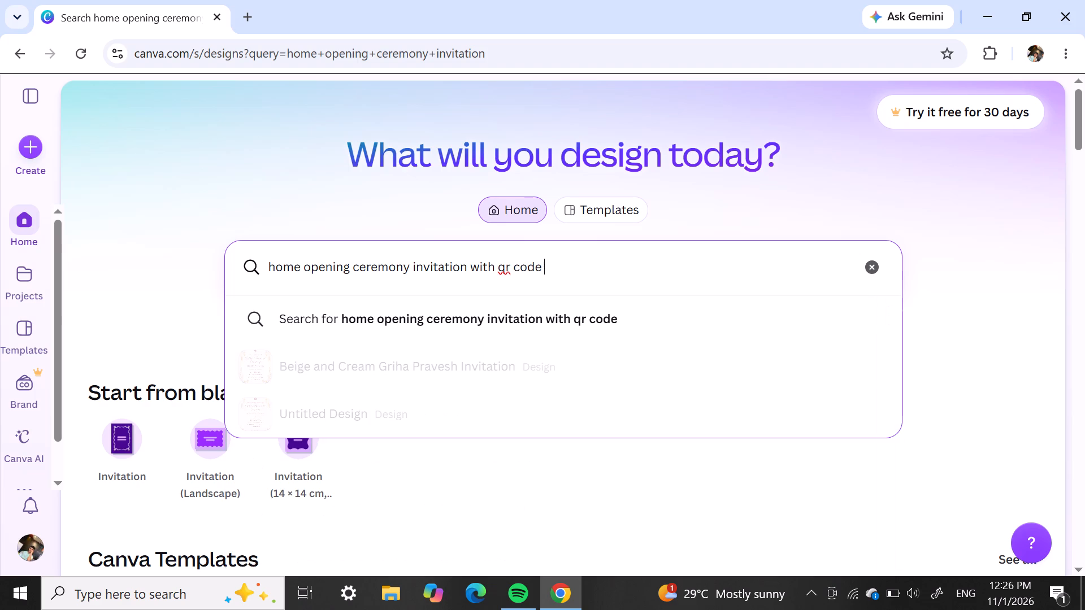
{"action": "type", "text": "and all are needed"}
{"action": "key", "text": "Return"}
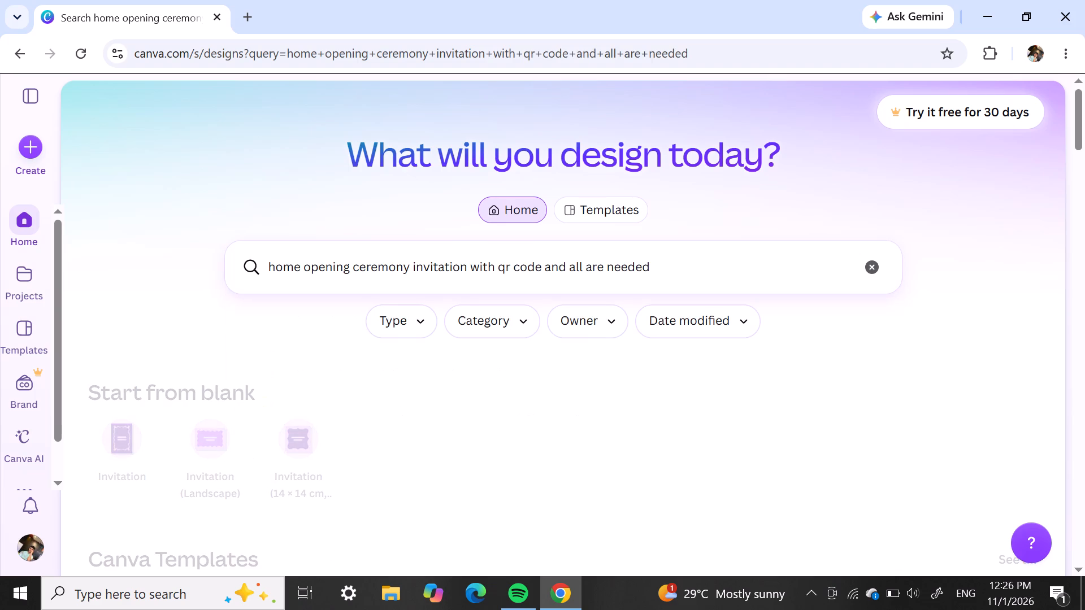
Browse the QR code invitation template results and expand the list to show more designs.
{"action": "scroll", "coordinate": [579, 328], "scroll_direction": "down", "scroll_amount": 3}
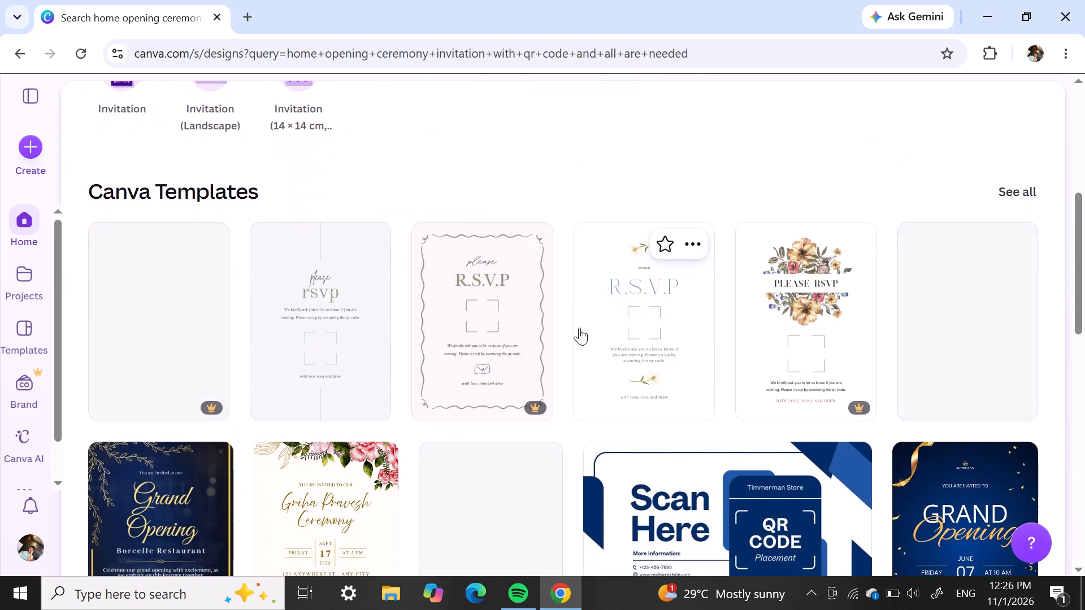
{"action": "scroll", "coordinate": [579, 328], "scroll_direction": "down", "scroll_amount": 1}
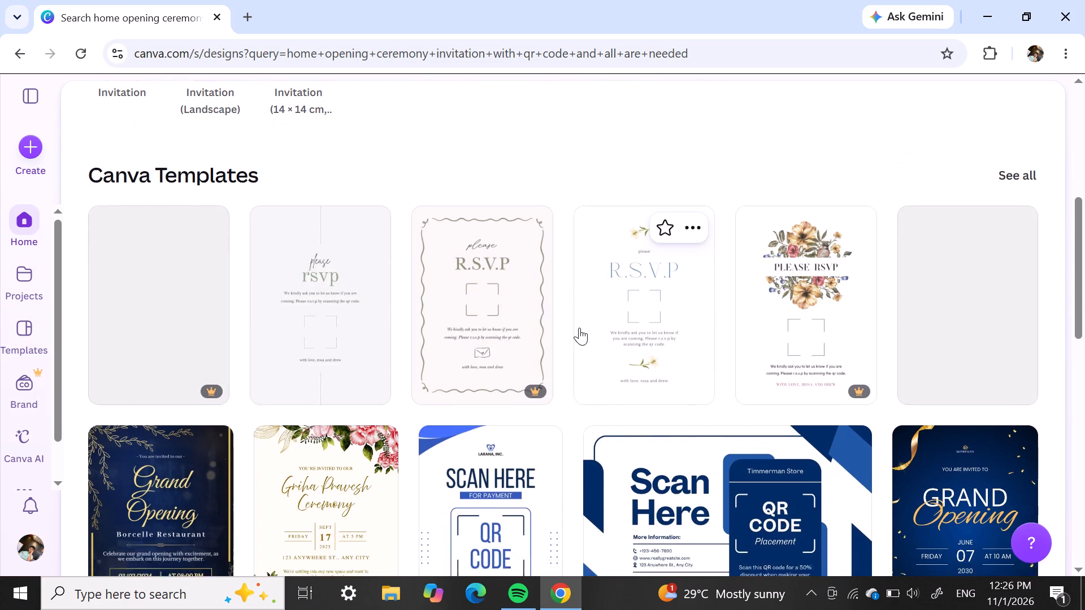
{"action": "scroll", "coordinate": [579, 328], "scroll_direction": "down", "scroll_amount": 3}
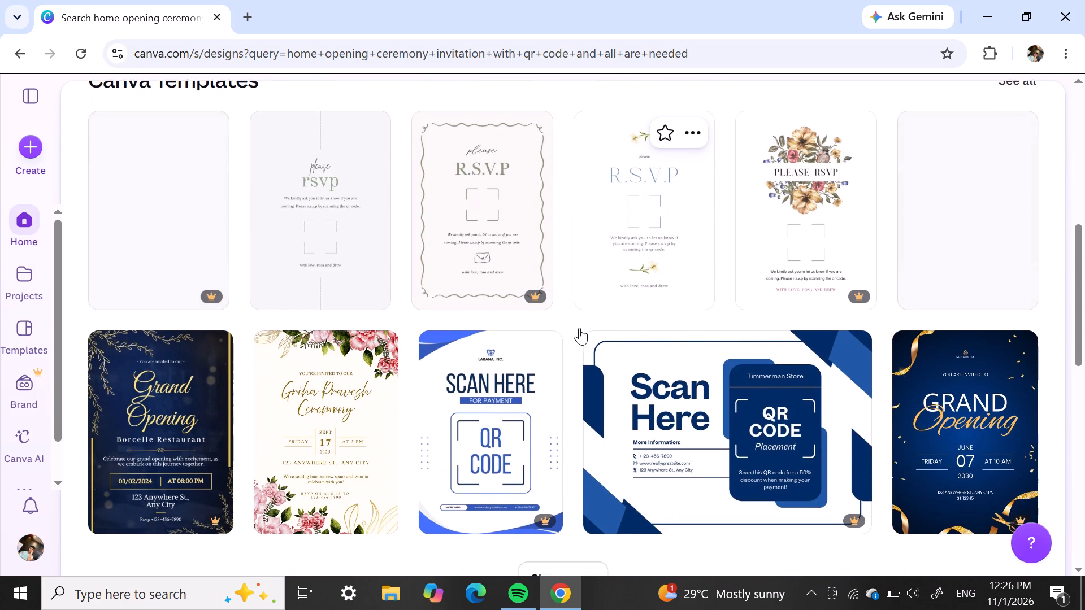
{"action": "scroll", "coordinate": [579, 328], "scroll_direction": "down", "scroll_amount": 2}
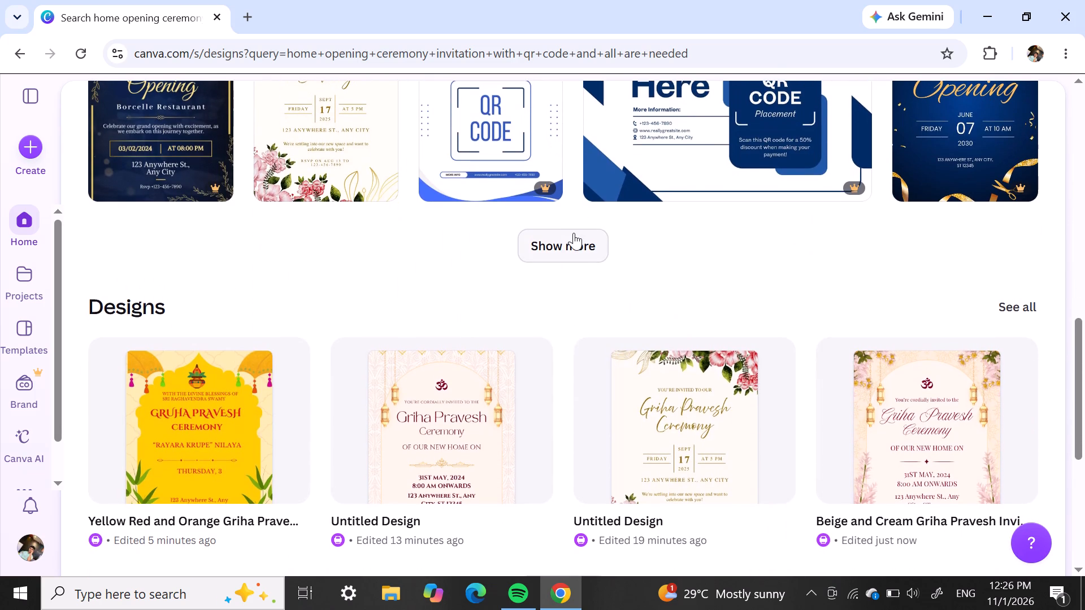
{"action": "left_click", "coordinate": [574, 233]}
{"action": "scroll", "coordinate": [574, 233], "scroll_direction": "up", "scroll_amount": 2}
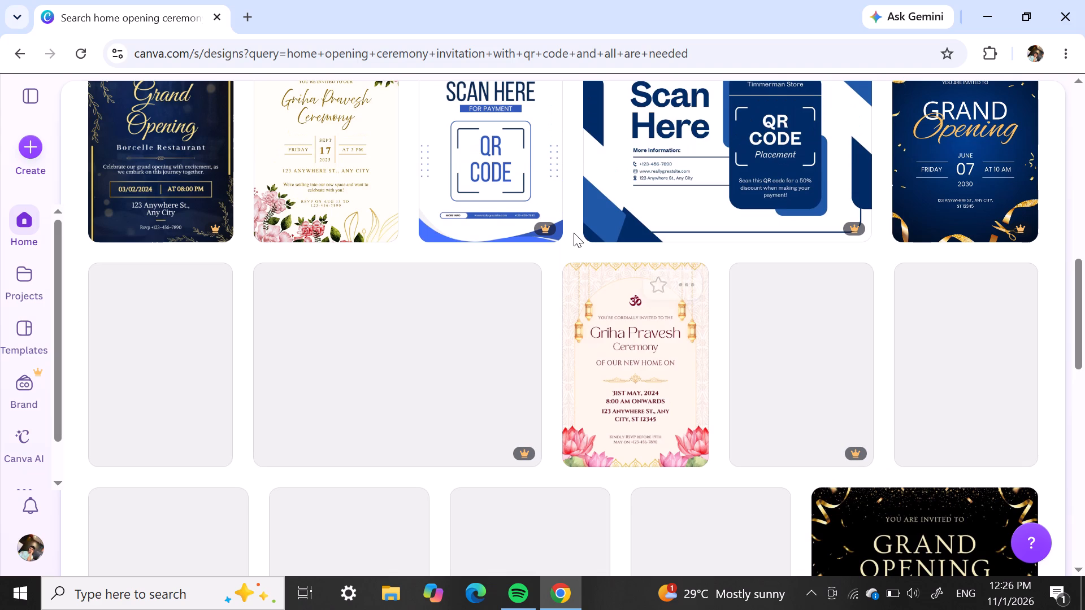
{"action": "scroll", "coordinate": [574, 233], "scroll_direction": "up", "scroll_amount": 1}
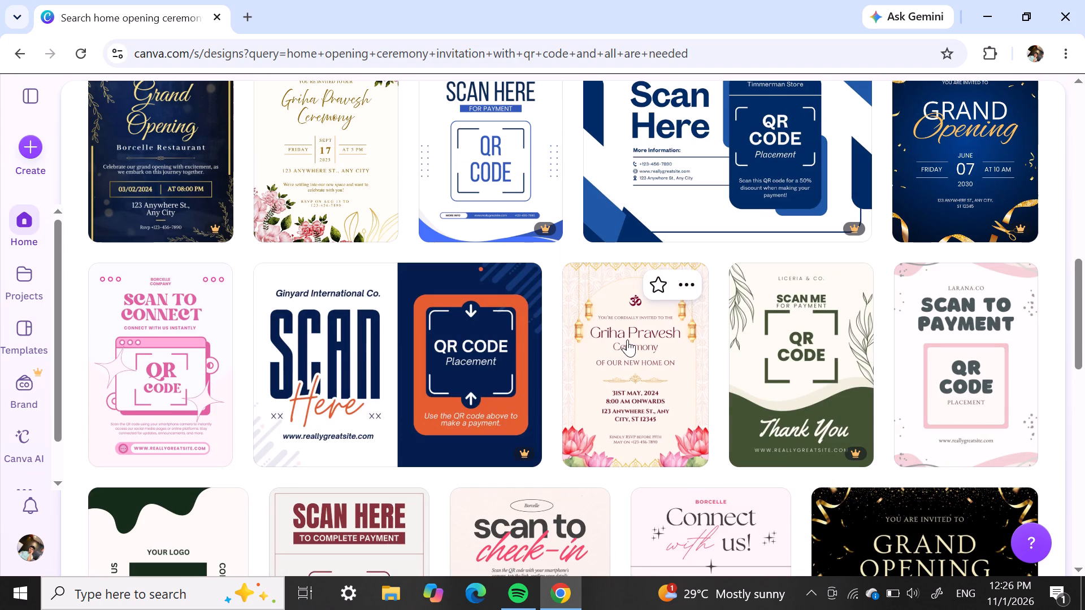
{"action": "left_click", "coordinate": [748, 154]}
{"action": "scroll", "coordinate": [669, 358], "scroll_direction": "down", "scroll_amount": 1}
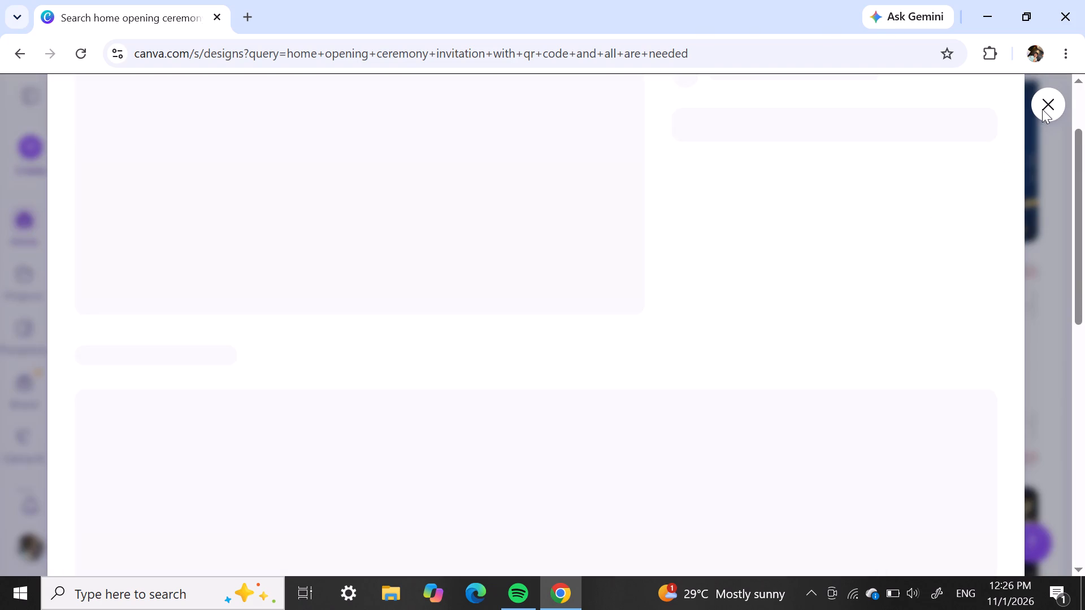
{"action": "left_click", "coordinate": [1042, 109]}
Load another batch of template results and look through them for Griha Pravesh invitations.
{"action": "scroll", "coordinate": [630, 396], "scroll_direction": "down", "scroll_amount": 1}
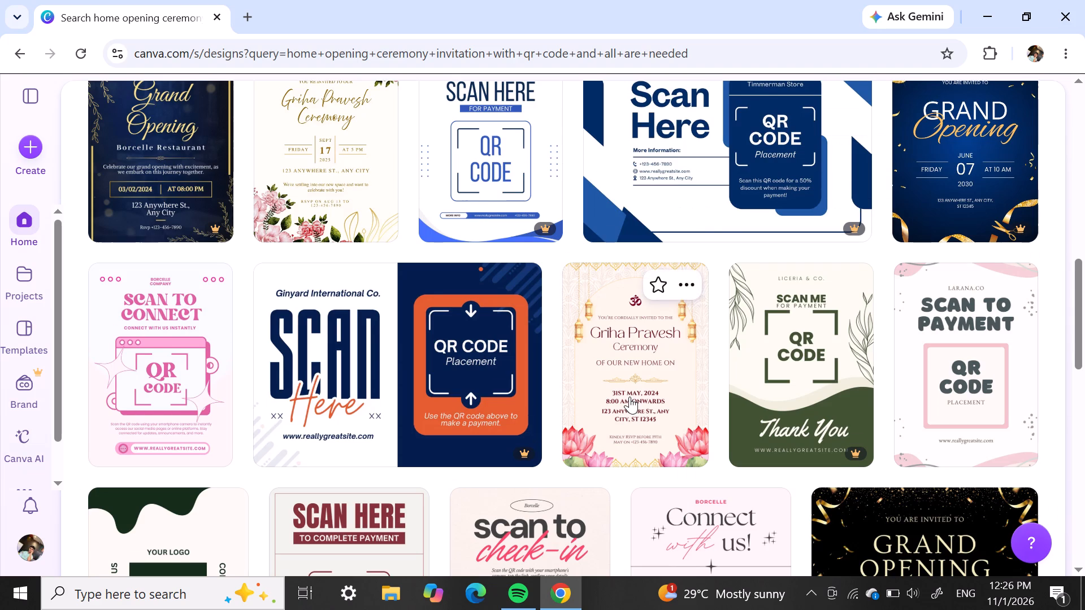
{"action": "scroll", "coordinate": [630, 396], "scroll_direction": "down", "scroll_amount": 2}
{"action": "left_click", "coordinate": [552, 491]}
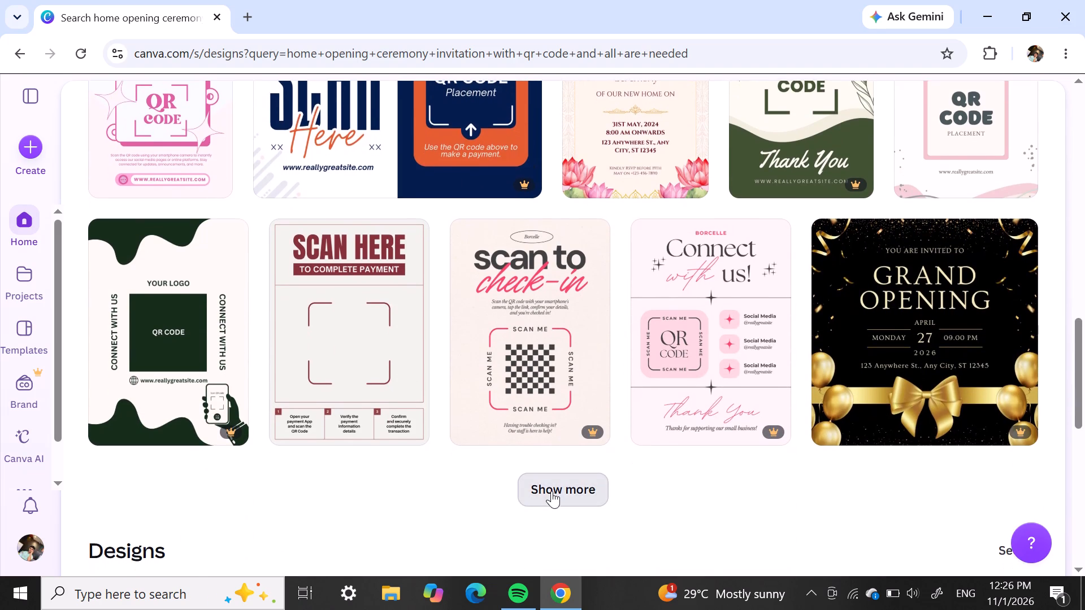
{"action": "scroll", "coordinate": [552, 491], "scroll_direction": "down", "scroll_amount": 4}
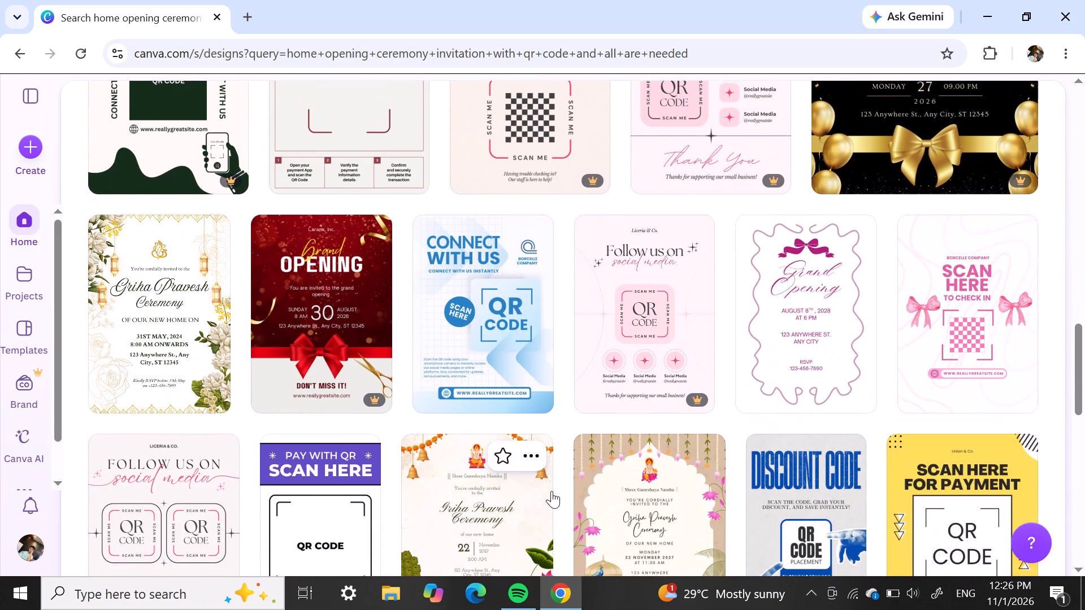
{"action": "scroll", "coordinate": [552, 491], "scroll_direction": "down", "scroll_amount": 1}
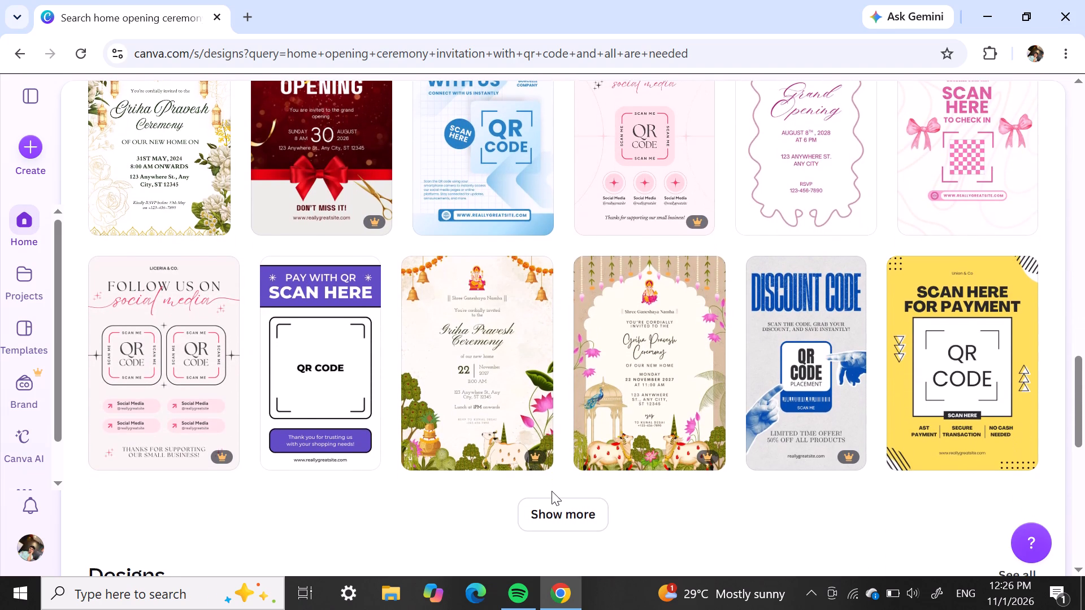
{"action": "scroll", "coordinate": [552, 491], "scroll_direction": "up", "scroll_amount": 1}
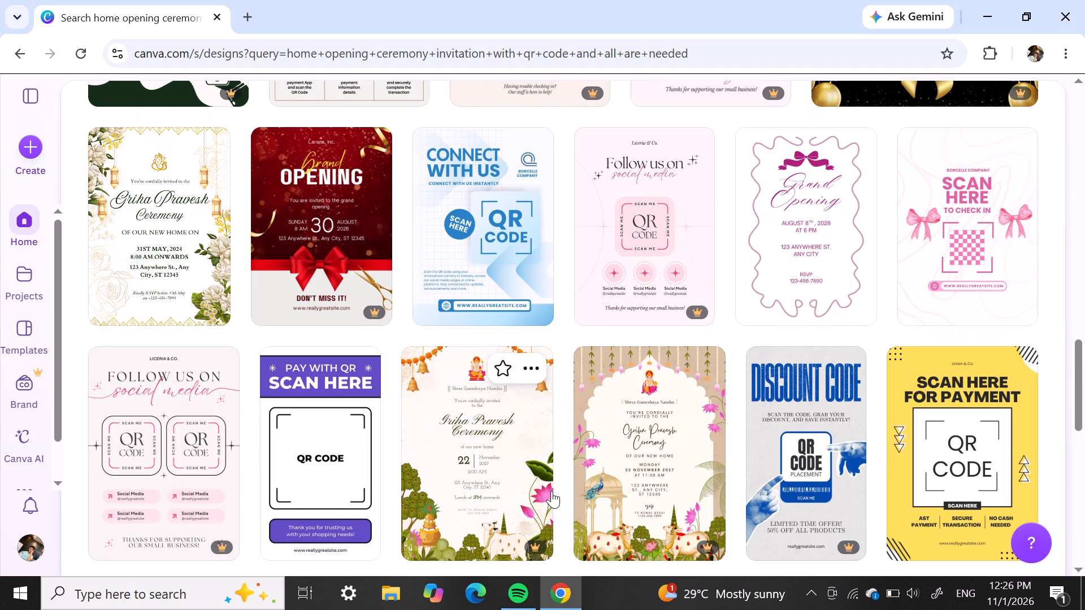
Preview the white floral Green and Yellow Griha Pravesh Invitation and review its paper, finish, quantity and printing details.
{"action": "left_click", "coordinate": [188, 252]}
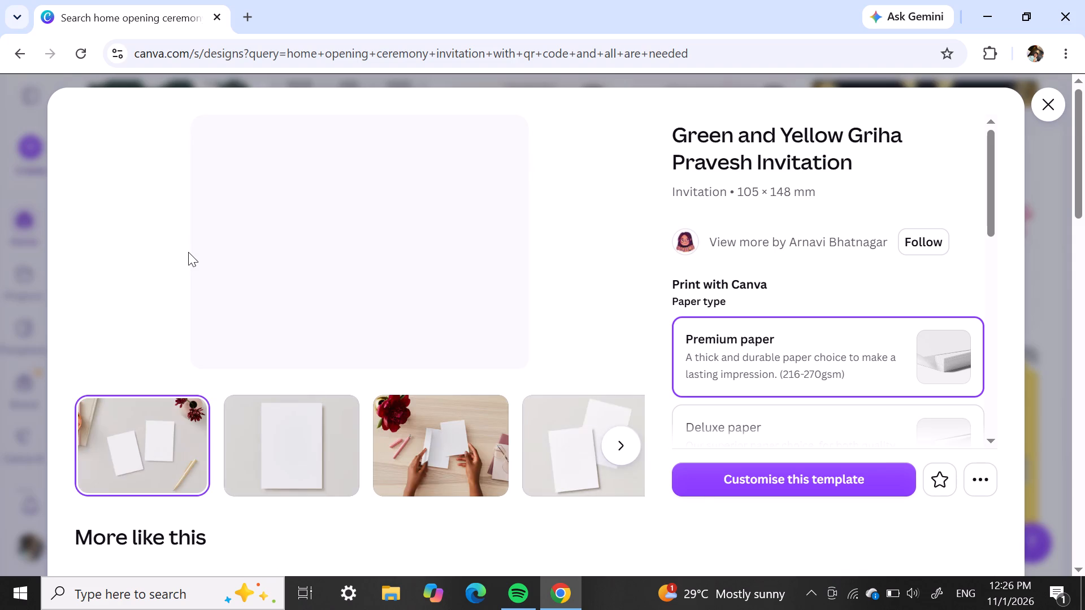
{"action": "scroll", "coordinate": [385, 285], "scroll_direction": "down", "scroll_amount": 2}
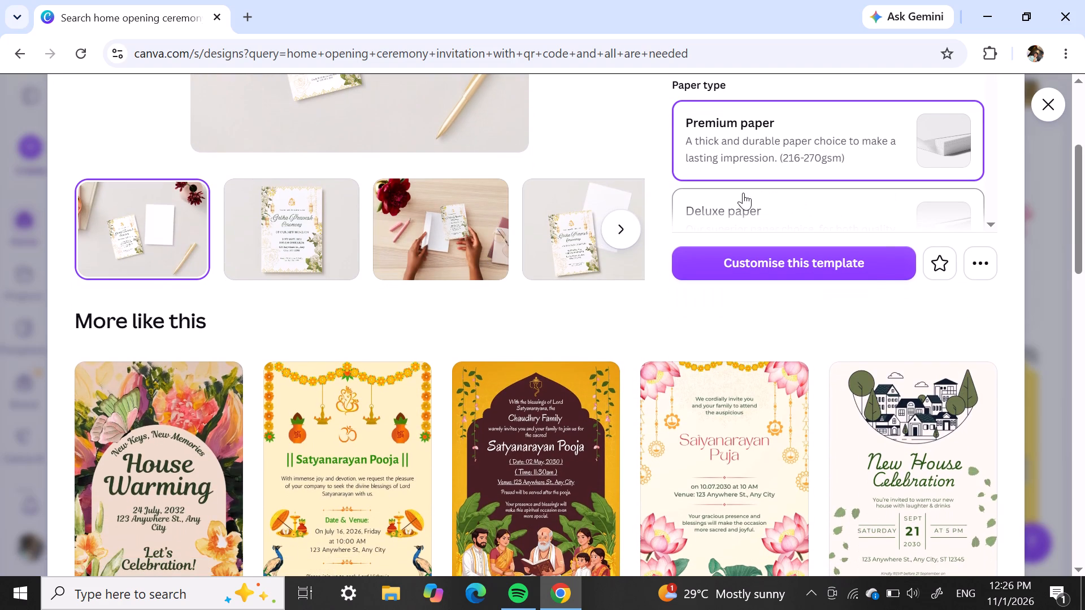
{"action": "scroll", "coordinate": [742, 209], "scroll_direction": "down", "scroll_amount": 5}
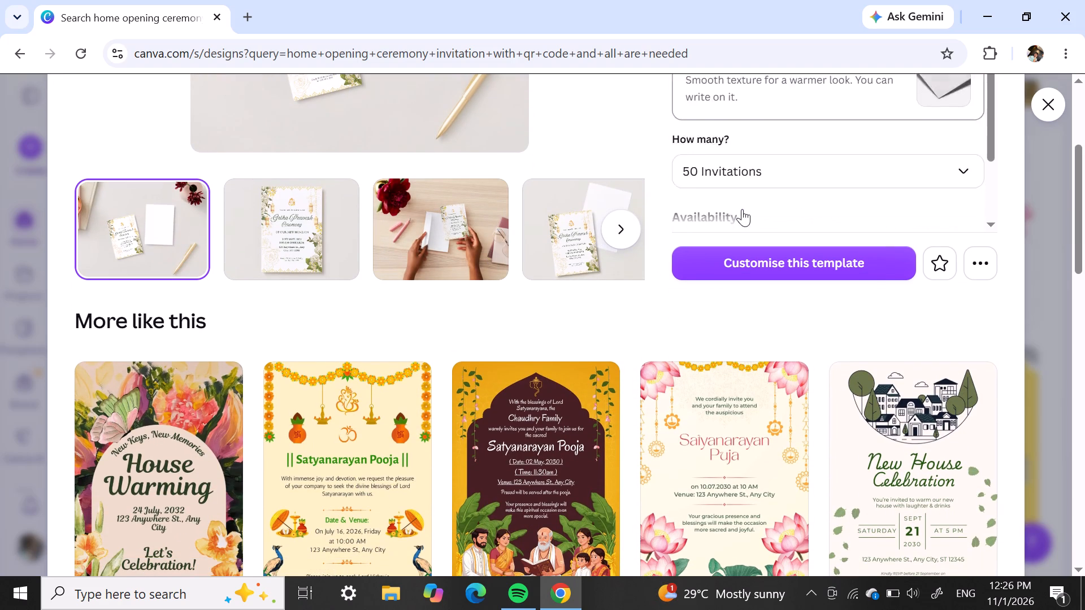
{"action": "scroll", "coordinate": [742, 209], "scroll_direction": "down", "scroll_amount": 4}
{"action": "scroll", "coordinate": [742, 209], "scroll_direction": "up", "scroll_amount": 2}
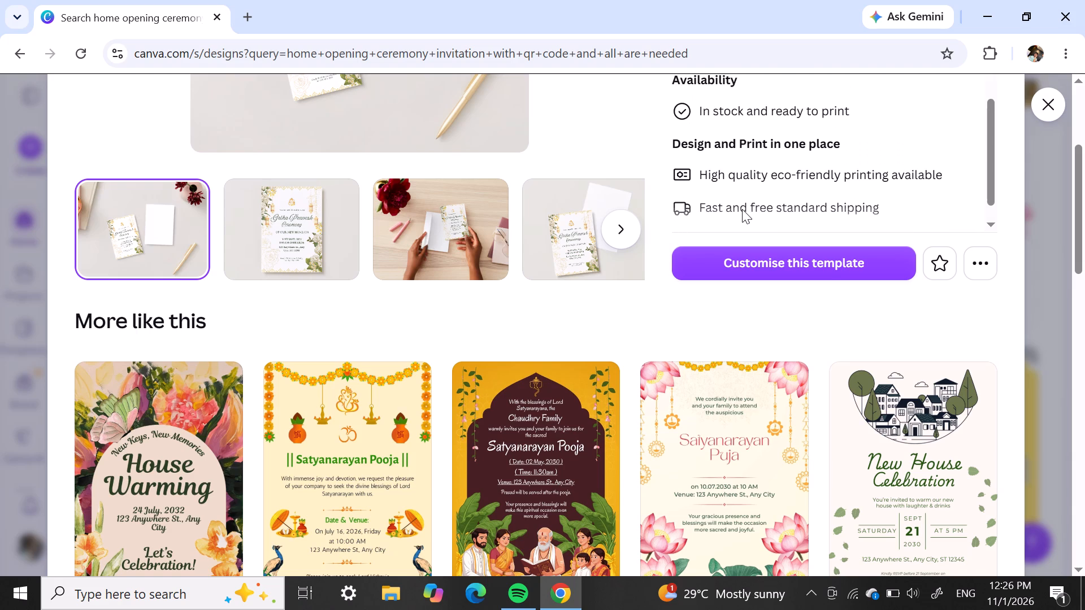
{"action": "scroll", "coordinate": [742, 209], "scroll_direction": "up", "scroll_amount": 2}
Set the print quantity for the Green and Yellow Griha Pravesh Invitation to 1,000 Invitations.
{"action": "scroll", "coordinate": [742, 209], "scroll_direction": "down", "scroll_amount": 1}
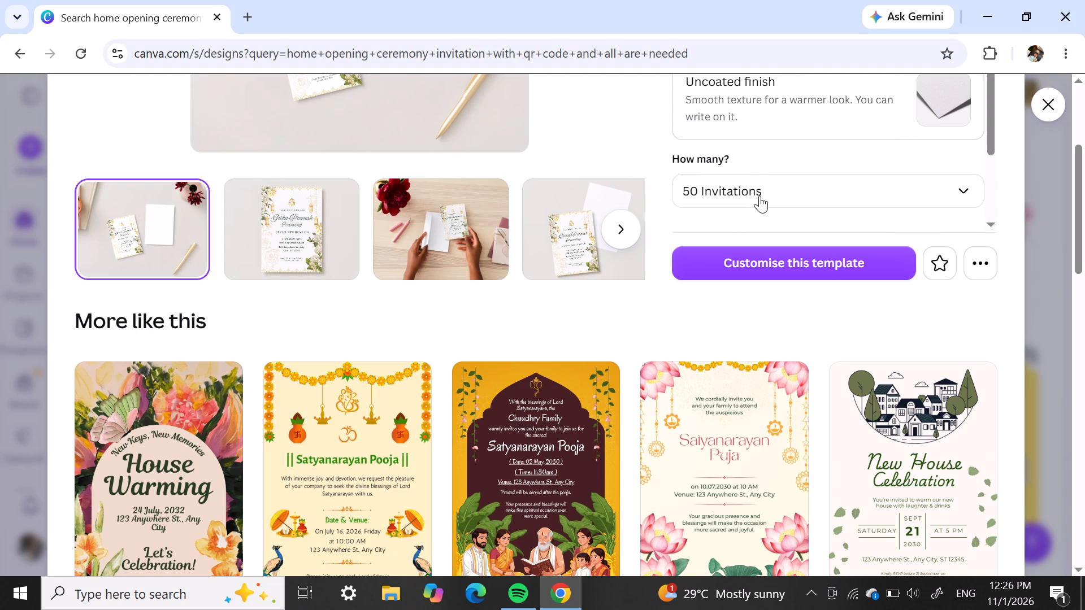
{"action": "left_click", "coordinate": [759, 195]}
{"action": "scroll", "coordinate": [750, 330], "scroll_direction": "down", "scroll_amount": 1}
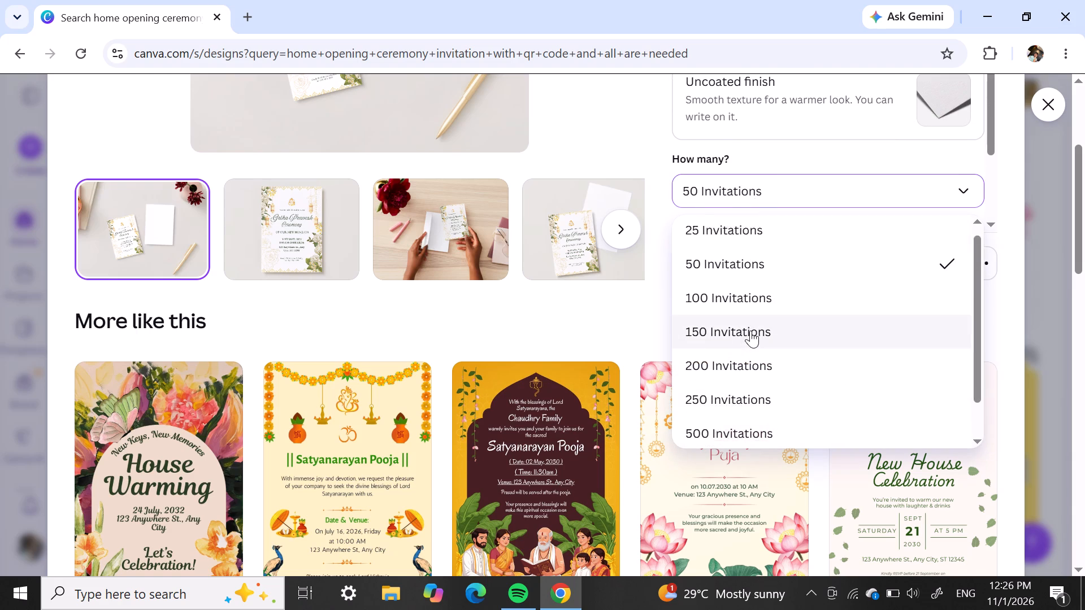
{"action": "scroll", "coordinate": [750, 330], "scroll_direction": "down", "scroll_amount": 2}
{"action": "left_click", "coordinate": [733, 433]}
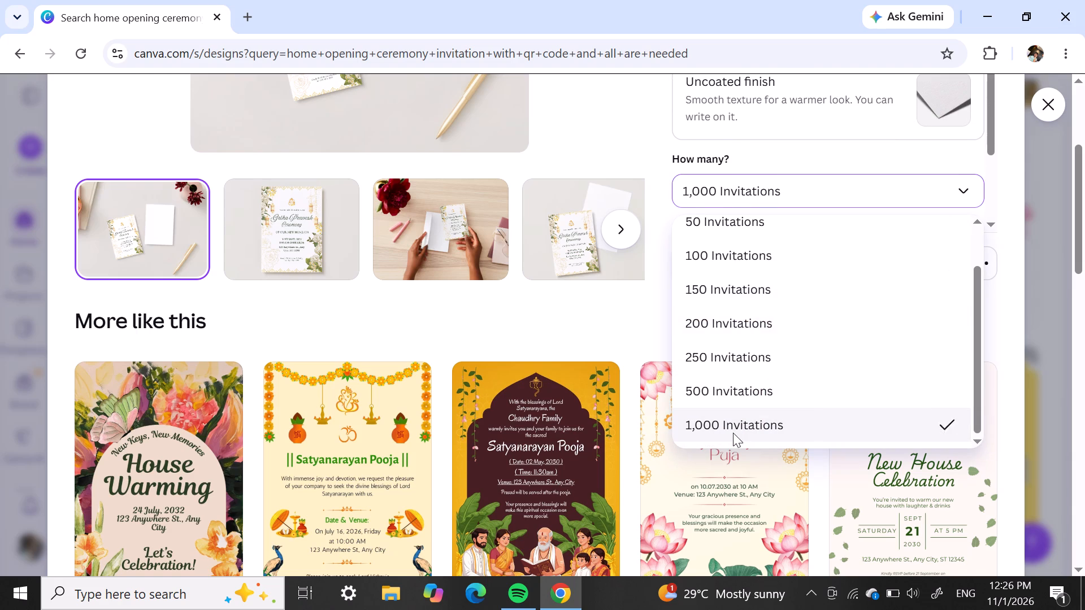
Open the Green and Yellow Griha Pravesh Invitation template for customising.
{"action": "scroll", "coordinate": [749, 335], "scroll_direction": "up", "scroll_amount": 5}
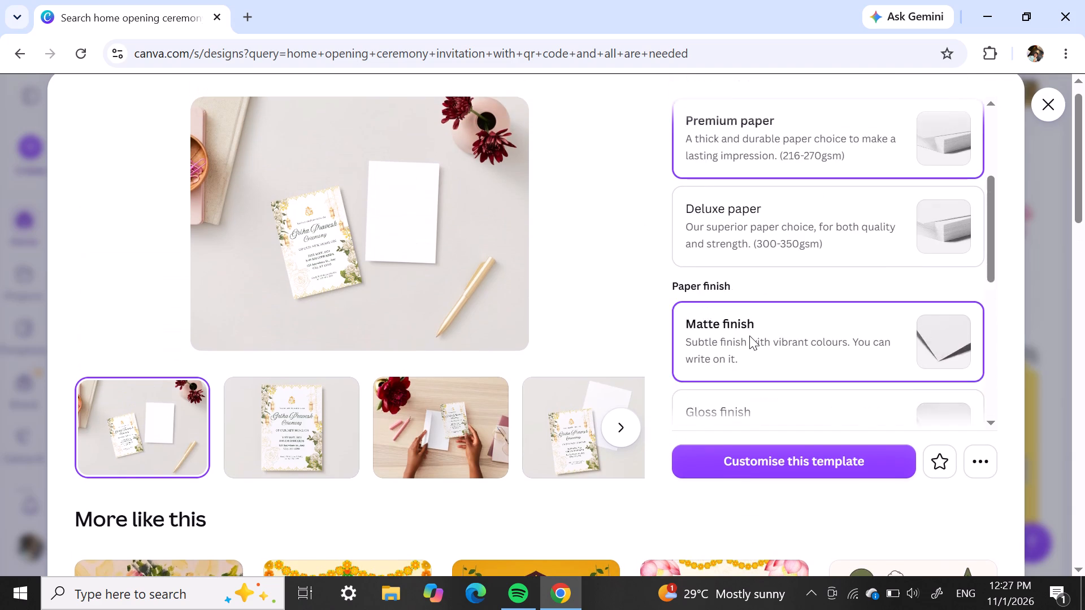
{"action": "scroll", "coordinate": [749, 335], "scroll_direction": "up", "scroll_amount": 5}
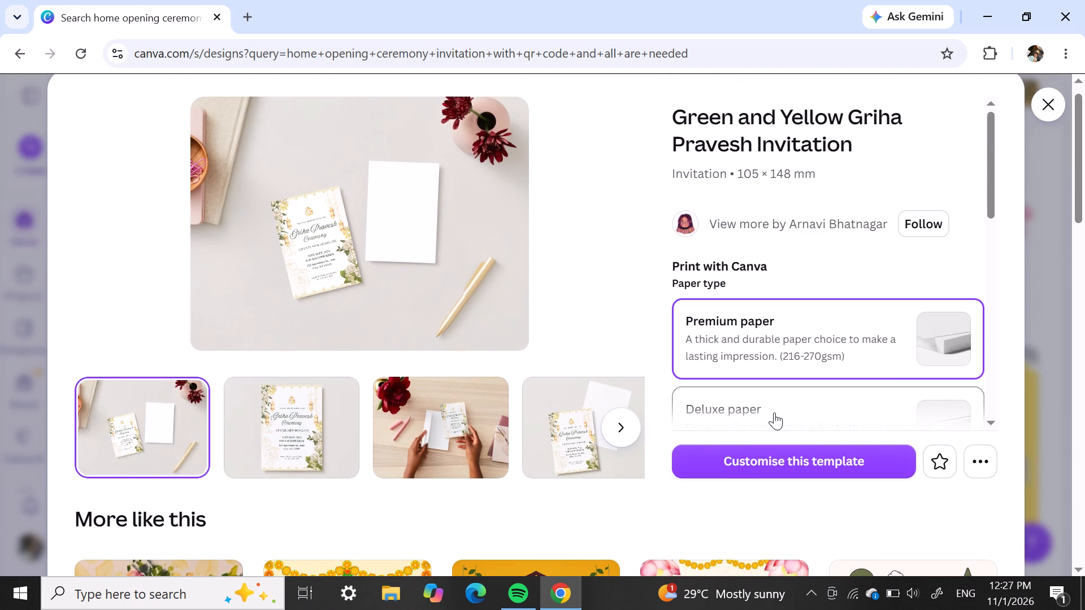
{"action": "left_click", "coordinate": [987, 458]}
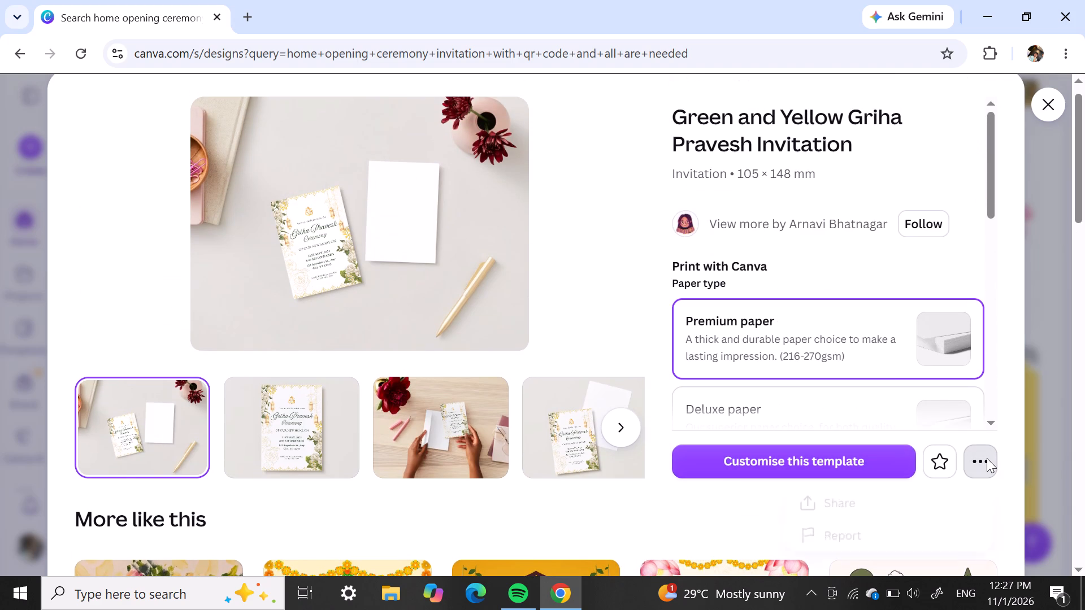
{"action": "left_click", "coordinate": [776, 467]}
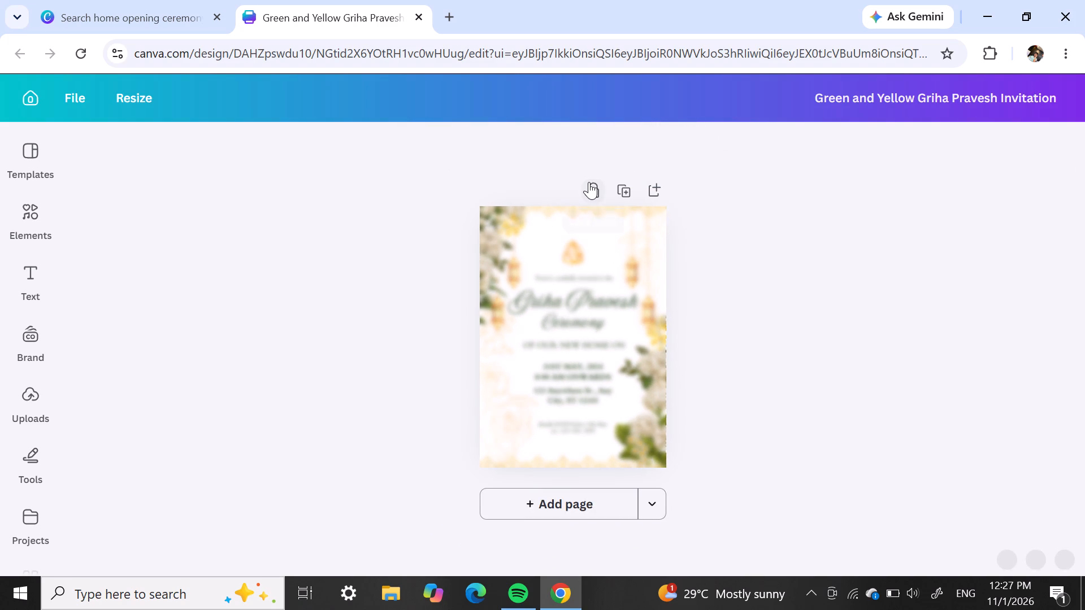
Open the replacement options for the orange Ganesha image above the invitation text and look through the suggested photos.
{"action": "left_click", "coordinate": [589, 182]}
{"action": "left_click", "coordinate": [589, 182]}
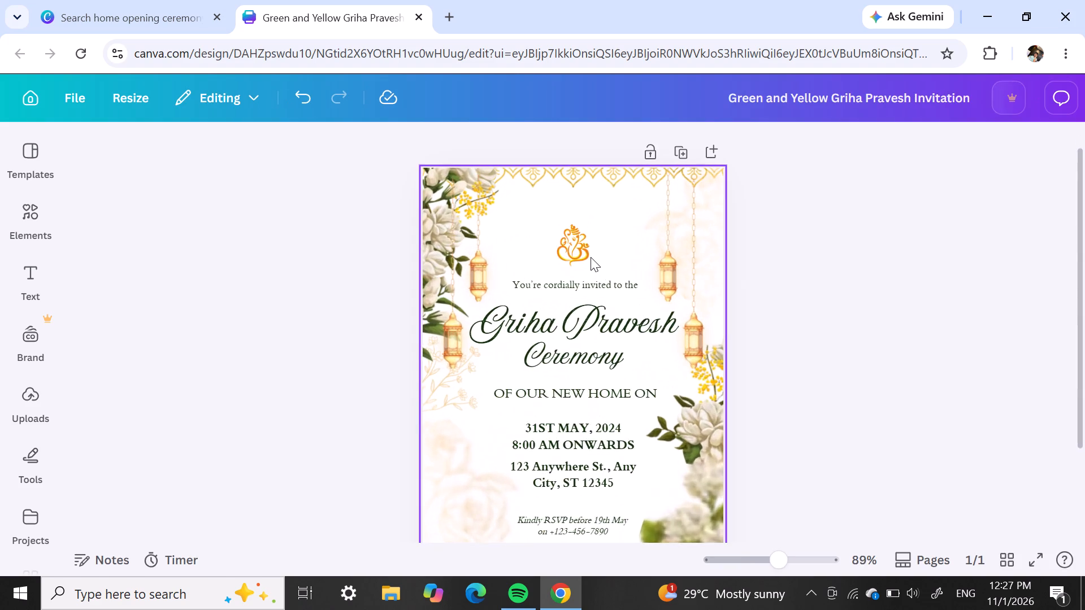
{"action": "left_click", "coordinate": [578, 248]}
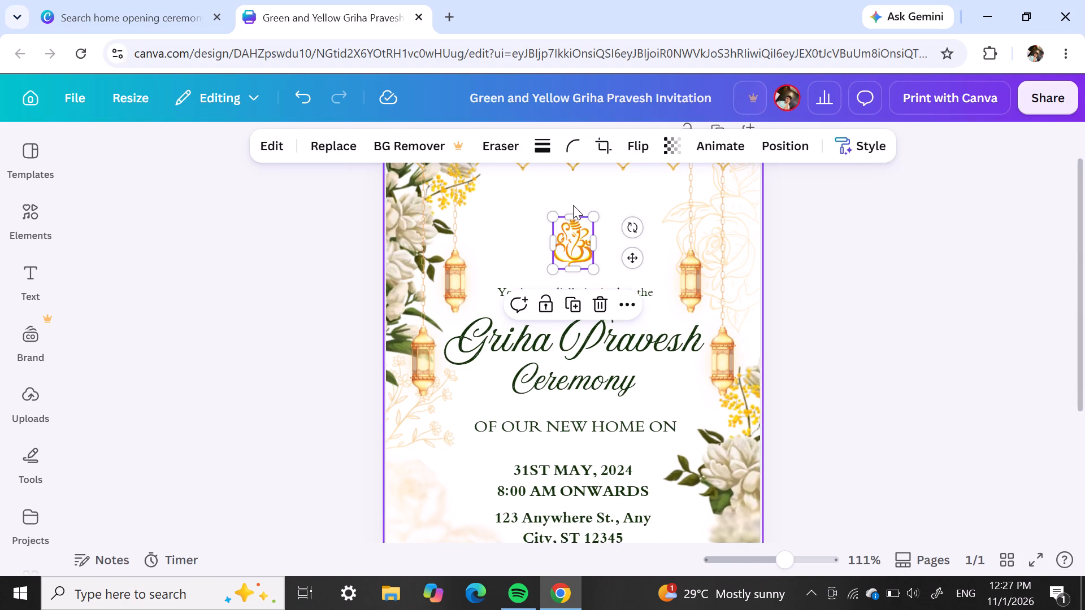
{"action": "left_click", "coordinate": [331, 143]}
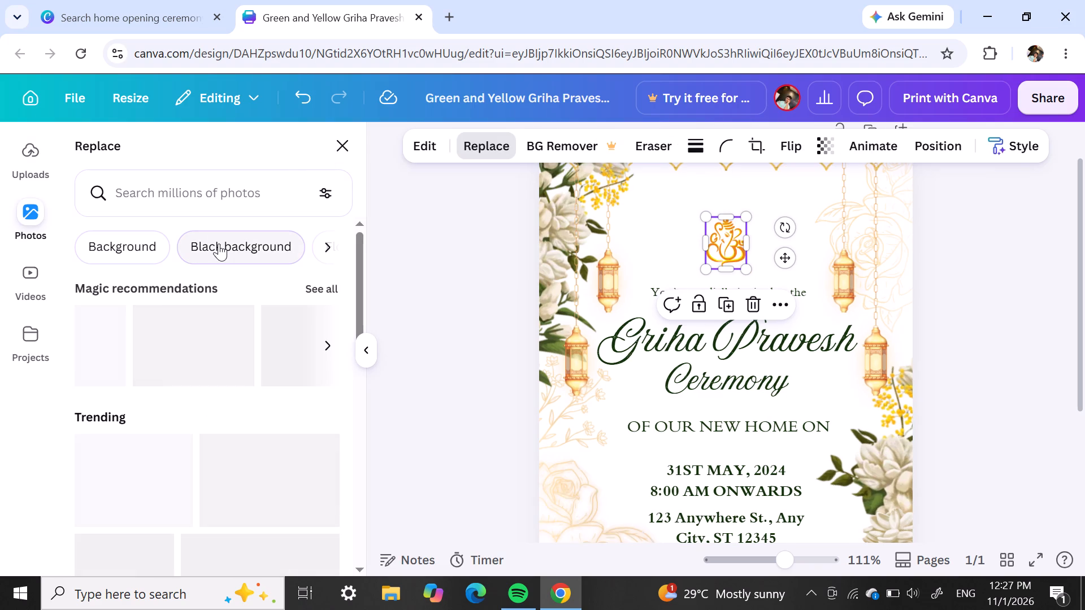
{"action": "scroll", "coordinate": [197, 387], "scroll_direction": "down", "scroll_amount": 1}
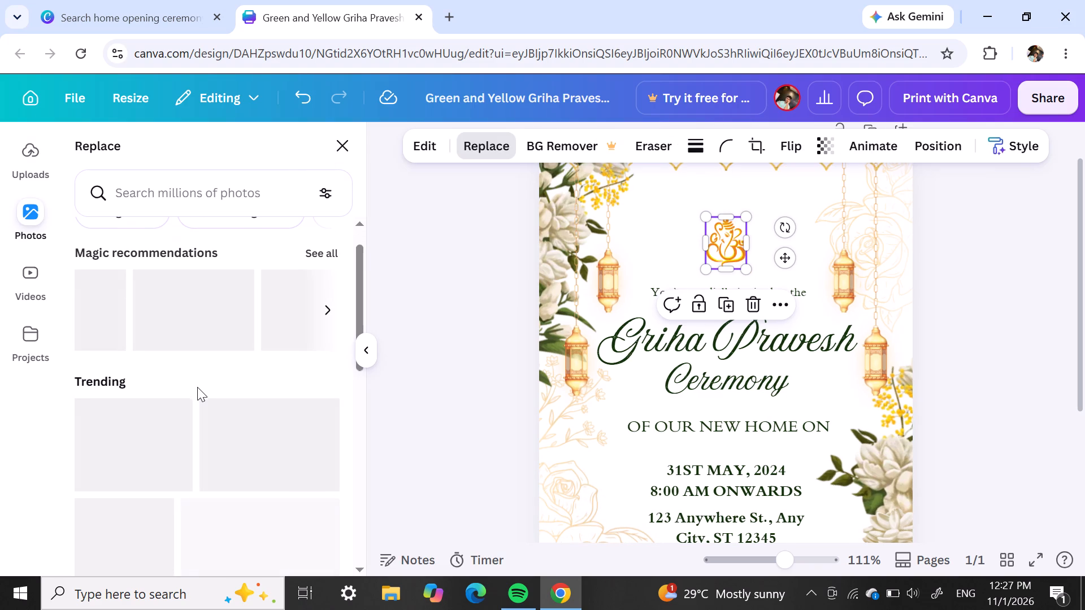
{"action": "scroll", "coordinate": [197, 387], "scroll_direction": "down", "scroll_amount": 2}
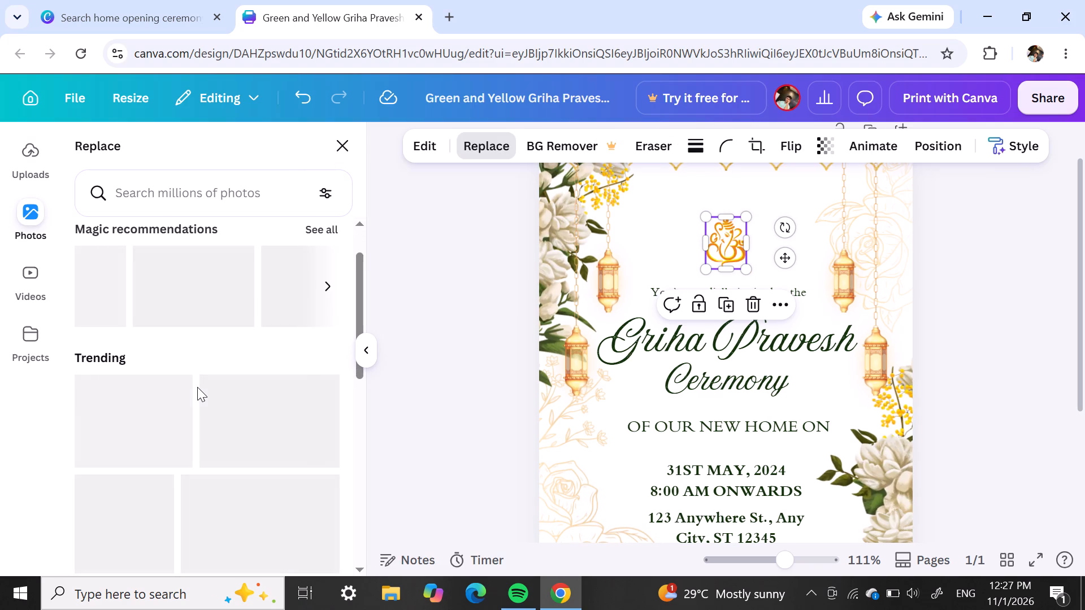
{"action": "scroll", "coordinate": [197, 387], "scroll_direction": "down", "scroll_amount": 1}
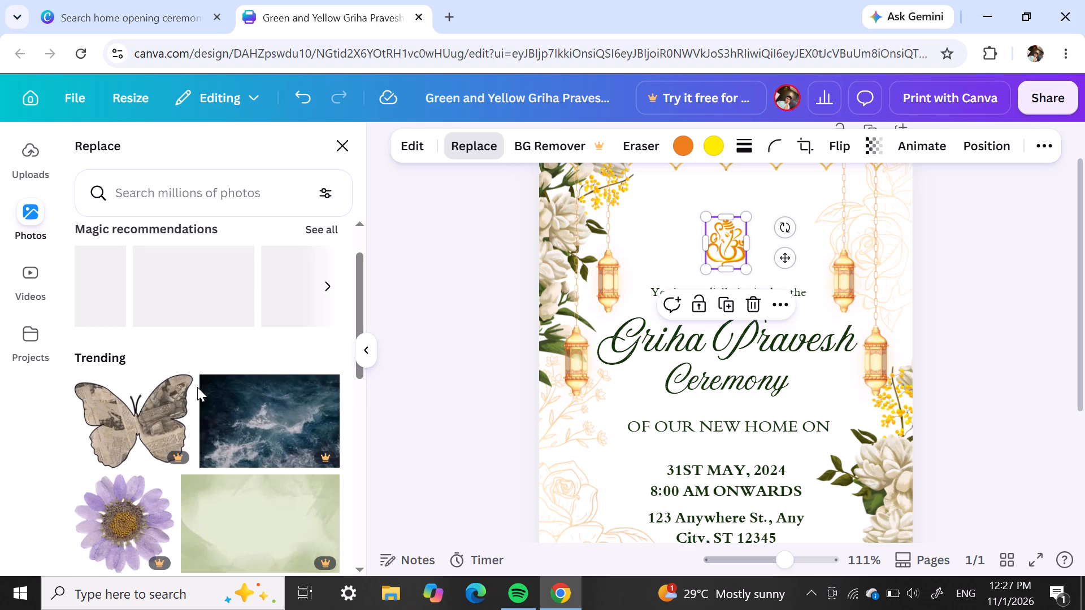
{"action": "scroll", "coordinate": [197, 387], "scroll_direction": "down", "scroll_amount": 1}
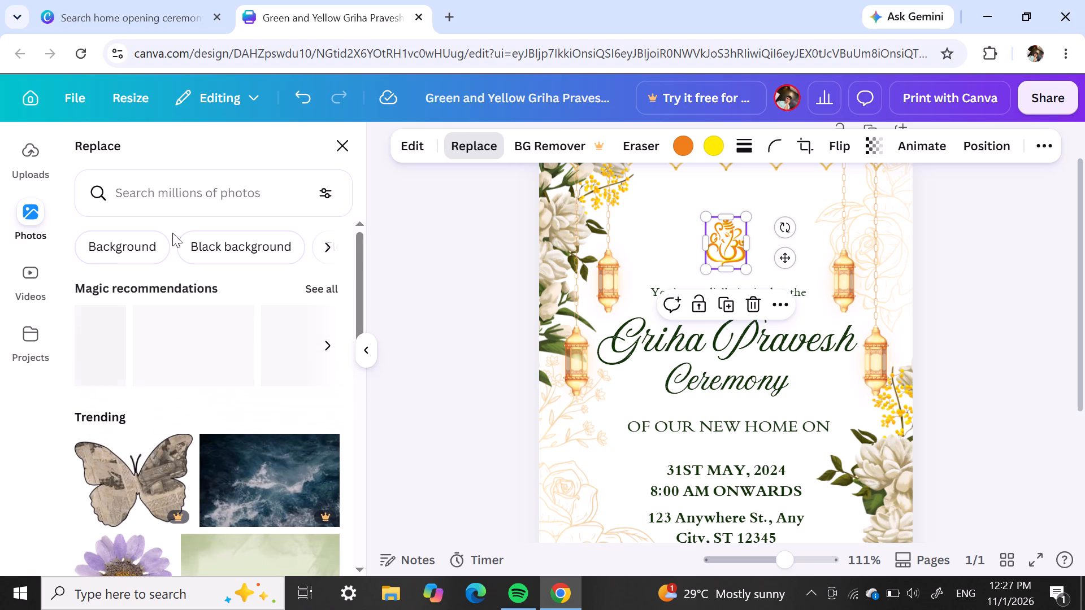
Search the replacement photos for "raghavendra swamy" and look through the results for a suitable deity image.
{"action": "left_click", "coordinate": [178, 203]}
{"action": "type", "text": "raghavendra sam"}
{"action": "key", "text": "BackSpace"}
{"action": "key", "text": "BackSpace"}
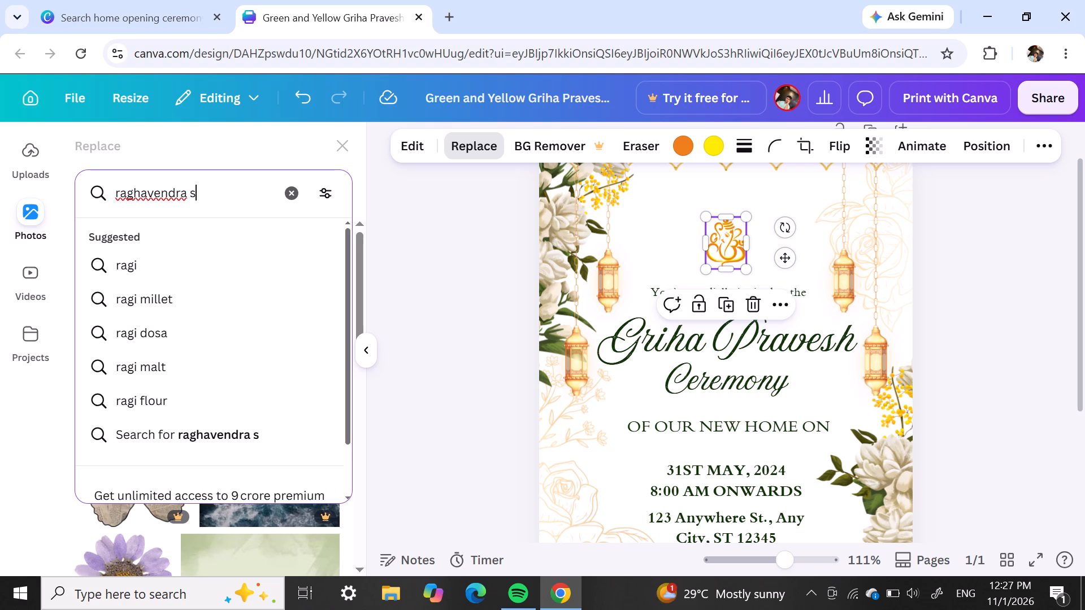
{"action": "type", "text": "wamy"}
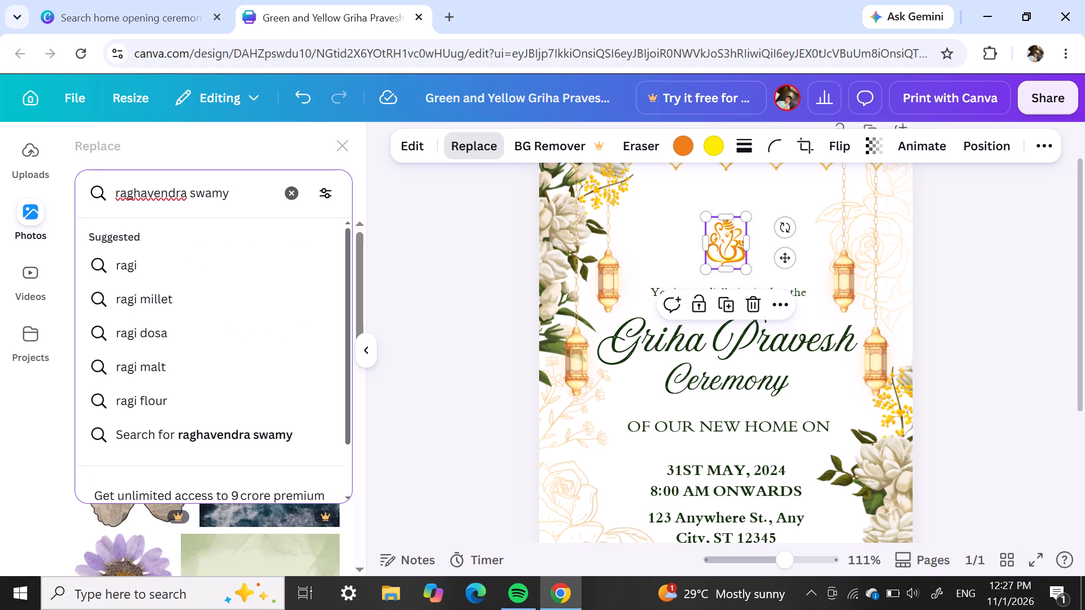
{"action": "key", "text": "Return"}
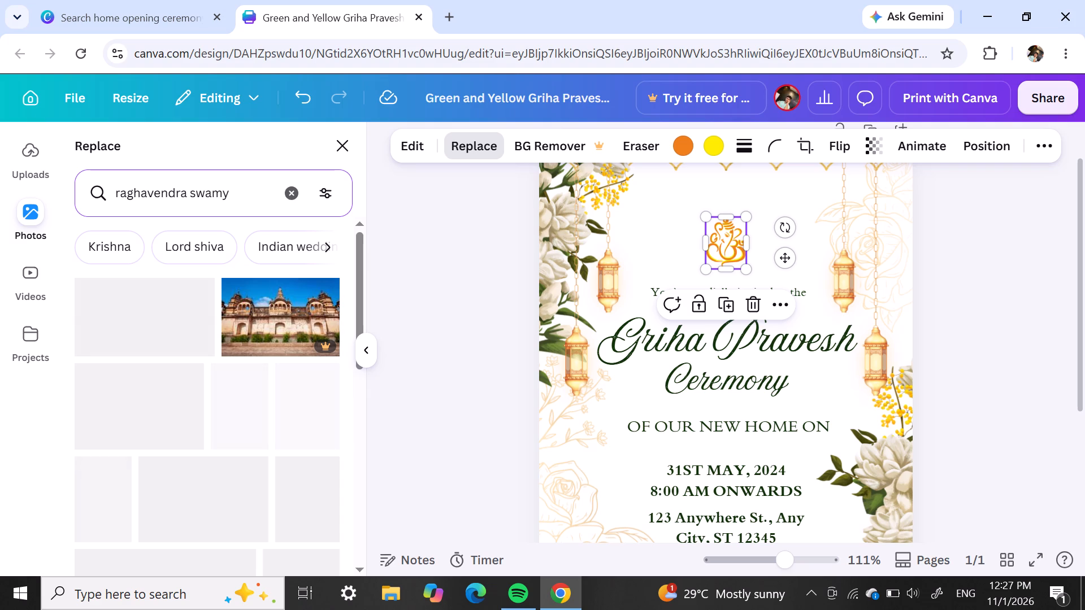
{"action": "scroll", "coordinate": [162, 297], "scroll_direction": "down", "scroll_amount": 1}
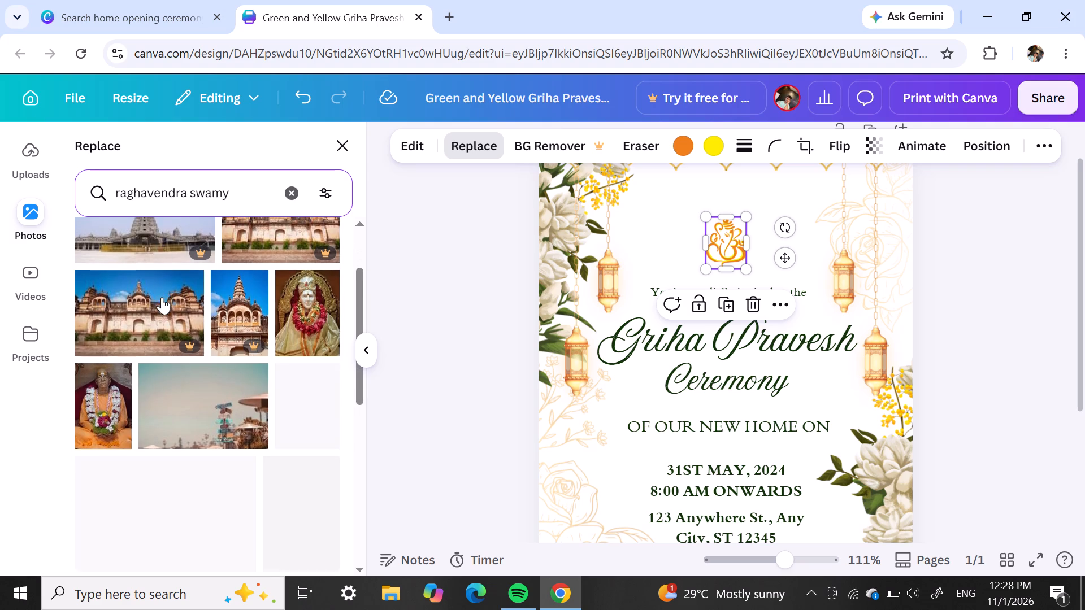
{"action": "scroll", "coordinate": [162, 297], "scroll_direction": "down", "scroll_amount": 3}
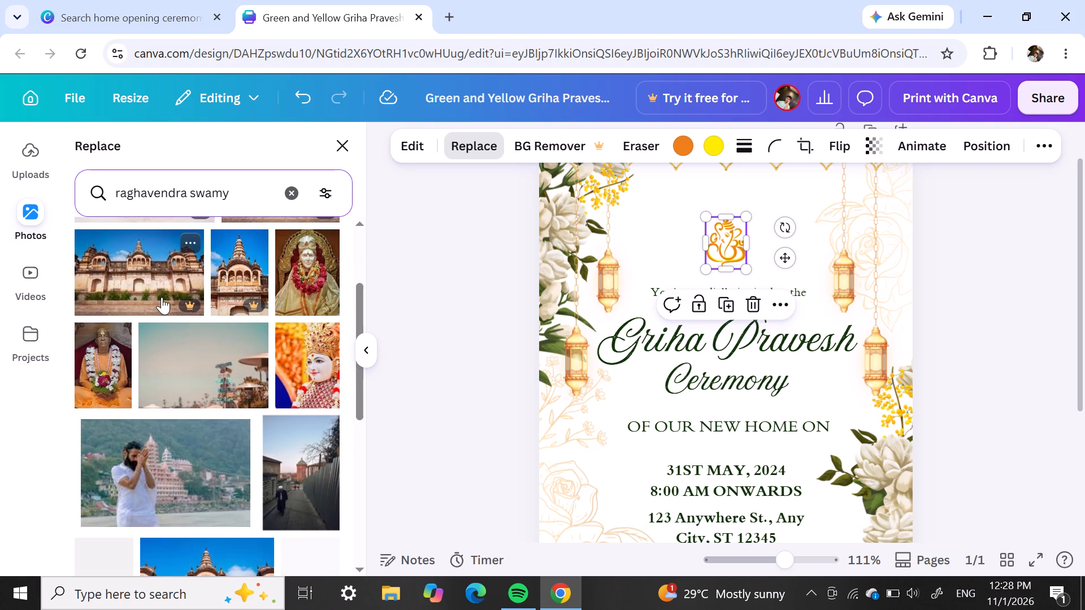
{"action": "scroll", "coordinate": [162, 297], "scroll_direction": "down", "scroll_amount": 6}
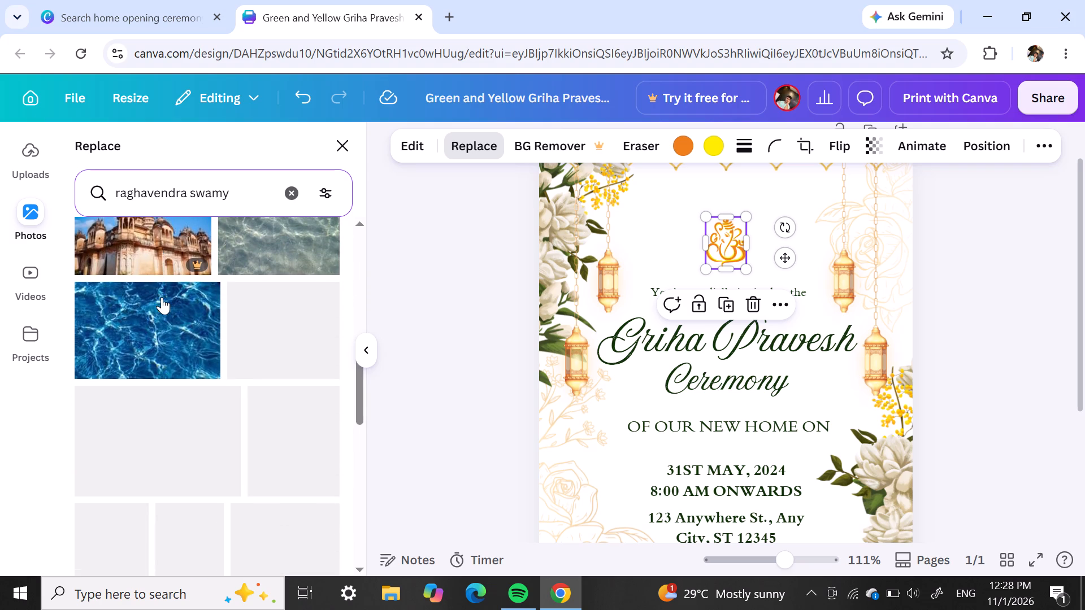
{"action": "scroll", "coordinate": [162, 297], "scroll_direction": "down", "scroll_amount": 1}
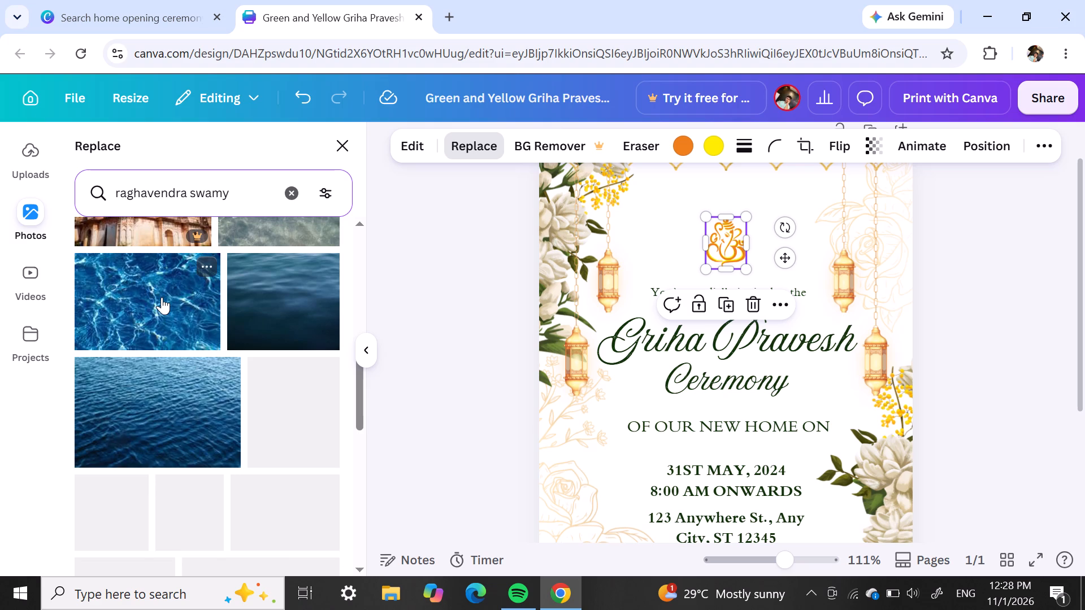
{"action": "scroll", "coordinate": [162, 297], "scroll_direction": "down", "scroll_amount": 3}
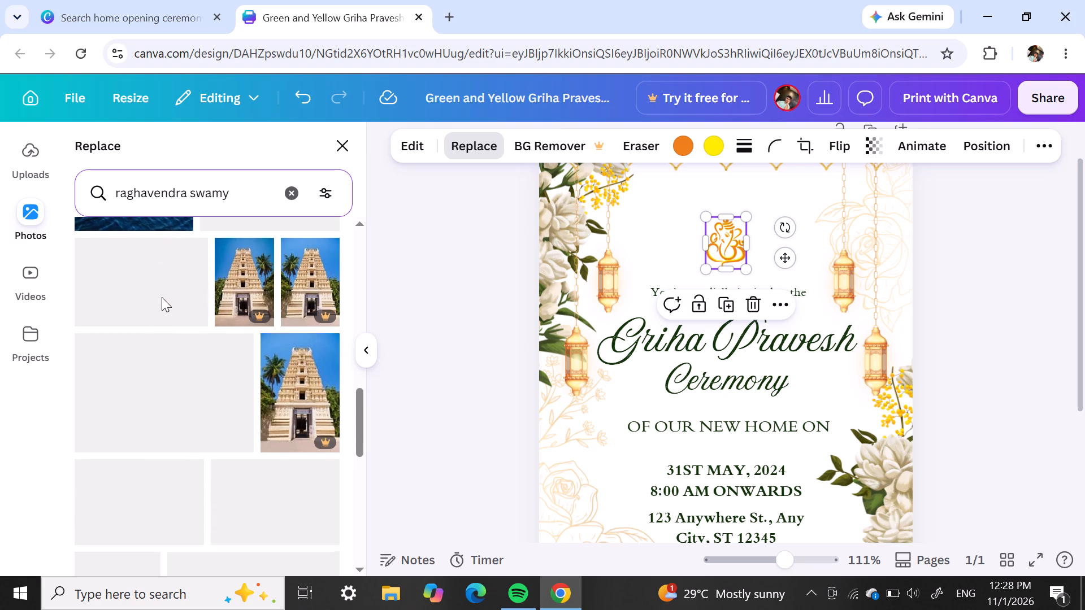
{"action": "scroll", "coordinate": [162, 297], "scroll_direction": "up", "scroll_amount": 9}
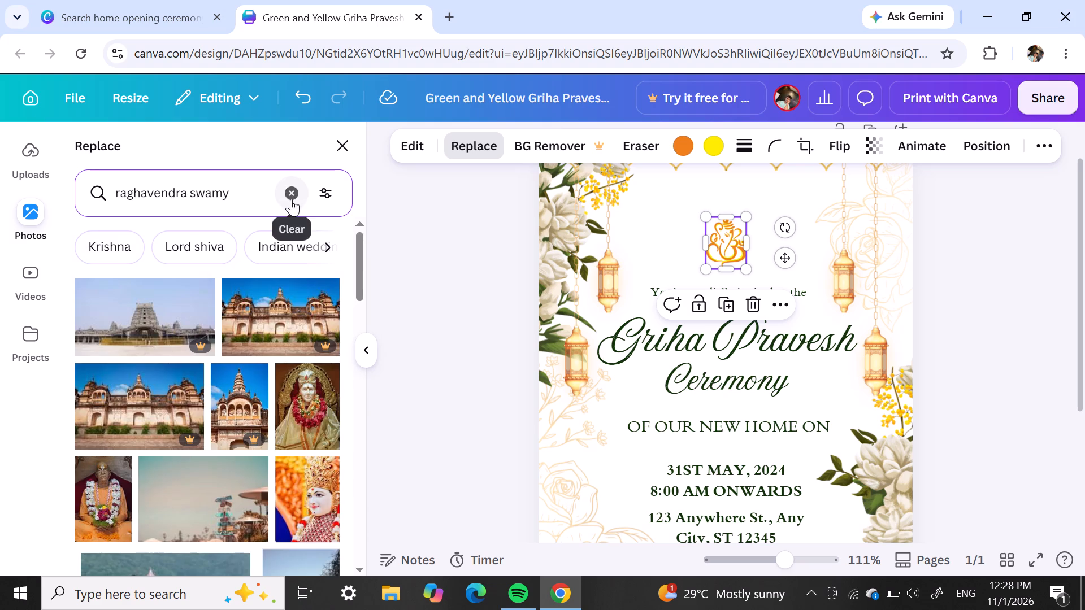
Clear the photo search and browse the recommended, trending and Background photos for a replacement image.
{"action": "left_click", "coordinate": [291, 199]}
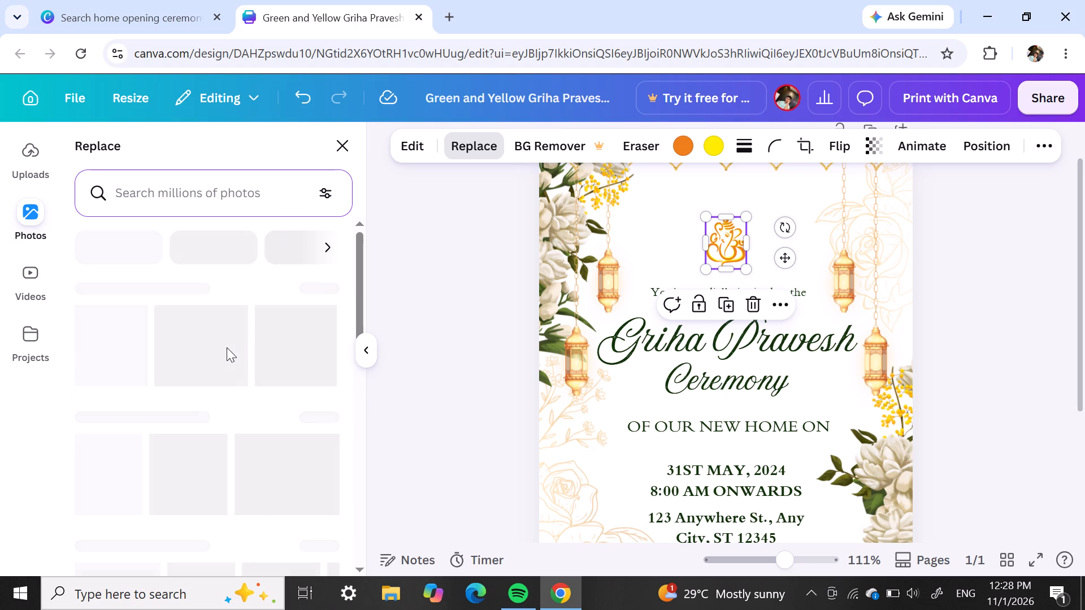
{"action": "scroll", "coordinate": [227, 347], "scroll_direction": "down", "scroll_amount": 3}
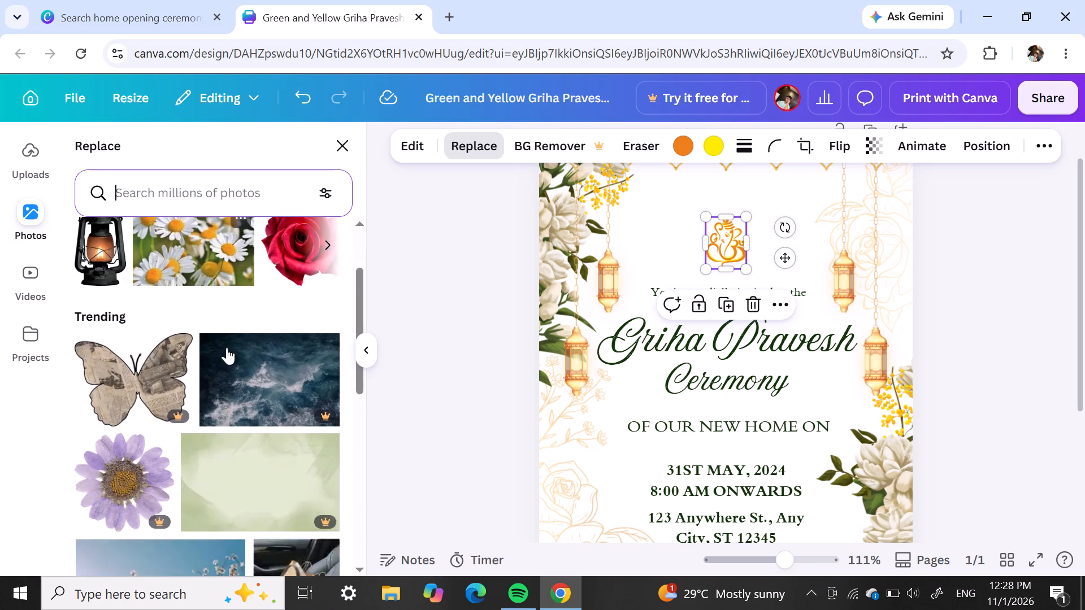
{"action": "scroll", "coordinate": [227, 347], "scroll_direction": "down", "scroll_amount": 5}
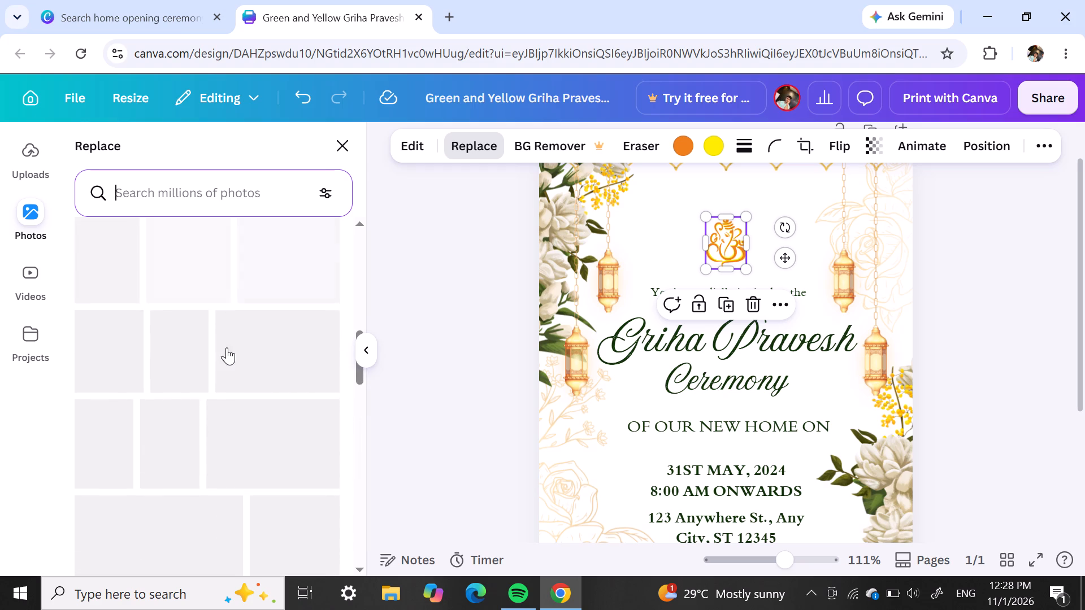
{"action": "scroll", "coordinate": [227, 347], "scroll_direction": "up", "scroll_amount": 5}
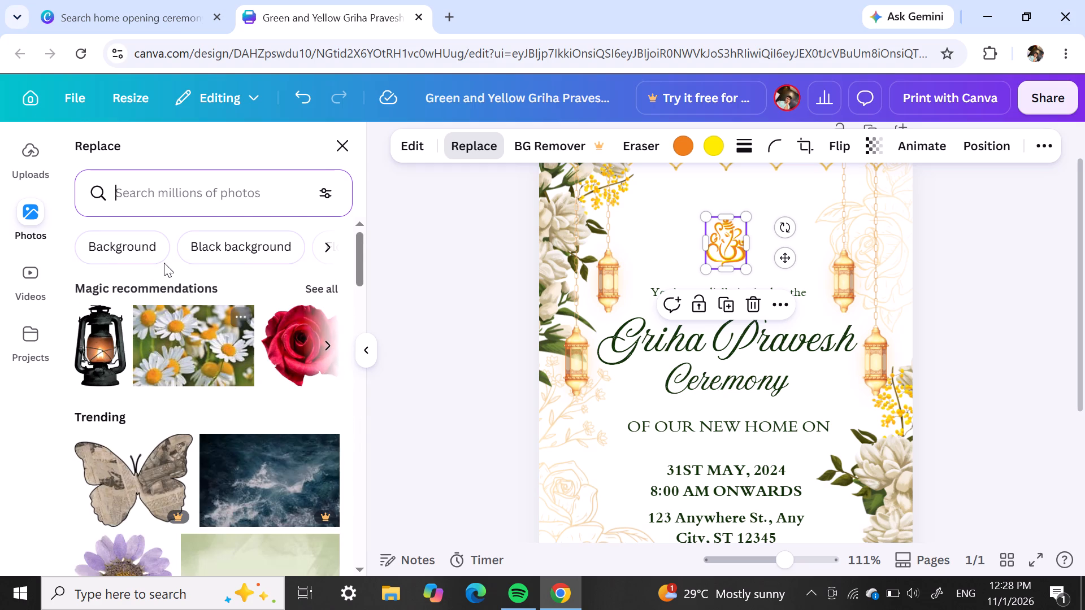
{"action": "left_click", "coordinate": [149, 255]}
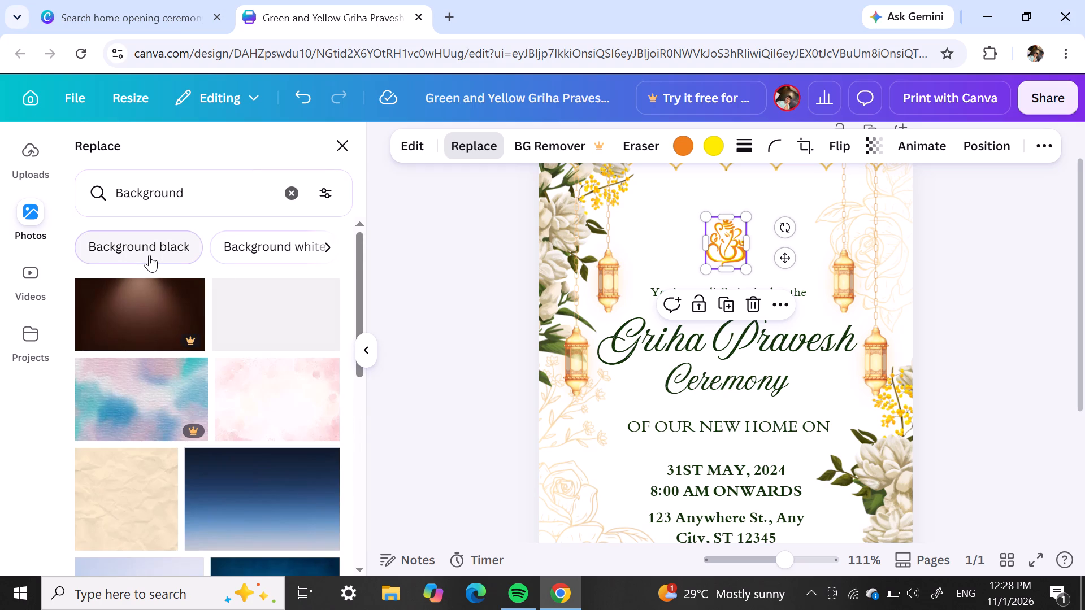
{"action": "scroll", "coordinate": [263, 255], "scroll_direction": "left", "scroll_amount": 3}
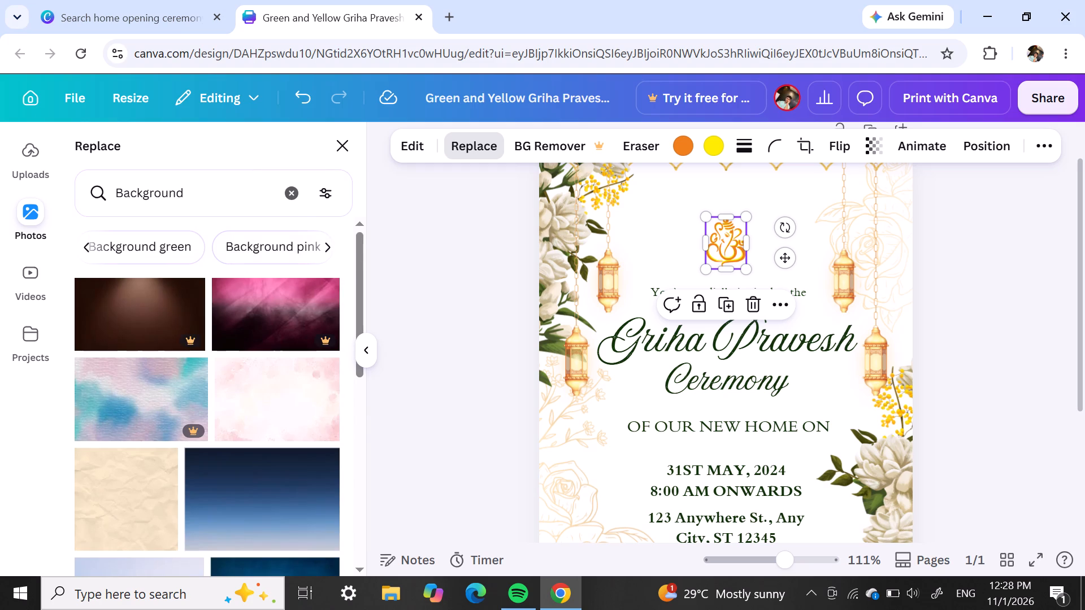
Search the replacement photos for "raghavendra swamy photo" and look through the results for a suitable deity image.
{"action": "left_click", "coordinate": [289, 182]}
{"action": "type", "text": "raghavendra swamy"}
{"action": "key", "text": "space"}
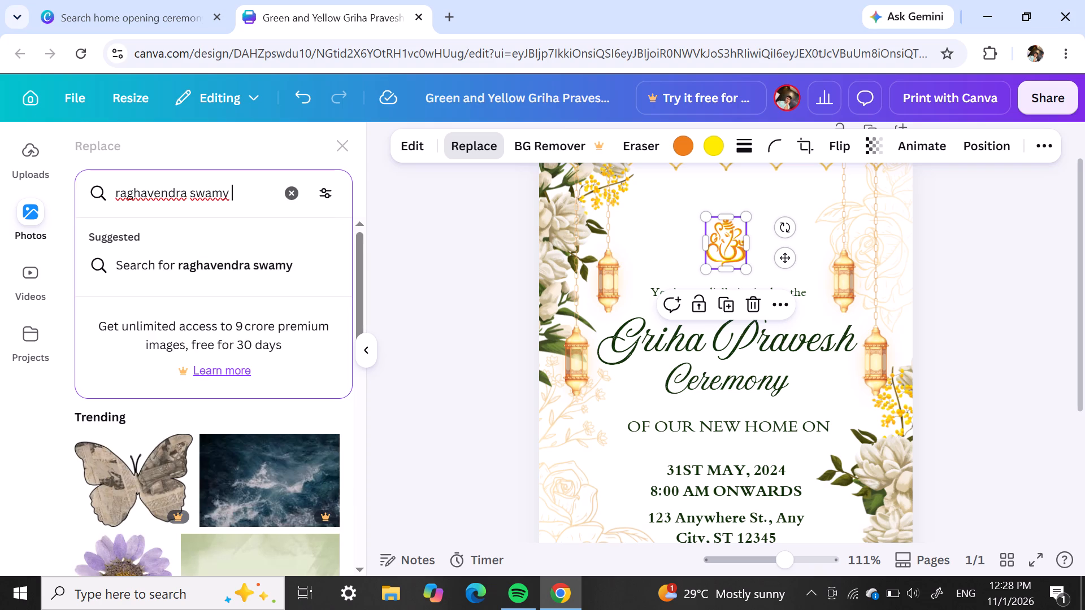
{"action": "type", "text": "phoo"}
{"action": "key", "text": "BackSpace"}
{"action": "type", "text": "to"}
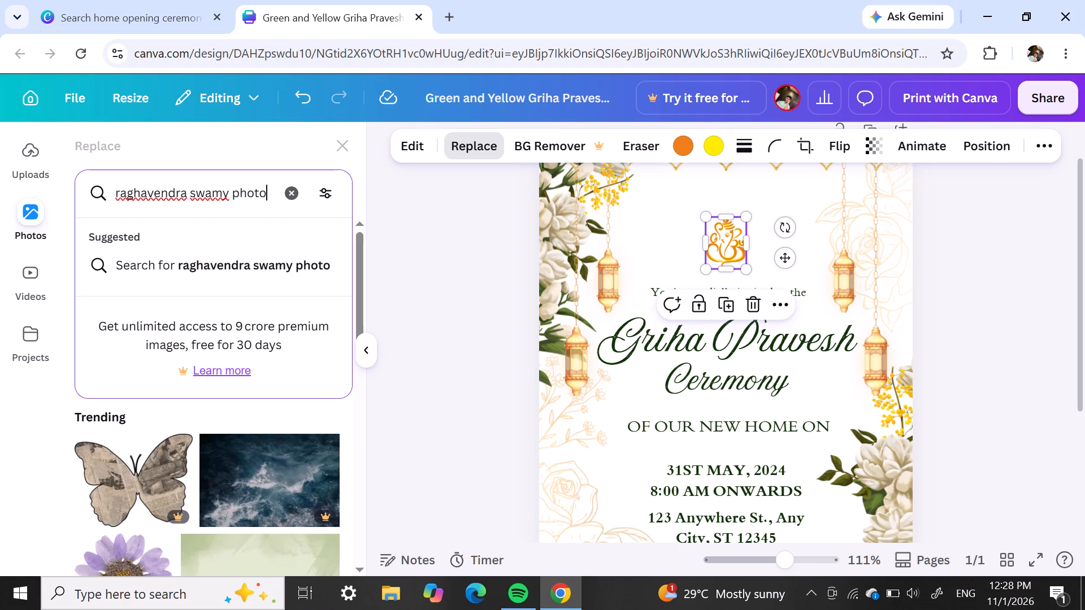
{"action": "key", "text": "space"}
{"action": "key", "text": "Return"}
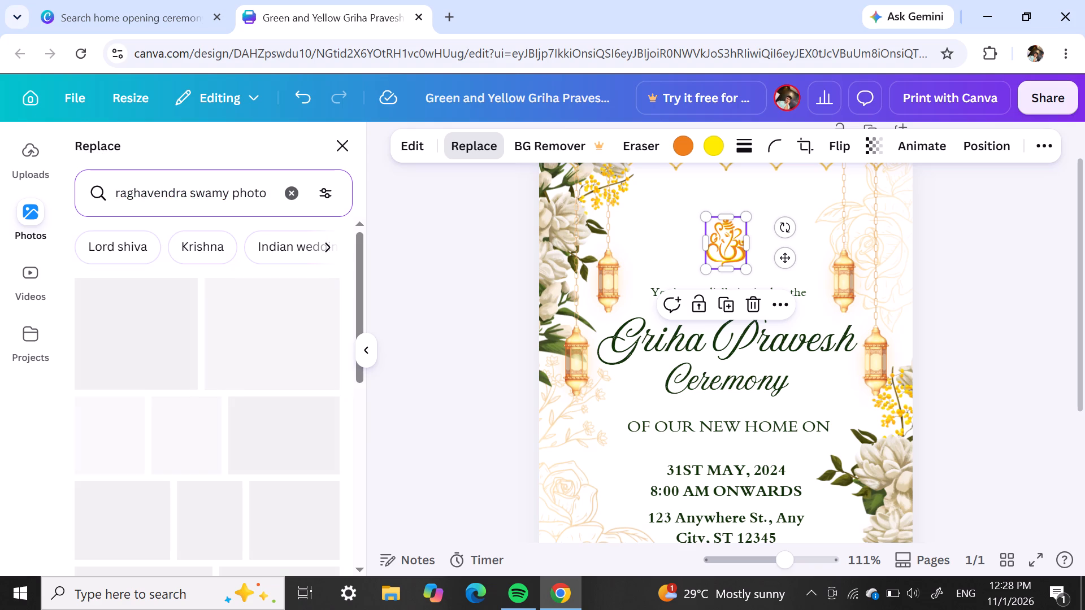
{"action": "scroll", "coordinate": [179, 282], "scroll_direction": "down", "scroll_amount": 3}
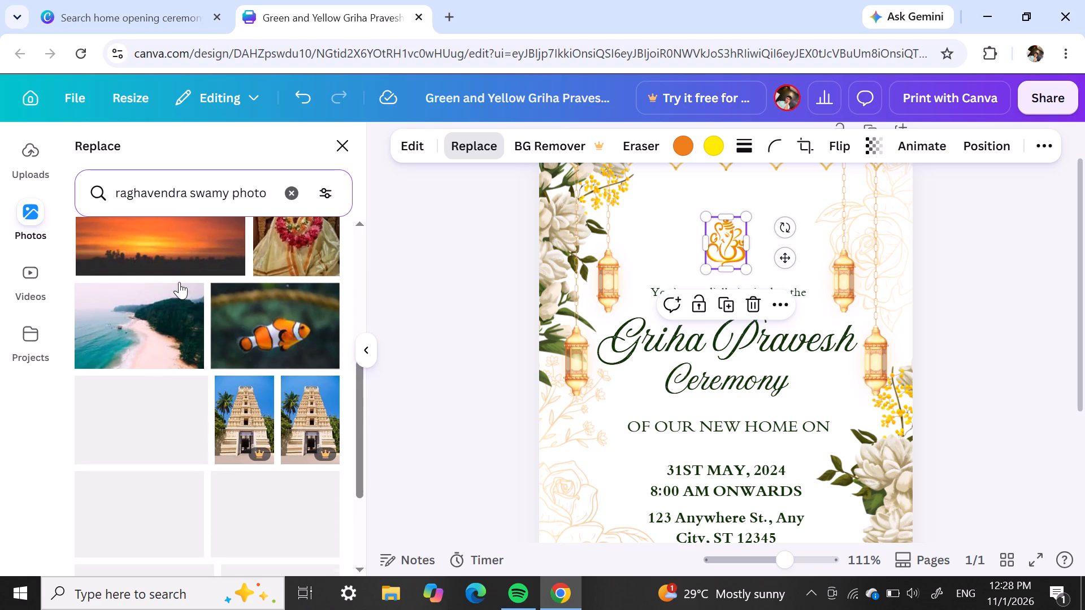
{"action": "scroll", "coordinate": [179, 282], "scroll_direction": "down", "scroll_amount": 5}
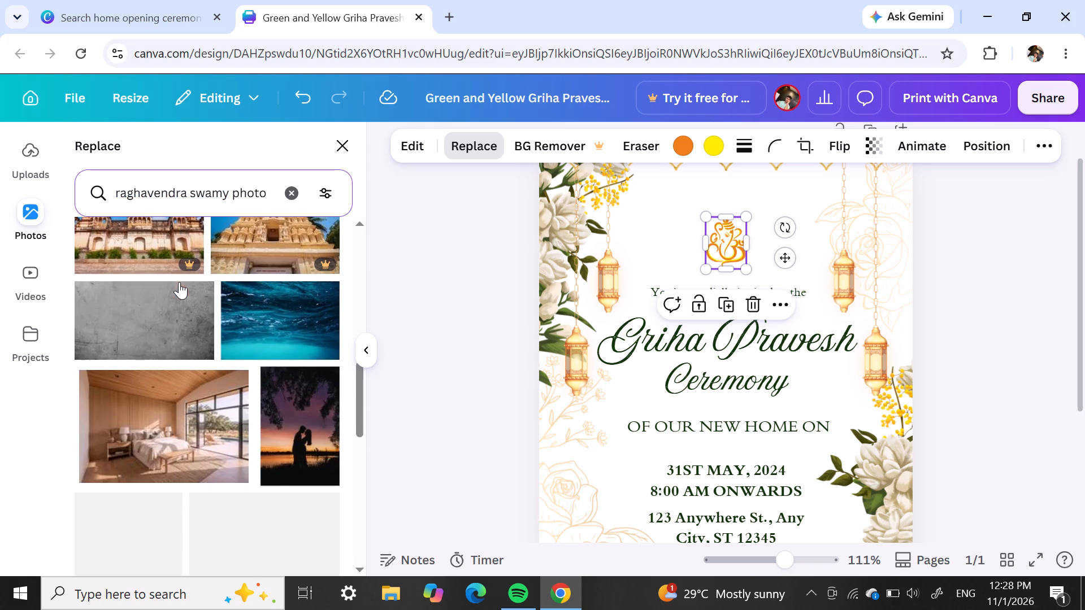
{"action": "scroll", "coordinate": [179, 282], "scroll_direction": "down", "scroll_amount": 9}
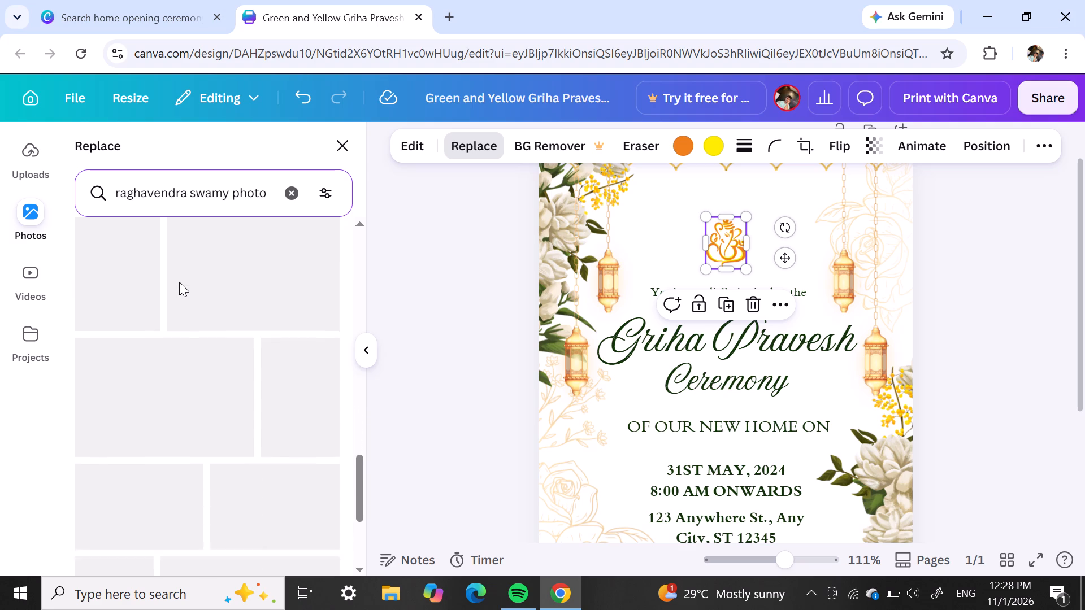
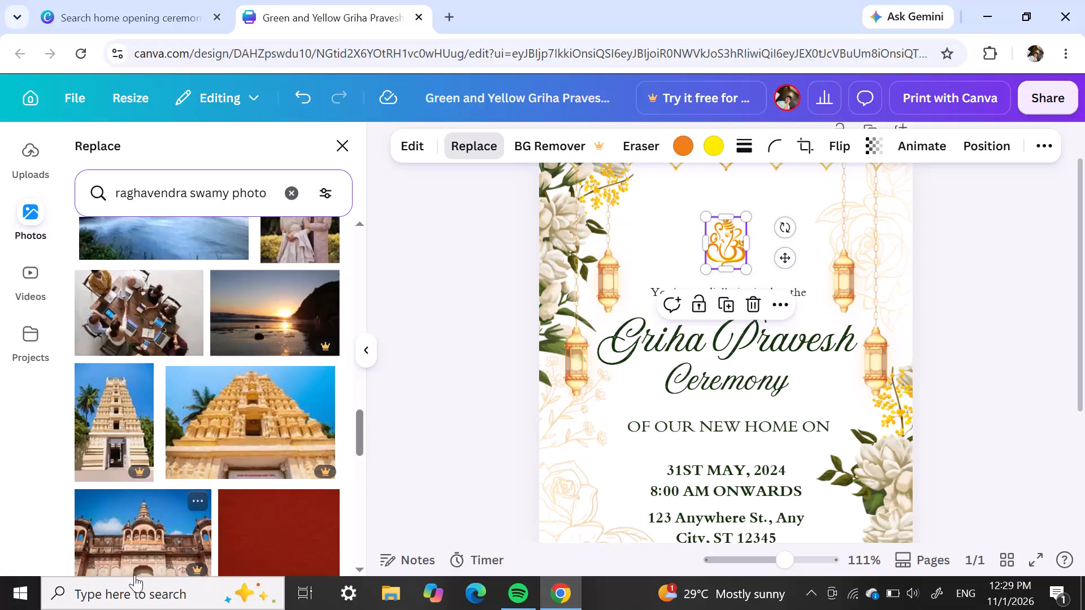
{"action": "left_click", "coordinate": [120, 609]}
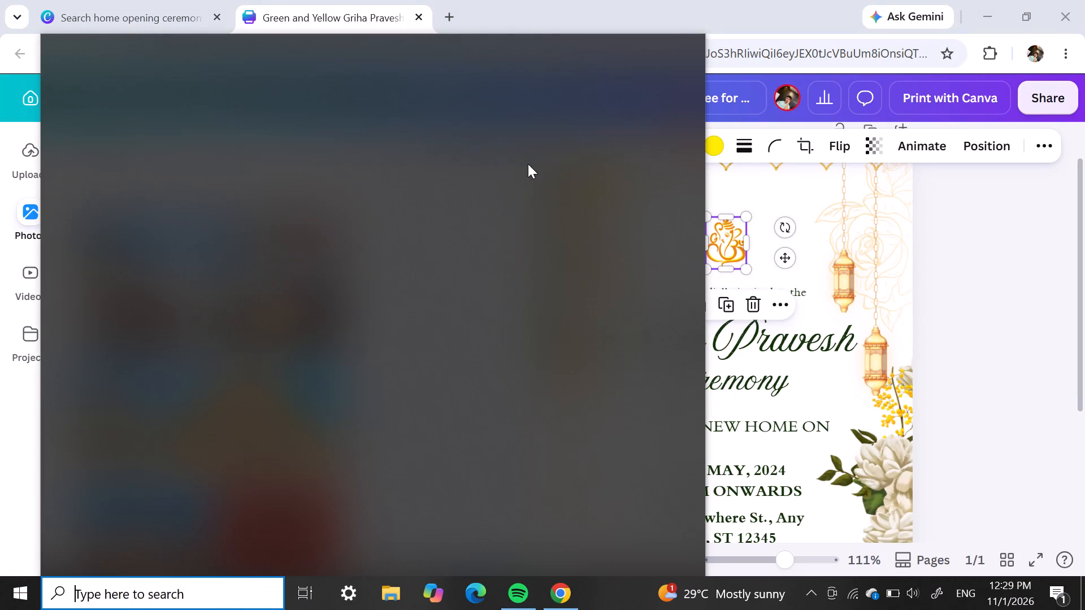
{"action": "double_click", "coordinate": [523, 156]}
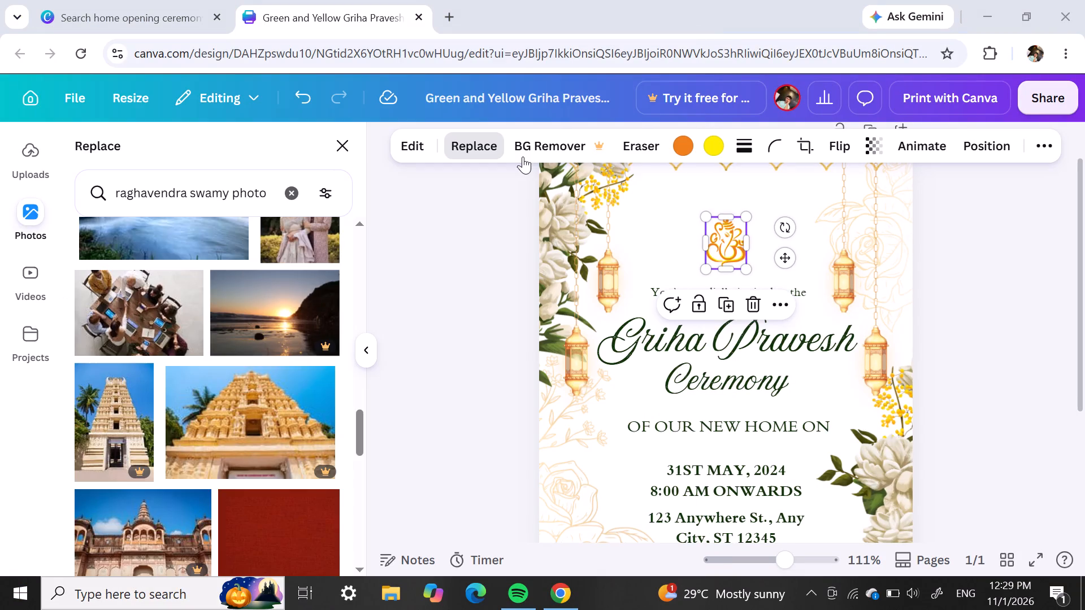
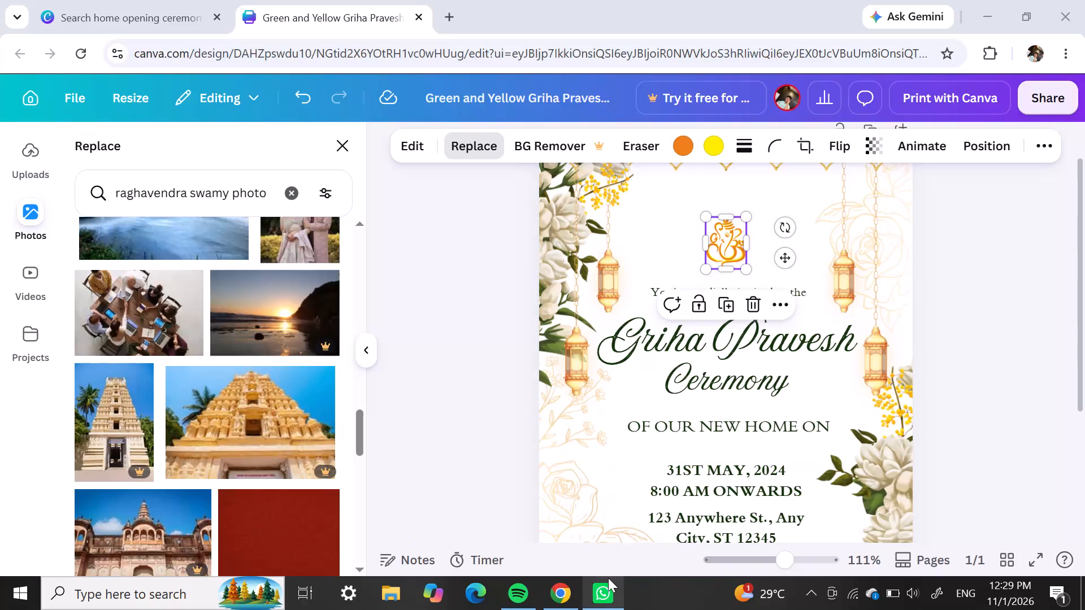
Switch from the Canva invitation design to WhatsApp.
{"action": "left_click", "coordinate": [598, 596]}
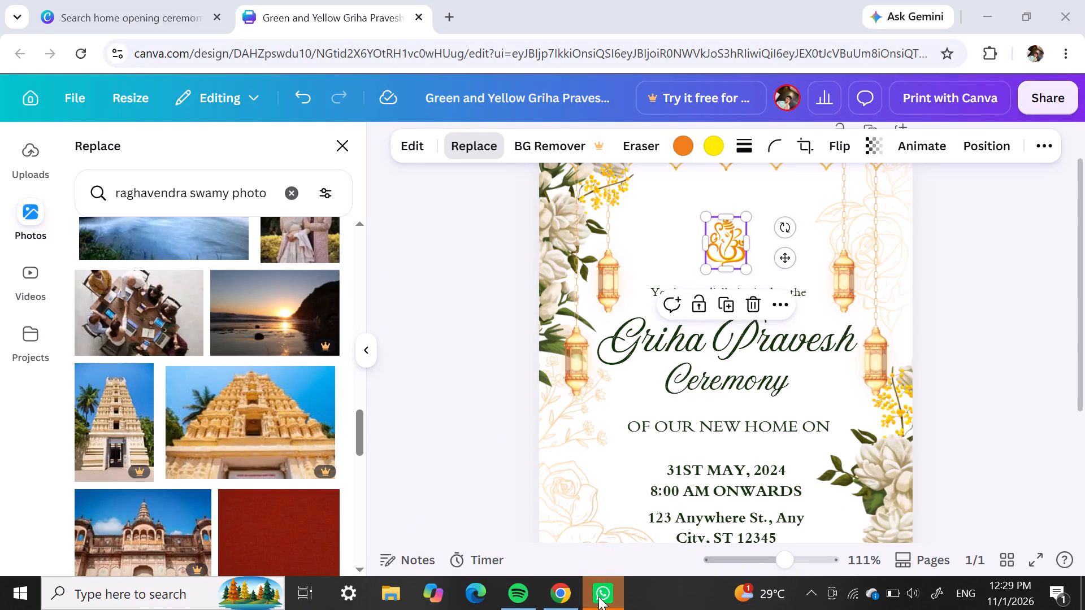
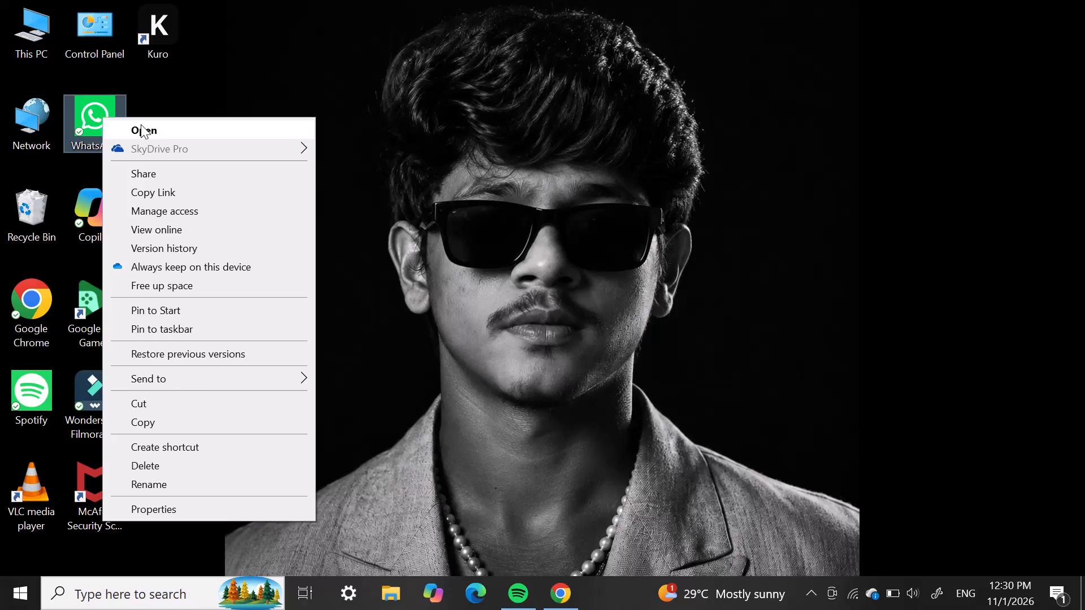
Open WhatsApp from the desktop.
{"action": "left_click", "coordinate": [141, 124]}
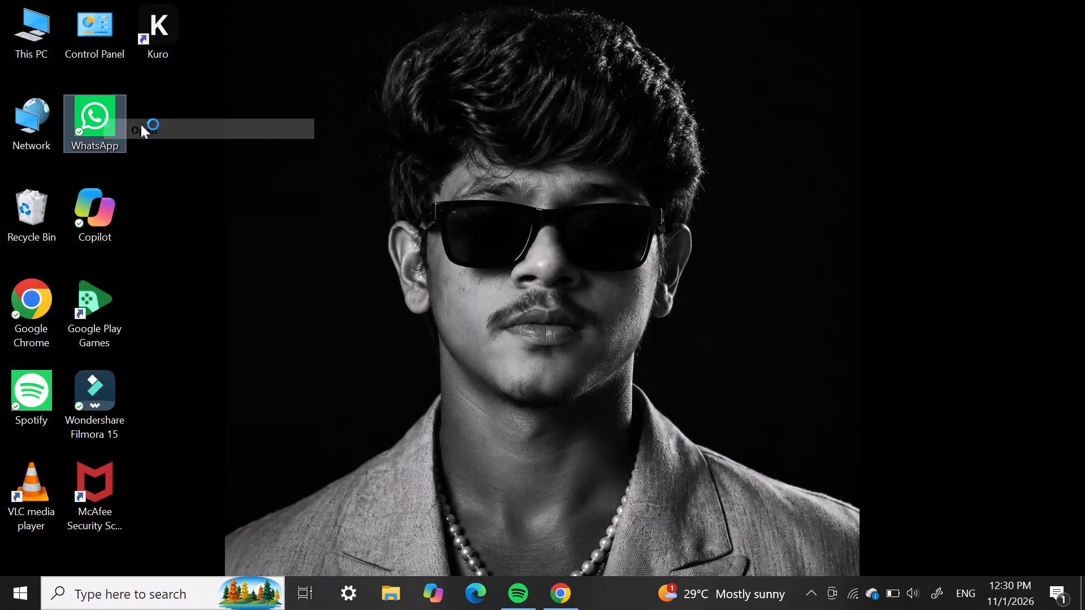
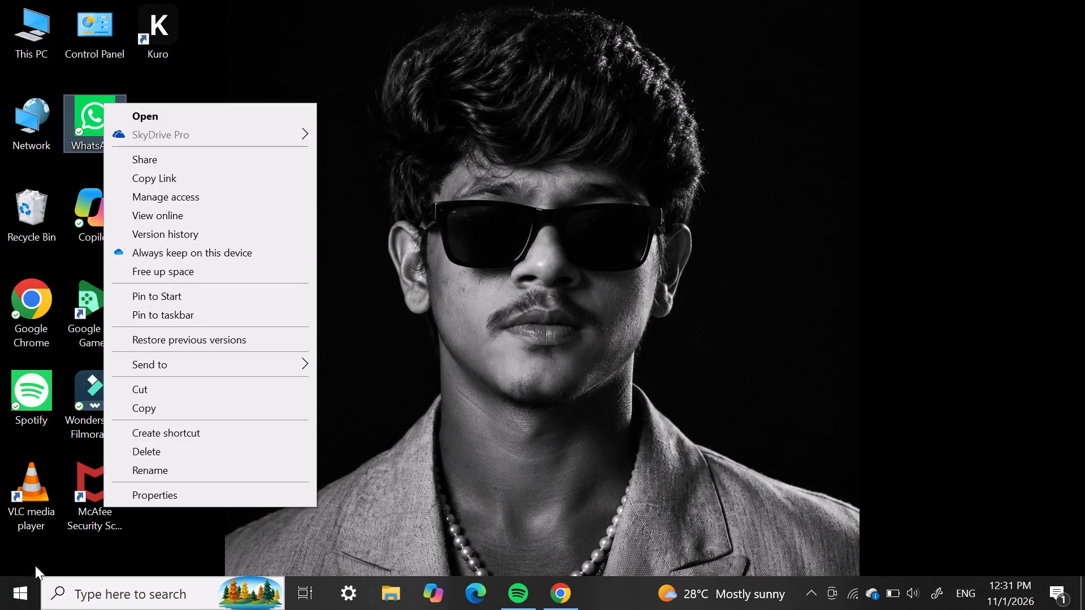
Locate WhatsApp in the alphabetical list of installed Windows apps.
{"action": "left_click", "coordinate": [0, 609]}
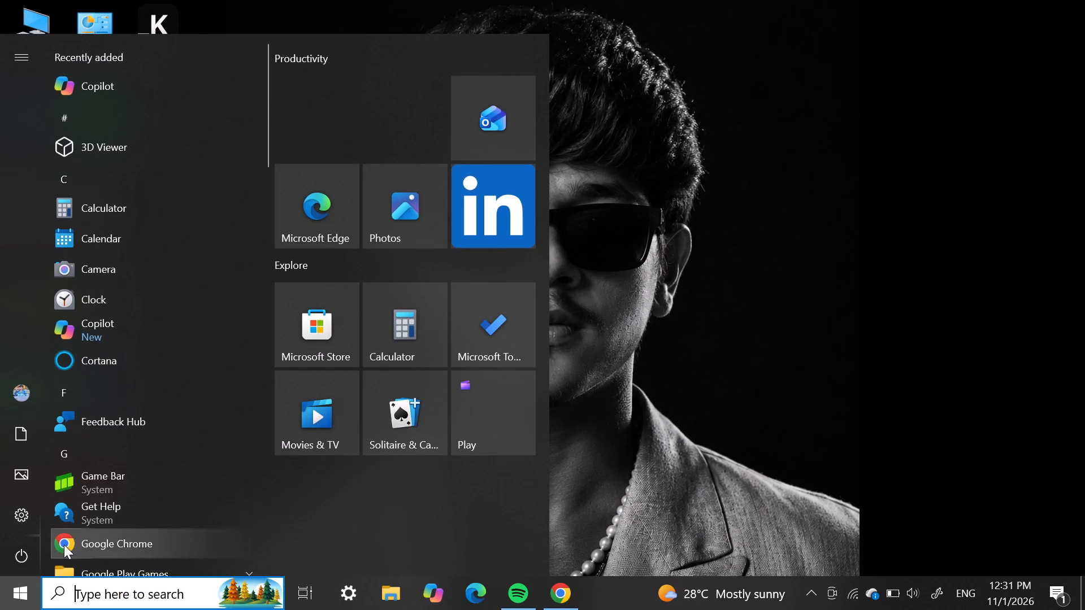
{"action": "scroll", "coordinate": [64, 544], "scroll_direction": "down", "scroll_amount": 16}
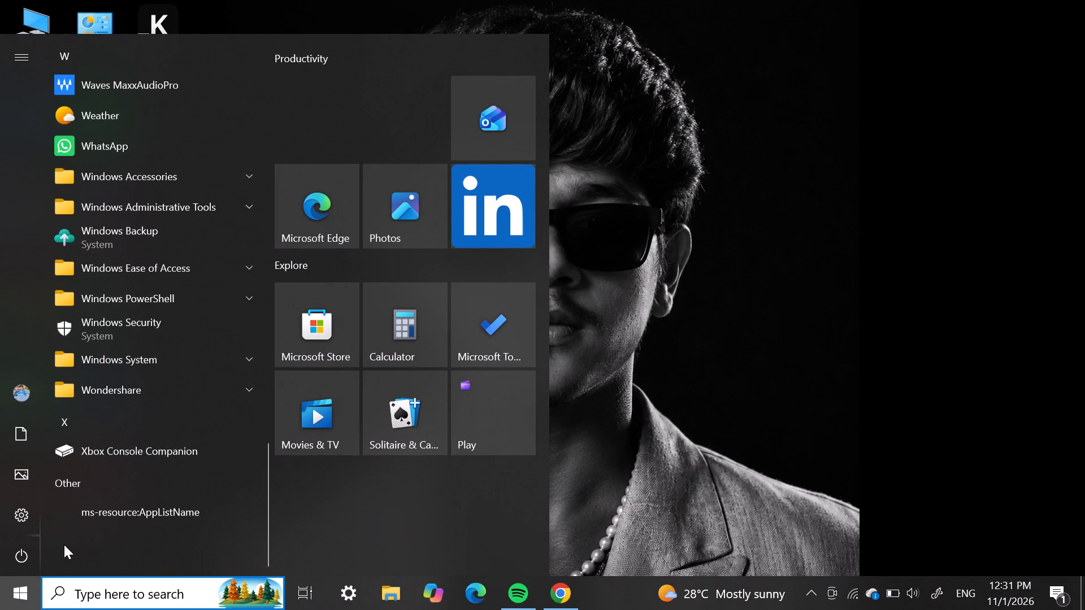
{"action": "scroll", "coordinate": [115, 354], "scroll_direction": "up", "scroll_amount": 2}
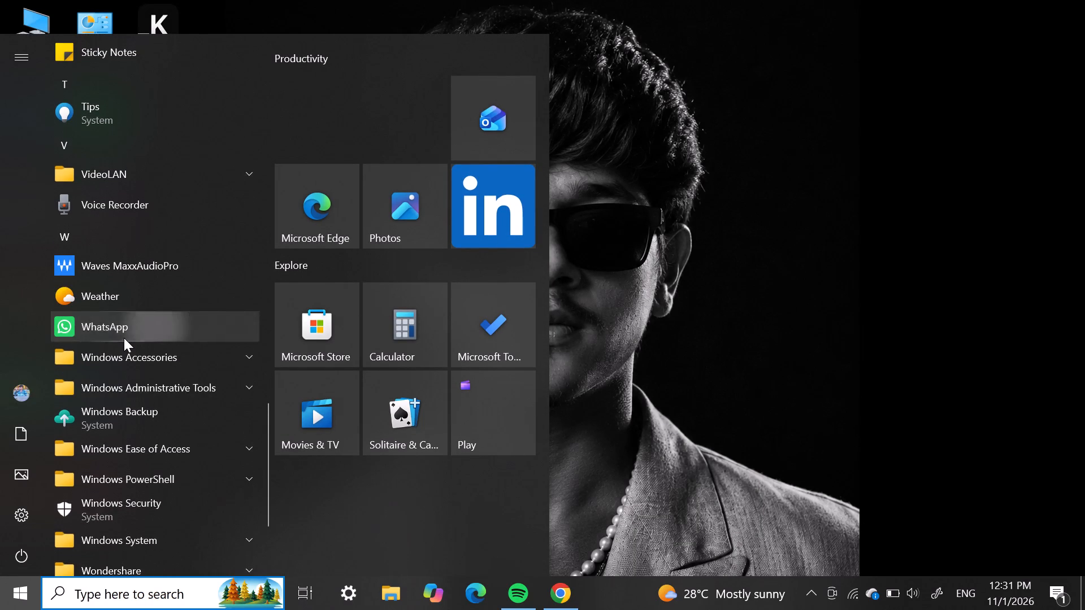
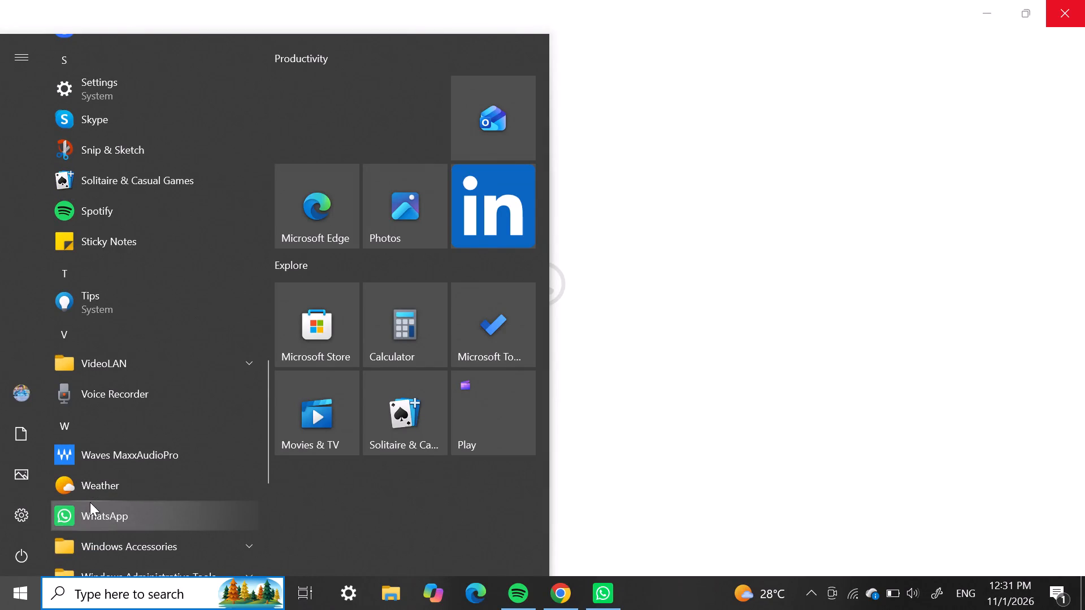
Switch to WhatsApp by launching it with its new chat task.
{"action": "left_click", "coordinate": [90, 502]}
{"action": "right_click", "coordinate": [90, 502]}
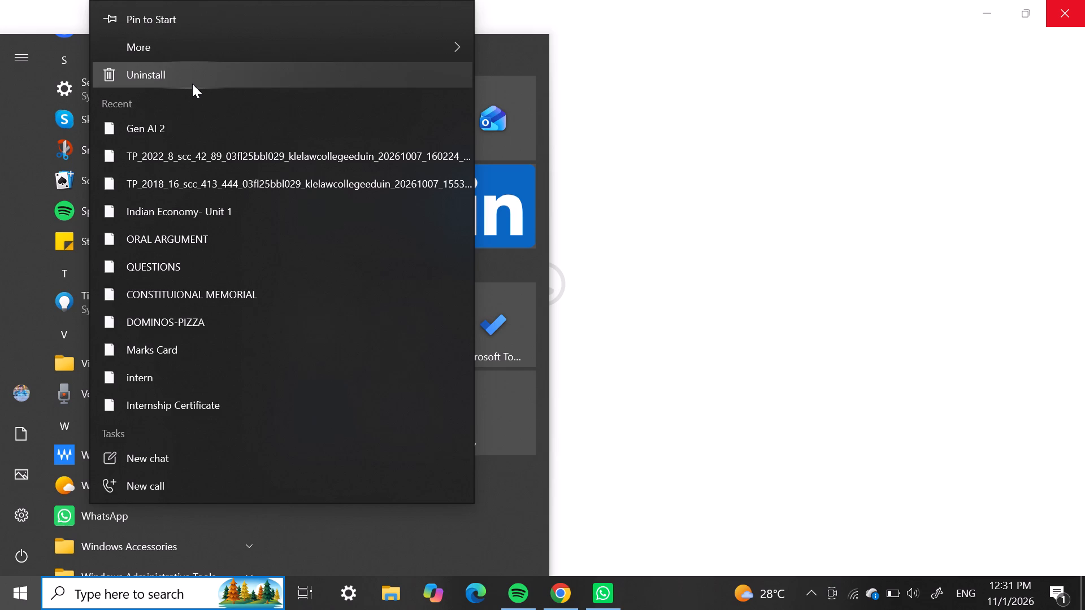
{"action": "left_click", "coordinate": [181, 467]}
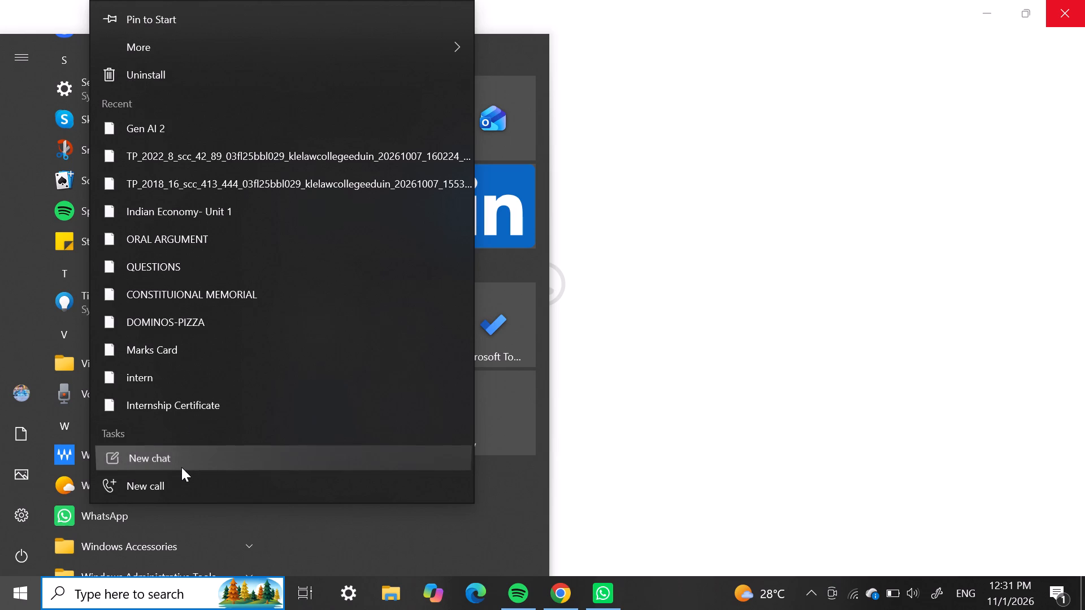
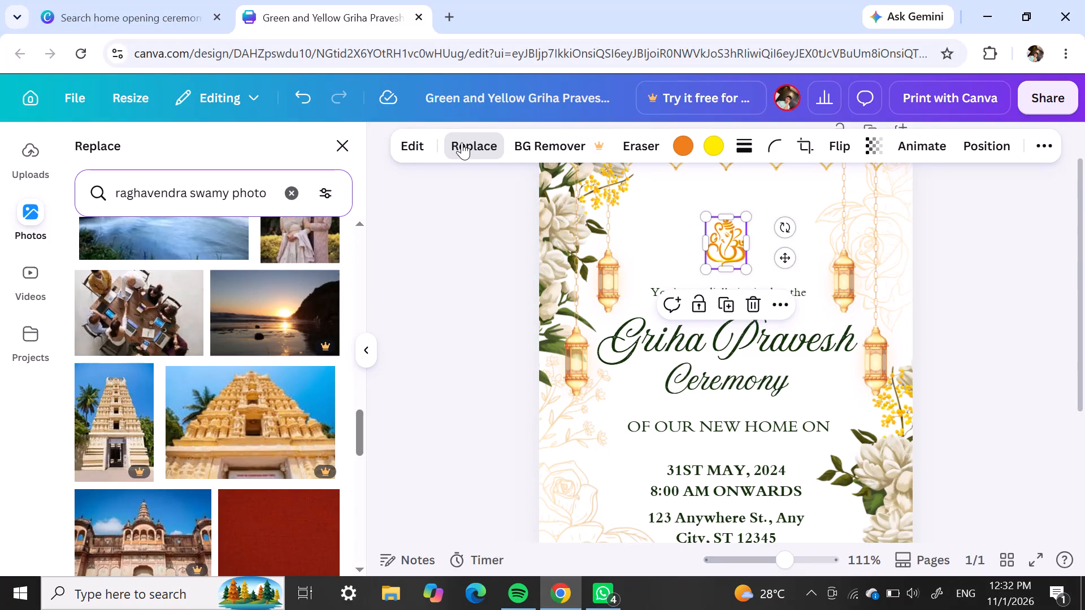
Look through the previously uploaded images for a replacement for the orange Ganesha image.
{"action": "left_click", "coordinate": [25, 169]}
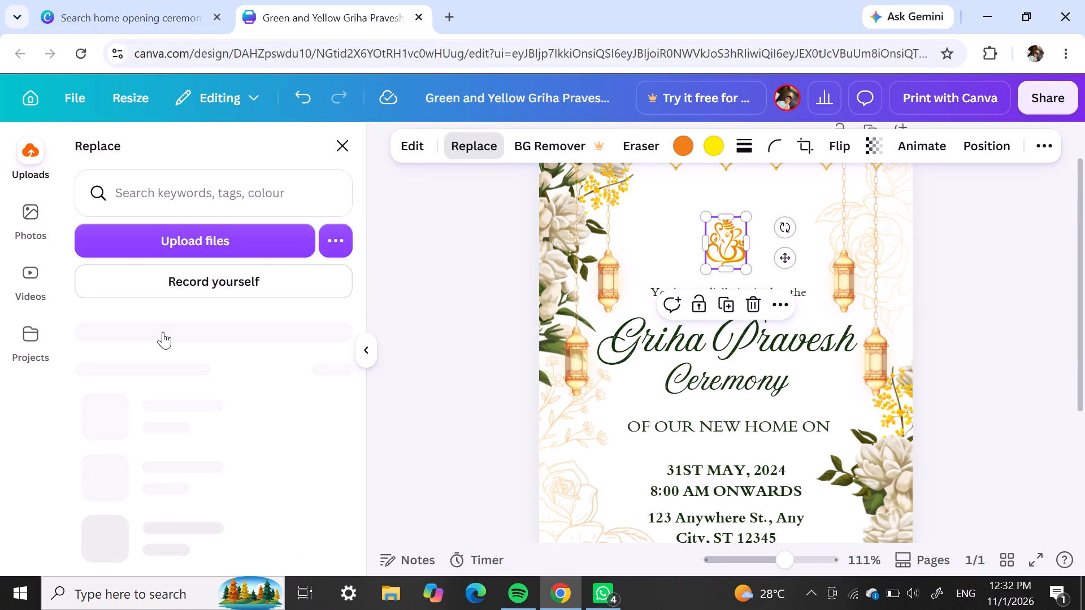
{"action": "scroll", "coordinate": [163, 332], "scroll_direction": "down", "scroll_amount": 1}
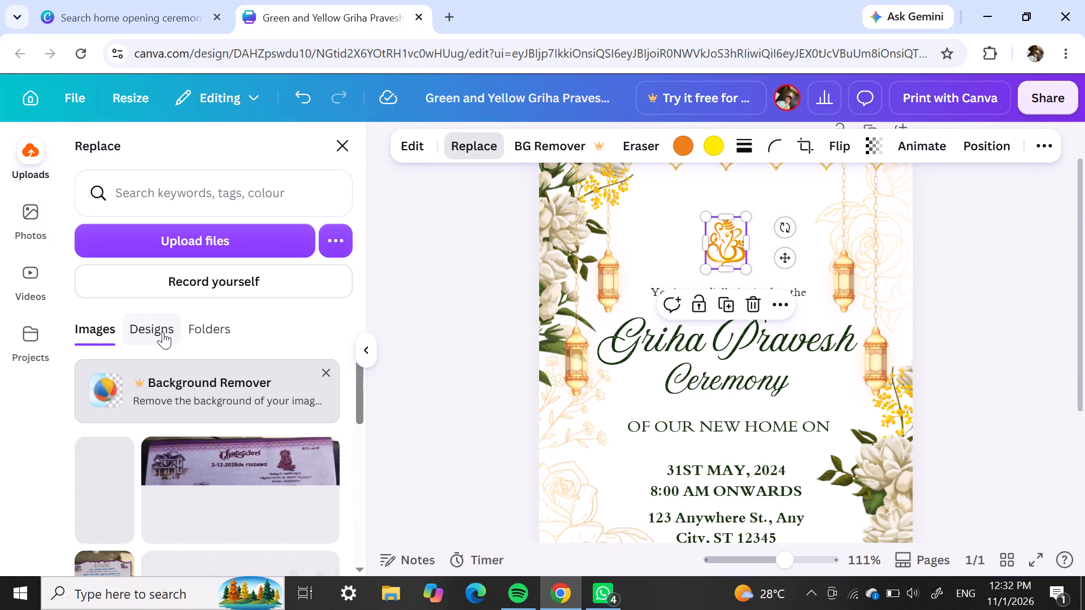
{"action": "scroll", "coordinate": [163, 332], "scroll_direction": "down", "scroll_amount": 2}
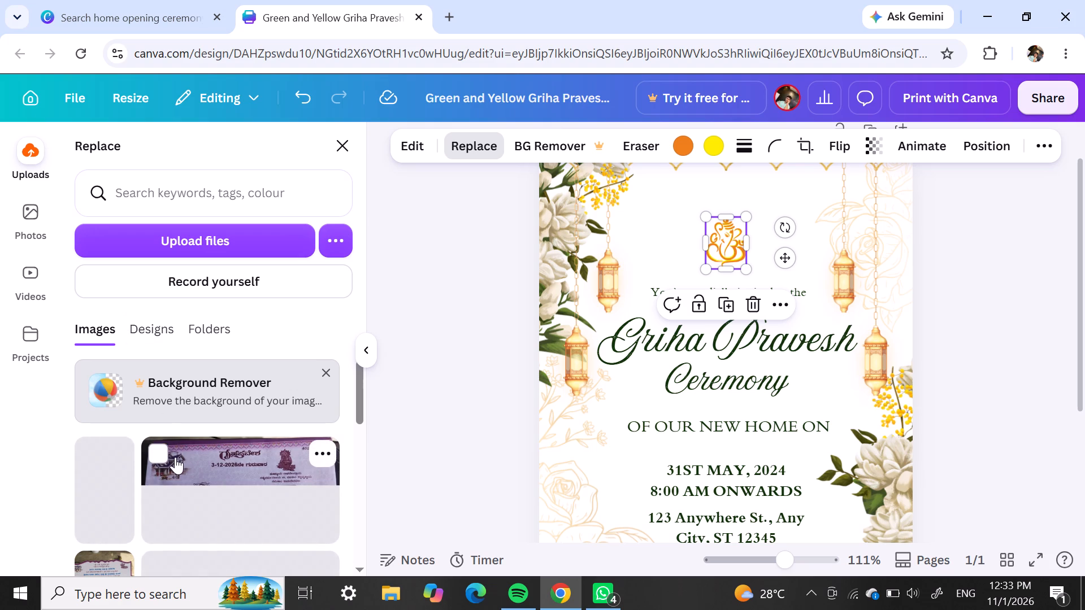
{"action": "scroll", "coordinate": [175, 457], "scroll_direction": "down", "scroll_amount": 3}
{"action": "scroll", "coordinate": [175, 457], "scroll_direction": "up", "scroll_amount": 2}
{"action": "scroll", "coordinate": [210, 295], "scroll_direction": "down", "scroll_amount": 7}
{"action": "scroll", "coordinate": [179, 477], "scroll_direction": "down", "scroll_amount": 10}
{"action": "scroll", "coordinate": [179, 477], "scroll_direction": "up", "scroll_amount": 3}
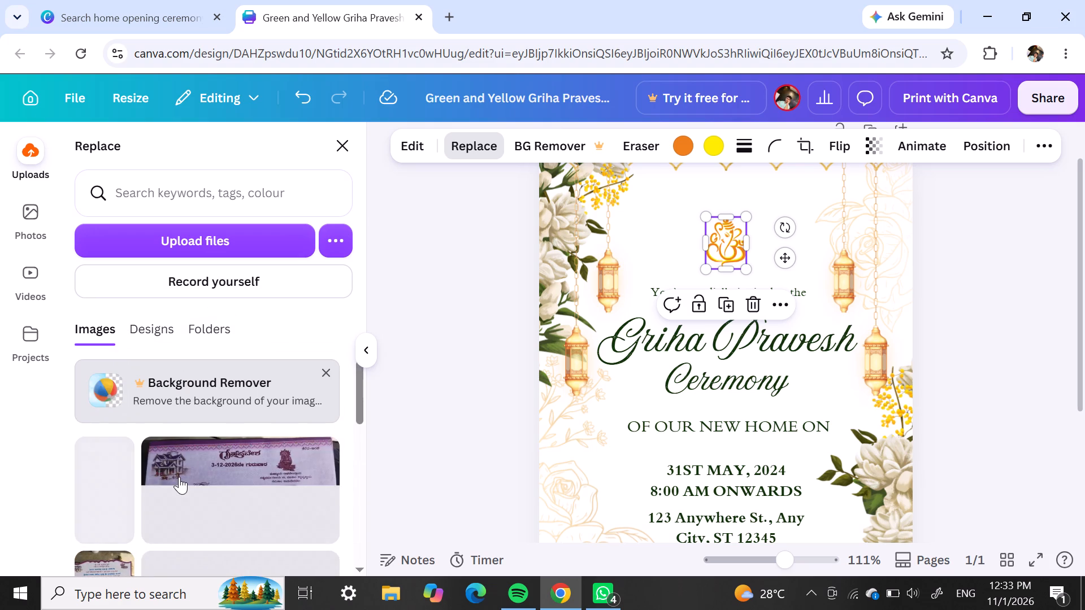
Open the image editing options for the orange Ganesha image above the invitation text.
{"action": "left_click", "coordinate": [413, 133]}
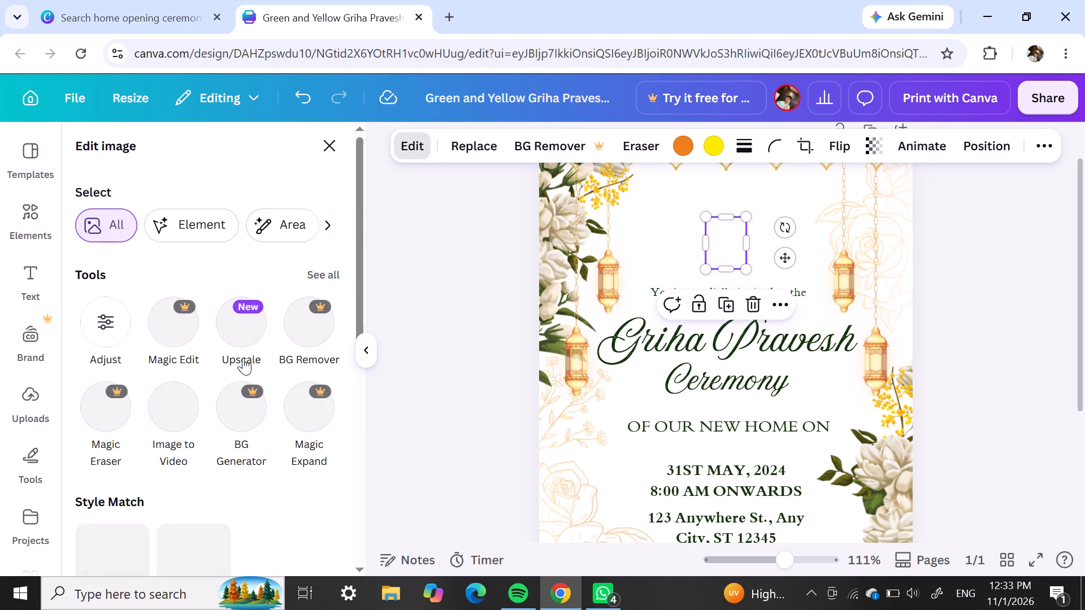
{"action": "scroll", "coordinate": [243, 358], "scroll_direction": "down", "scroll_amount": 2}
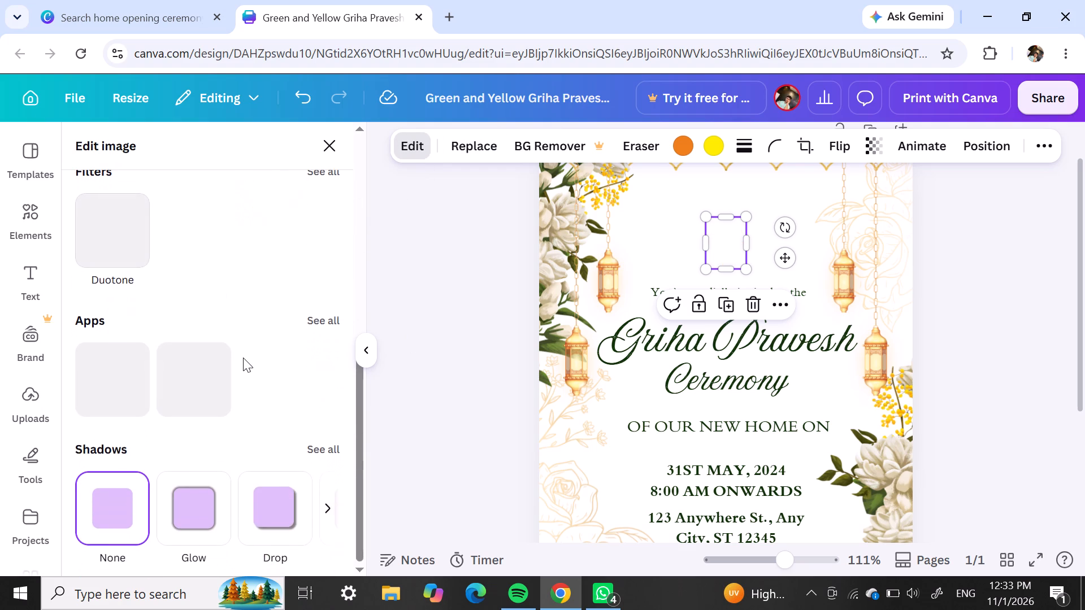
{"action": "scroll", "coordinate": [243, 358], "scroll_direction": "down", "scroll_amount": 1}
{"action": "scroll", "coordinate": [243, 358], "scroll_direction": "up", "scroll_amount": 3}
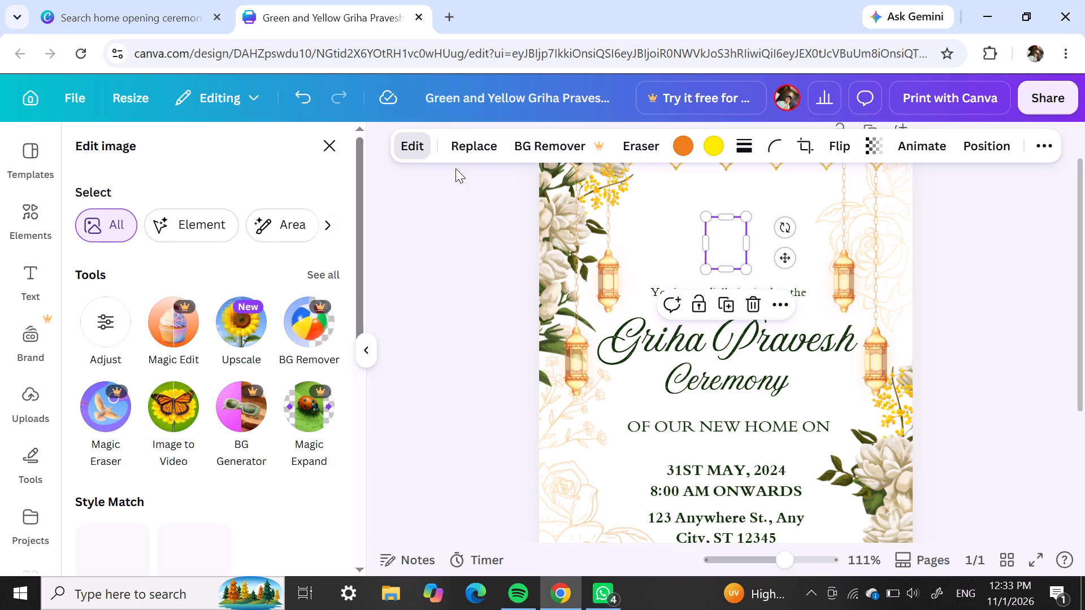
Upload "WhatsApp Image 2026-11-01 at 12.29.29 PM" from Downloads and replace the orange Ganesha image with it.
{"action": "left_click", "coordinate": [488, 154]}
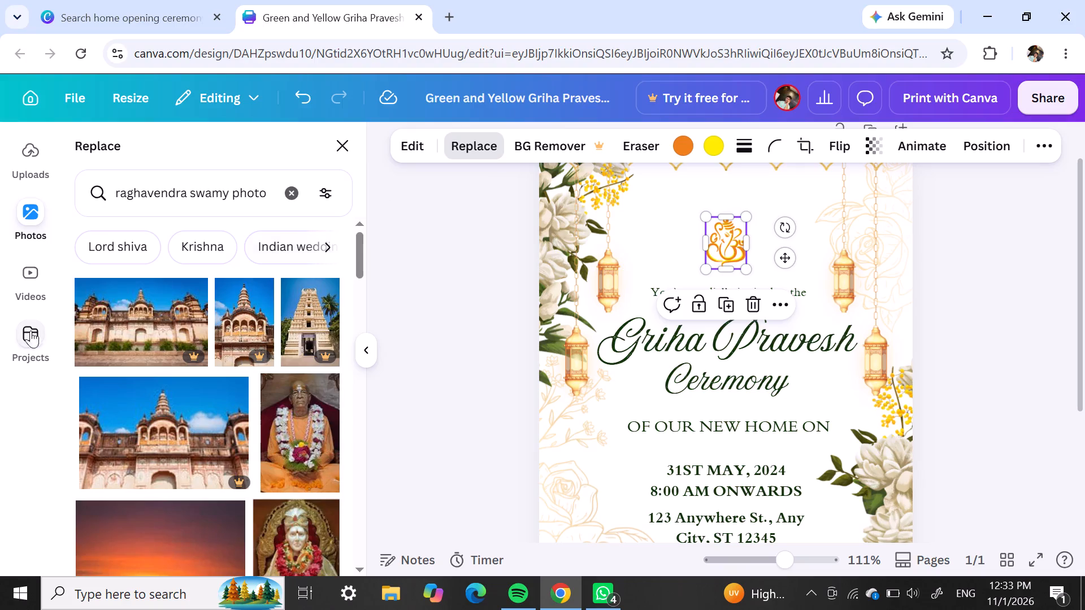
{"action": "double_click", "coordinate": [32, 169]}
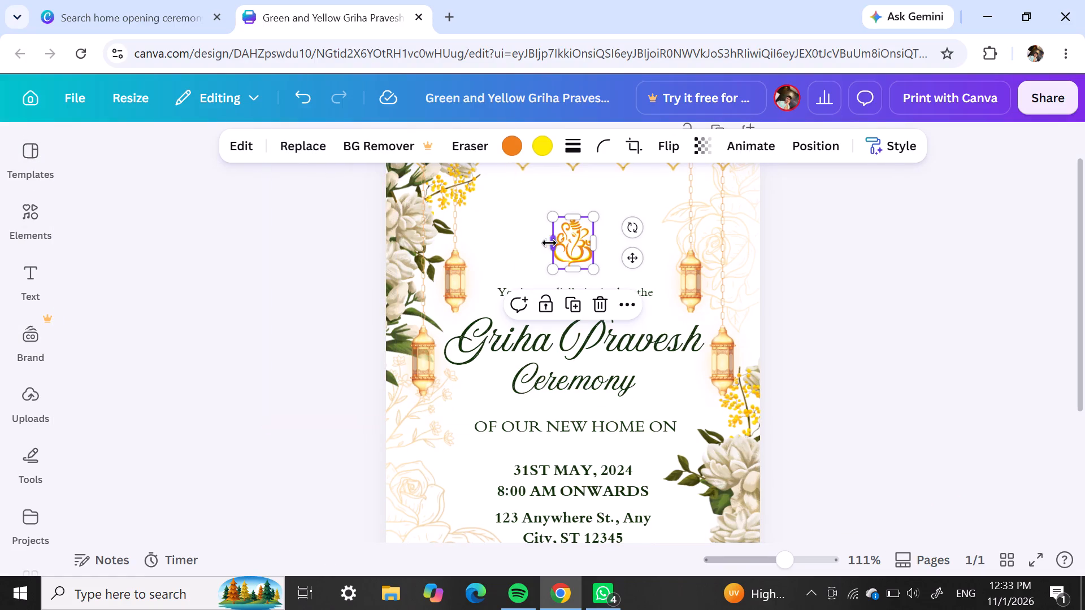
{"action": "left_click", "coordinate": [289, 150]}
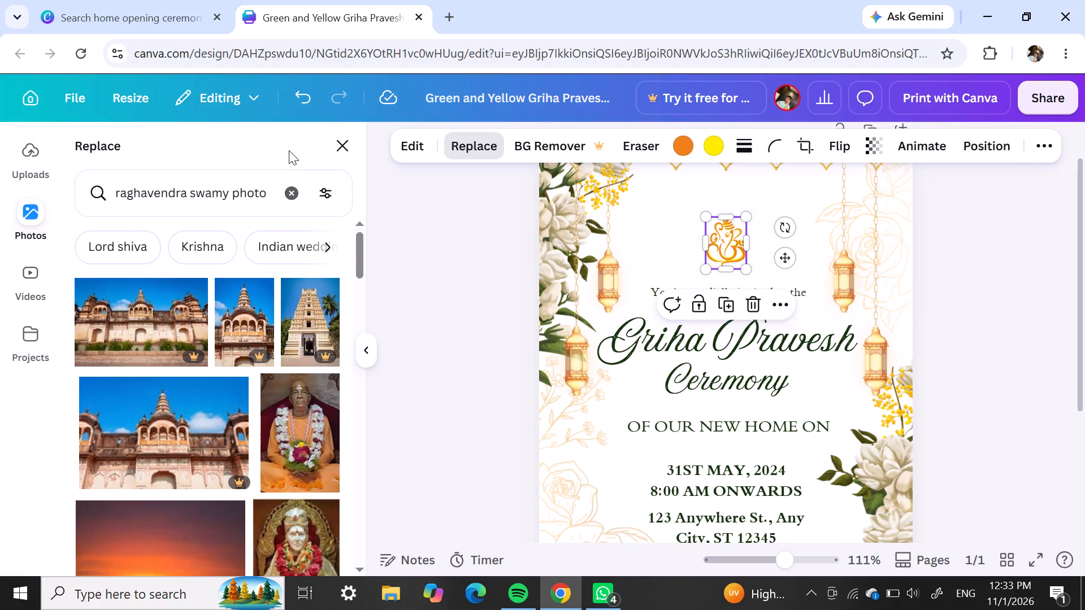
{"action": "left_click", "coordinate": [41, 171]}
{"action": "left_click", "coordinate": [330, 246]}
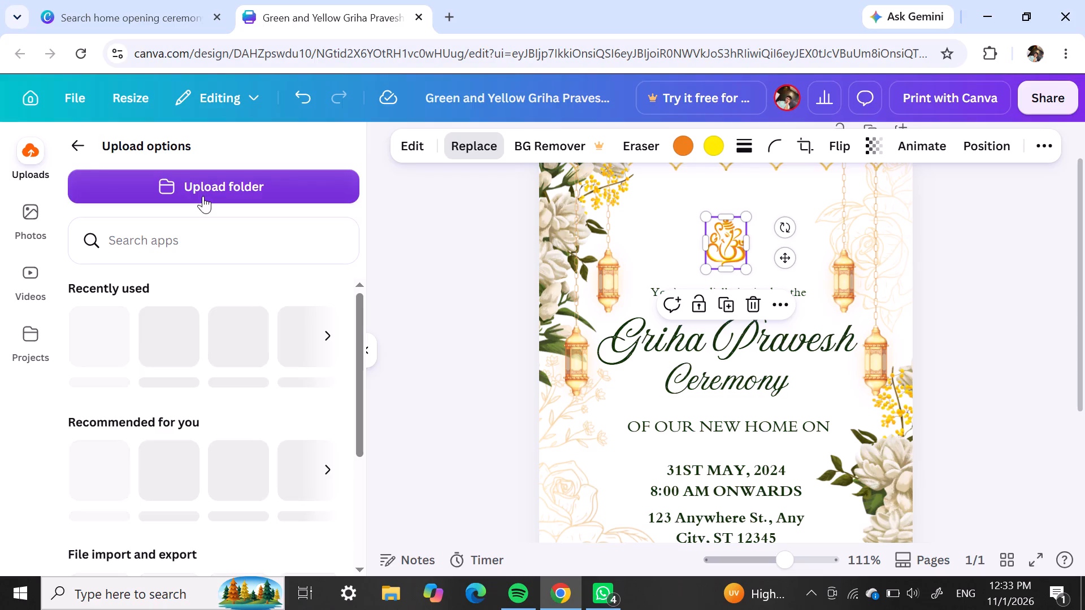
{"action": "left_click", "coordinate": [77, 142]}
{"action": "left_click", "coordinate": [190, 238]}
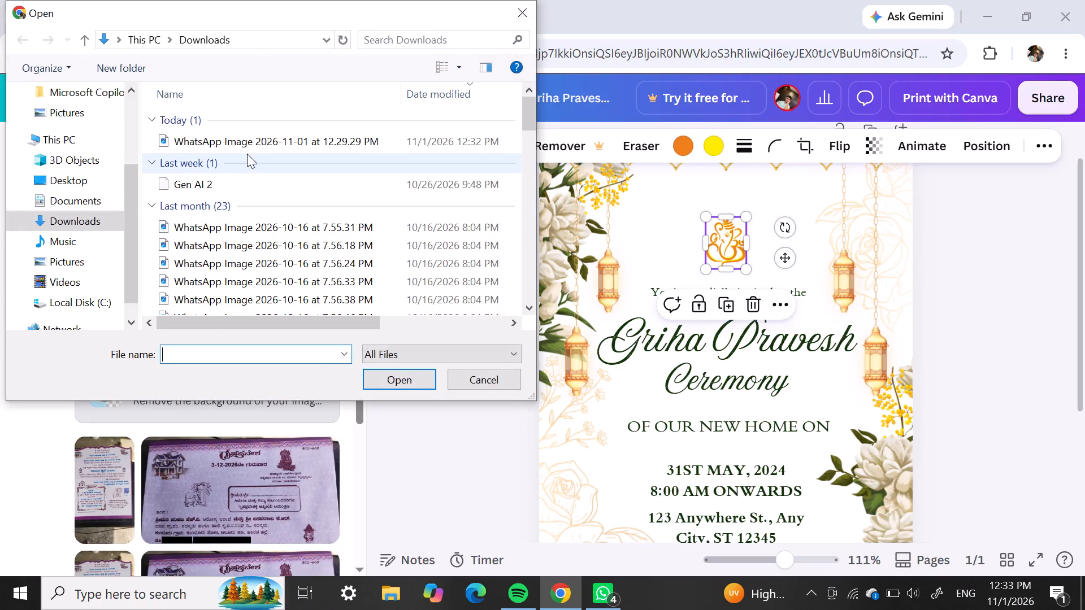
{"action": "double_click", "coordinate": [254, 147]}
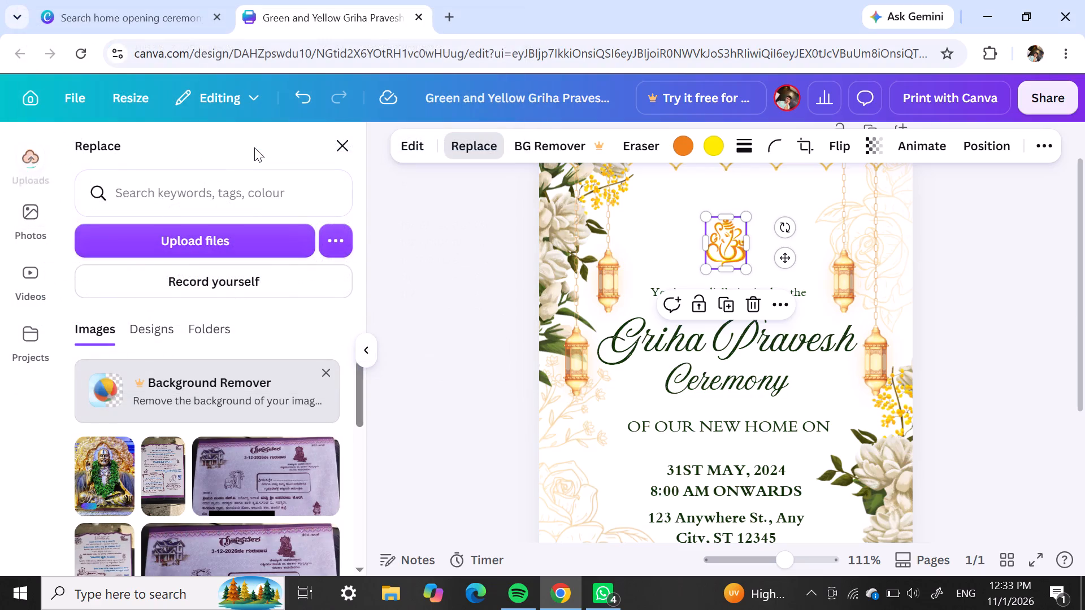
{"action": "left_click", "coordinate": [108, 475]}
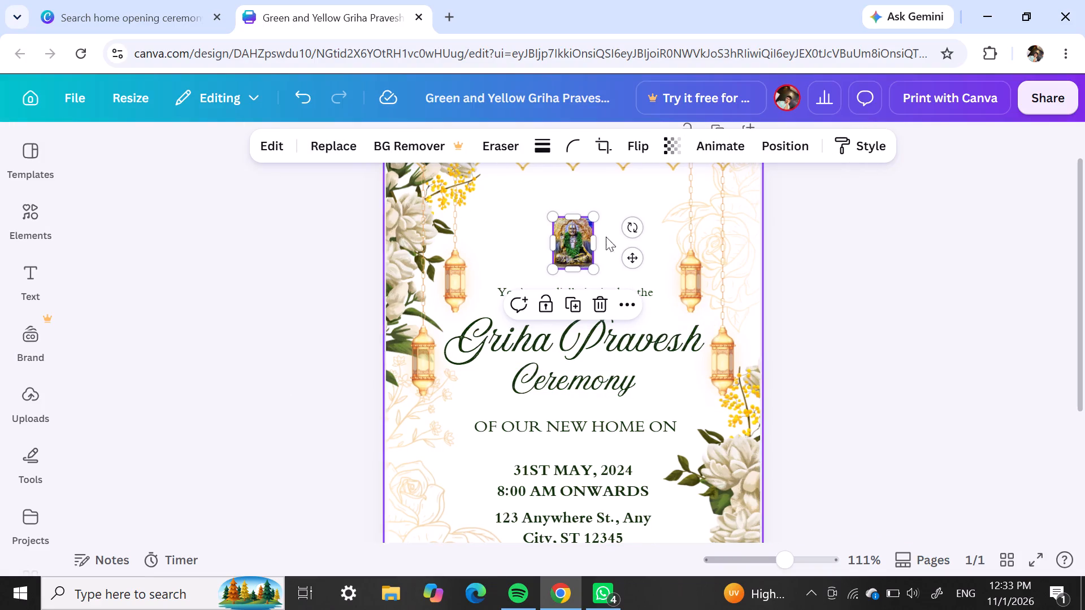
Enlarge the deity picture's frame upward and to both sides, to about 22 wide and 21 high.
{"action": "scroll", "coordinate": [589, 229], "scroll_direction": "up", "scroll_amount": 1}
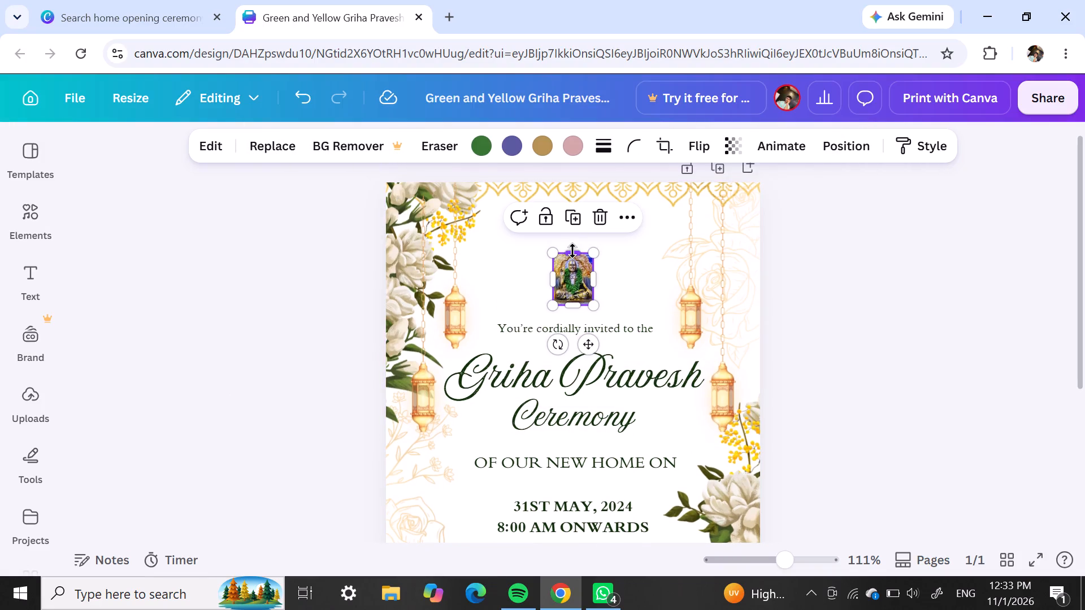
{"action": "left_click_drag", "start_coordinate": [572, 251], "coordinate": [568, 205]}
{"action": "left_click_drag", "start_coordinate": [557, 255], "coordinate": [539, 255]}
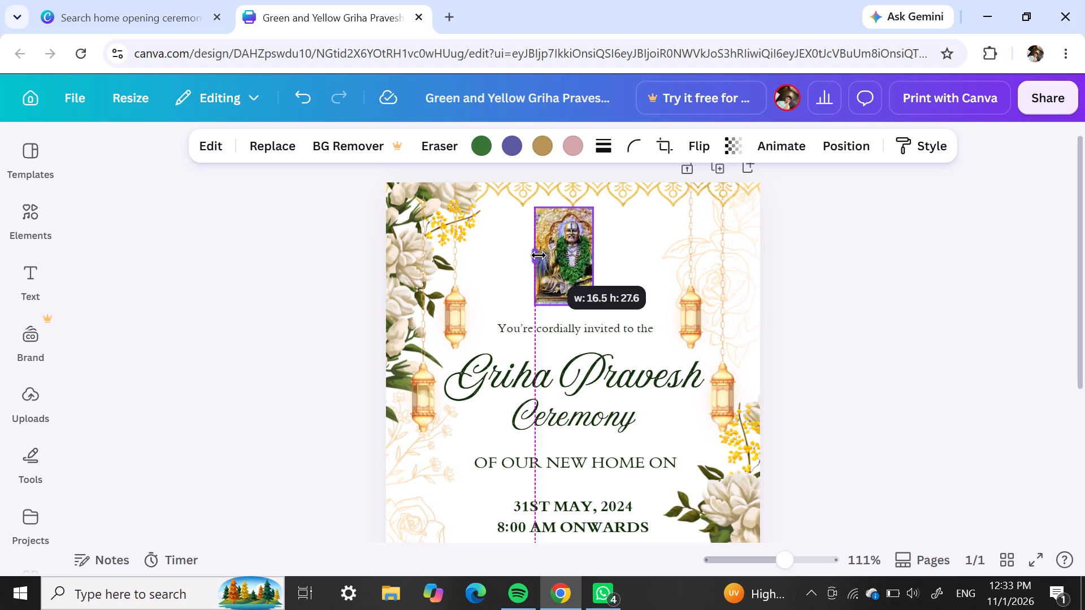
{"action": "left_click_drag", "start_coordinate": [539, 255], "coordinate": [538, 255]}
{"action": "left_click_drag", "start_coordinate": [595, 252], "coordinate": [610, 251]}
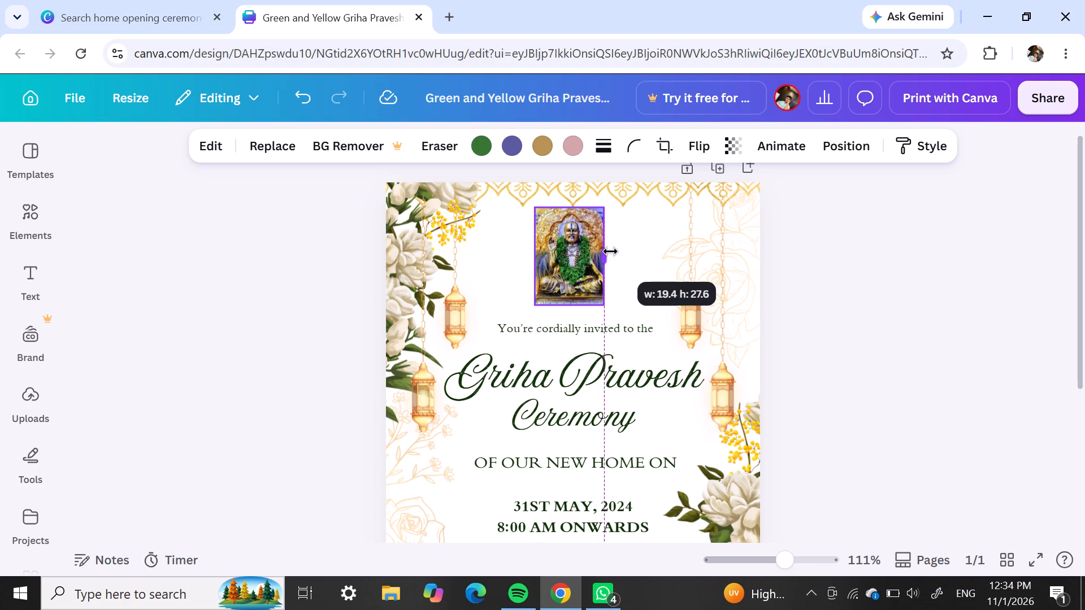
{"action": "left_click_drag", "start_coordinate": [610, 251], "coordinate": [617, 251]}
{"action": "left_click_drag", "start_coordinate": [577, 302], "coordinate": [575, 277]}
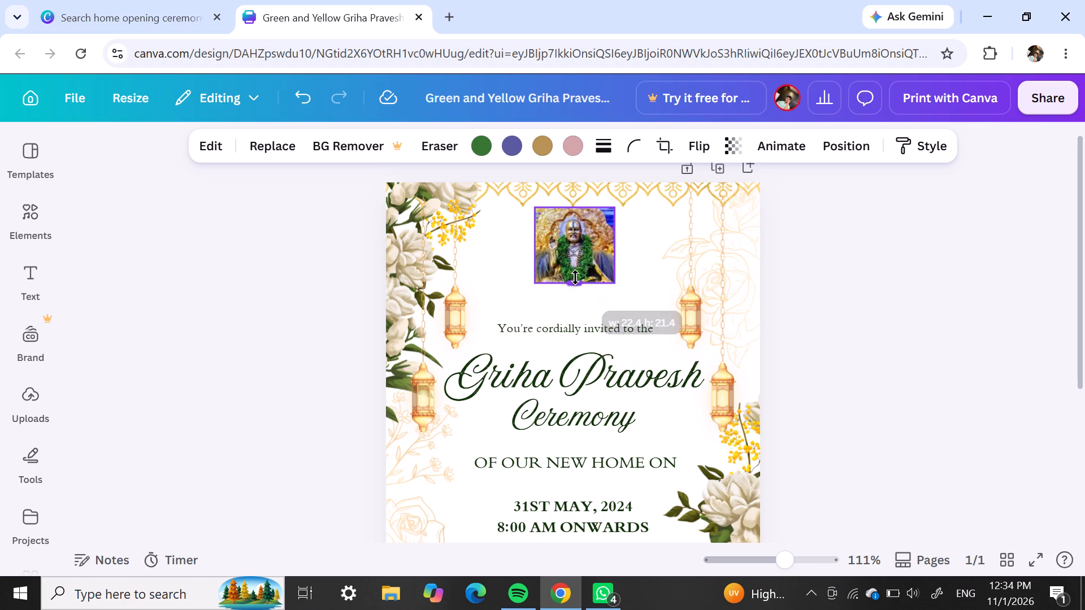
{"action": "left_click_drag", "start_coordinate": [575, 277], "coordinate": [576, 277]}
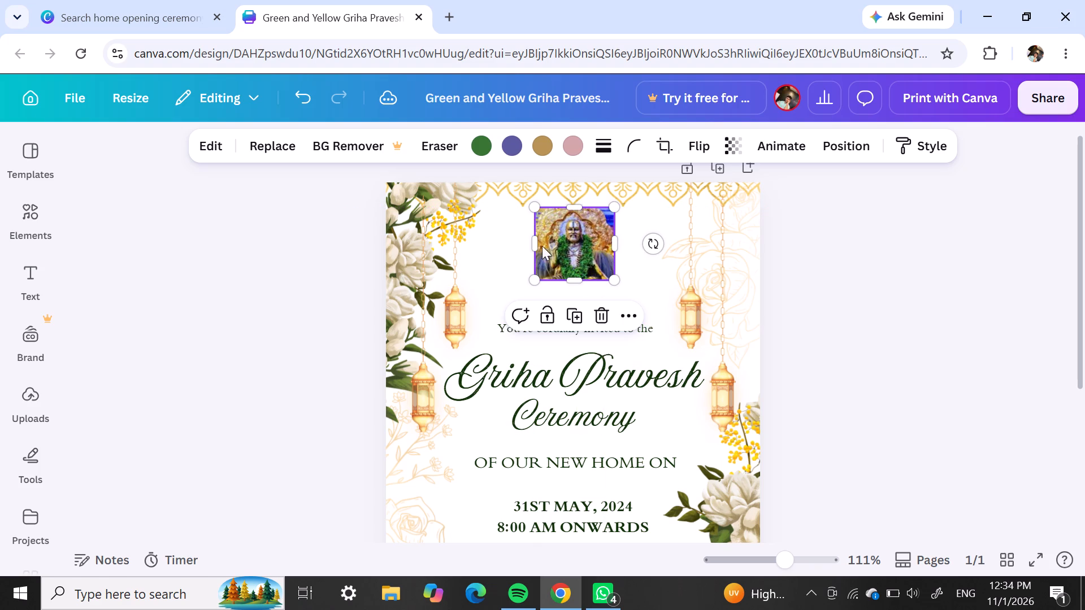
Narrow the deity picture's frame and adjust its bottom edge so the figure sits centred in a portrait frame above the invitation text.
{"action": "left_click_drag", "start_coordinate": [532, 245], "coordinate": [544, 249]}
{"action": "left_click_drag", "start_coordinate": [582, 283], "coordinate": [582, 297]}
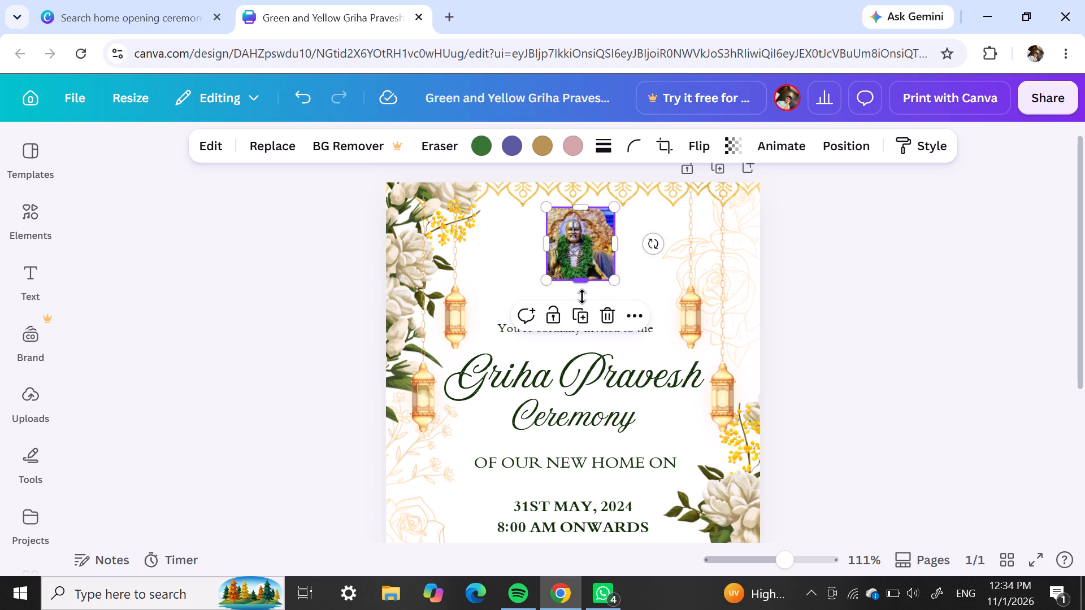
{"action": "left_click_drag", "start_coordinate": [582, 297], "coordinate": [557, 295]}
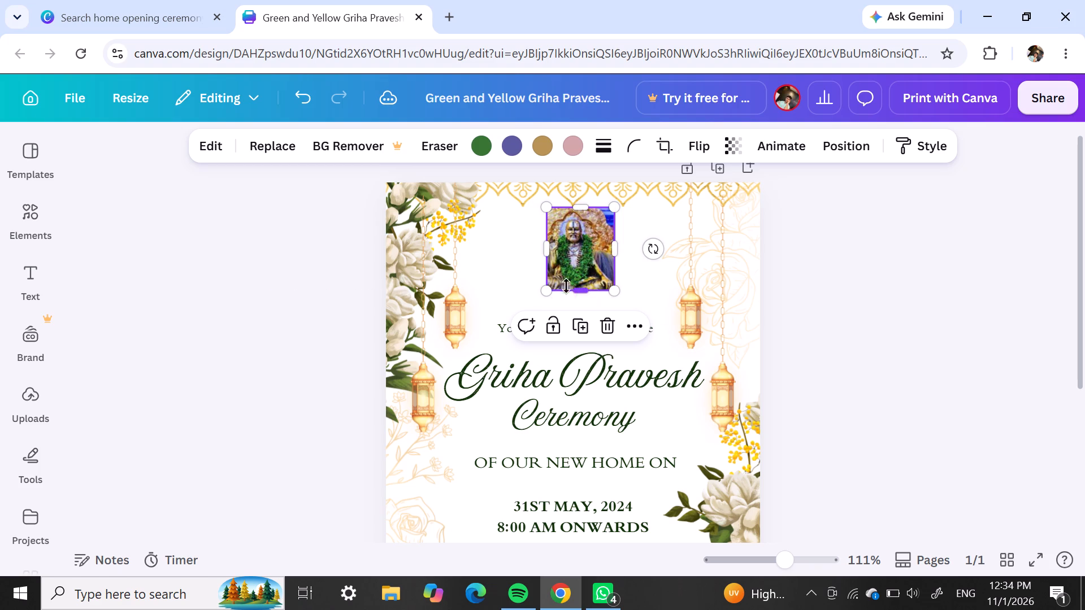
{"action": "left_click_drag", "start_coordinate": [611, 246], "coordinate": [600, 248]}
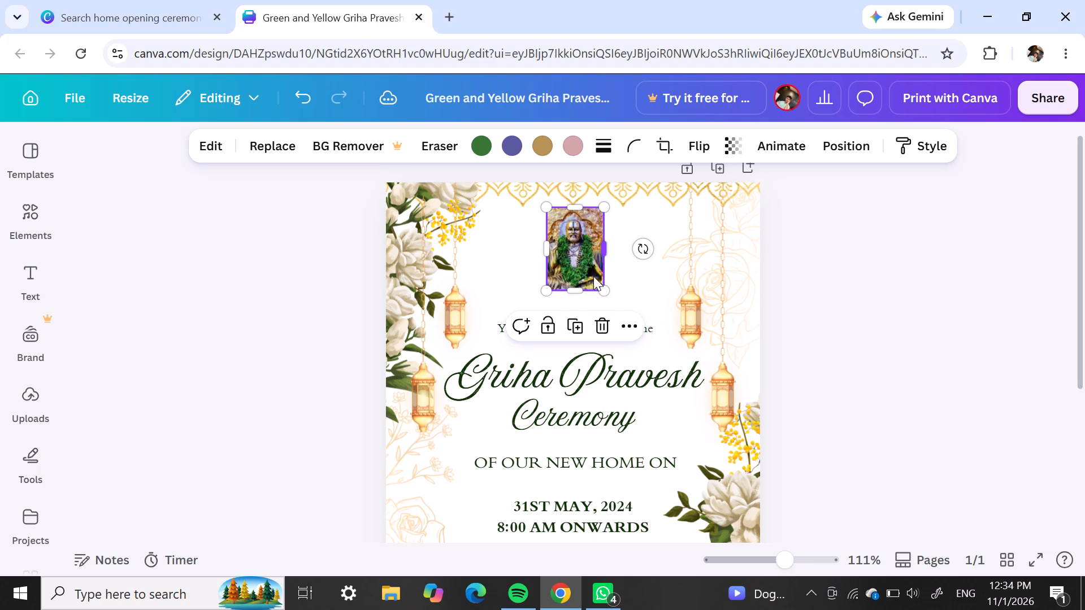
{"action": "left_click_drag", "start_coordinate": [602, 288], "coordinate": [600, 282]}
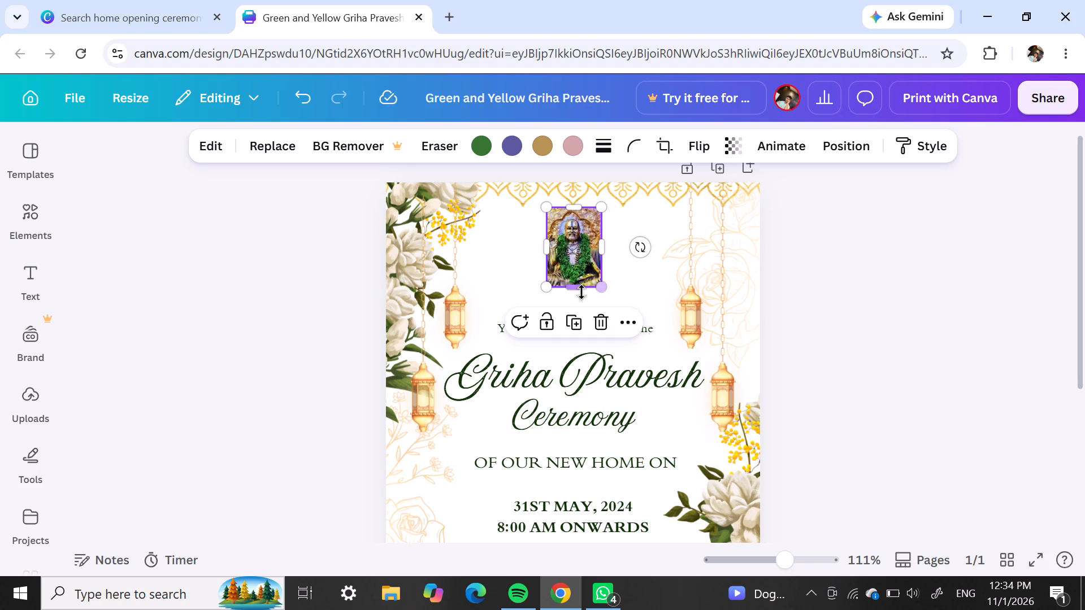
{"action": "left_click_drag", "start_coordinate": [548, 247], "coordinate": [550, 247]}
{"action": "left_click_drag", "start_coordinate": [550, 247], "coordinate": [549, 253]}
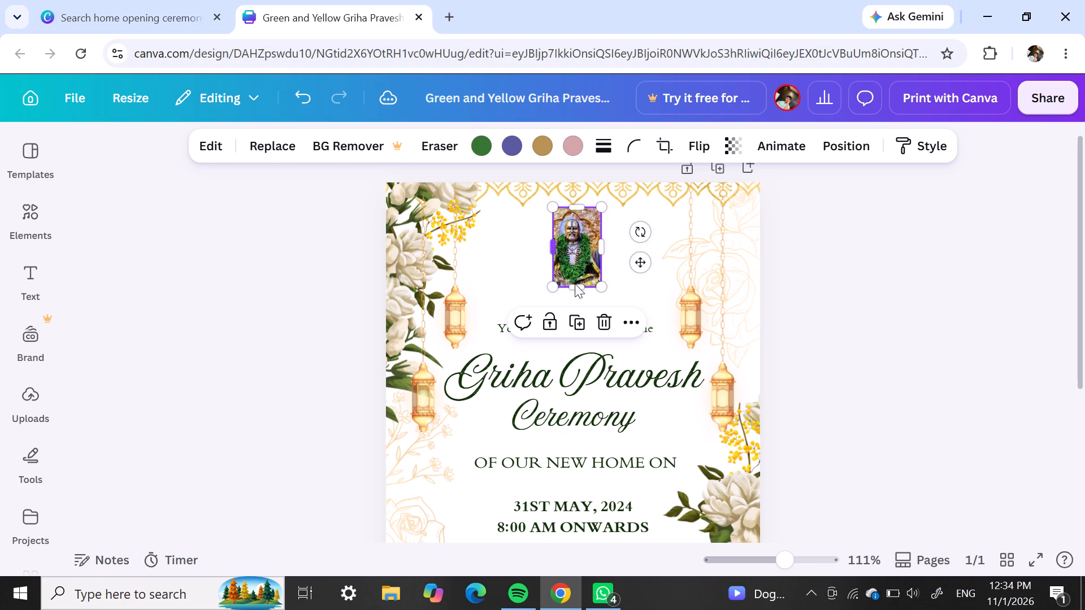
{"action": "left_click_drag", "start_coordinate": [577, 288], "coordinate": [576, 278]}
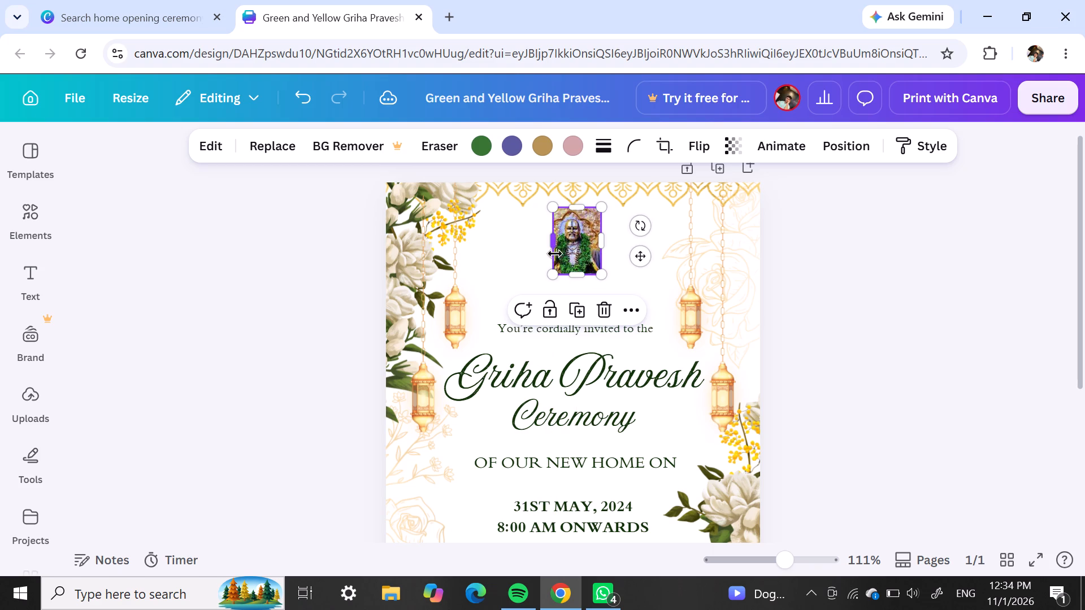
{"action": "left_click_drag", "start_coordinate": [555, 252], "coordinate": [546, 255]}
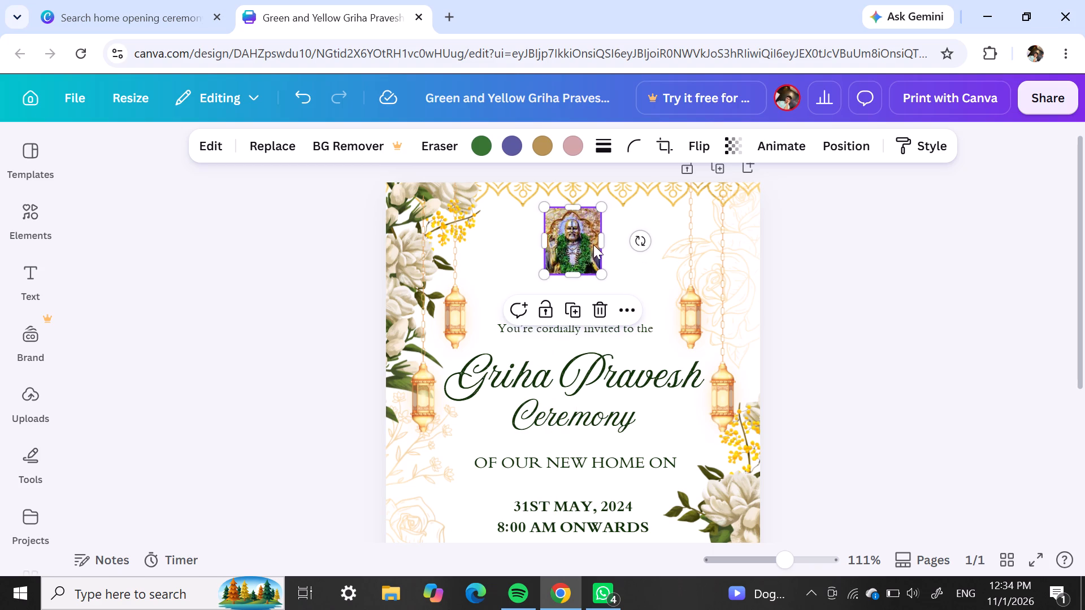
{"action": "left_click", "coordinate": [597, 239]}
{"action": "left_click_drag", "start_coordinate": [575, 276], "coordinate": [574, 282]}
{"action": "left_click", "coordinate": [635, 269]}
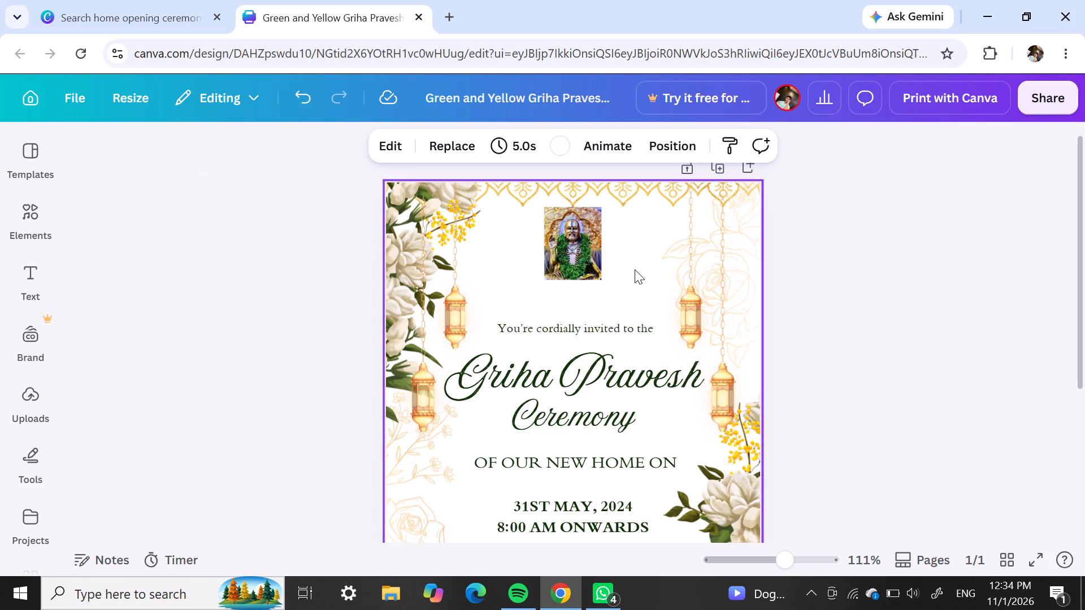
Shrink the "You're cordially invited to the" line by its corner to a font size of 8.9.
{"action": "scroll", "coordinate": [635, 269], "scroll_direction": "down", "scroll_amount": 2}
{"action": "scroll", "coordinate": [635, 269], "scroll_direction": "up", "scroll_amount": 2}
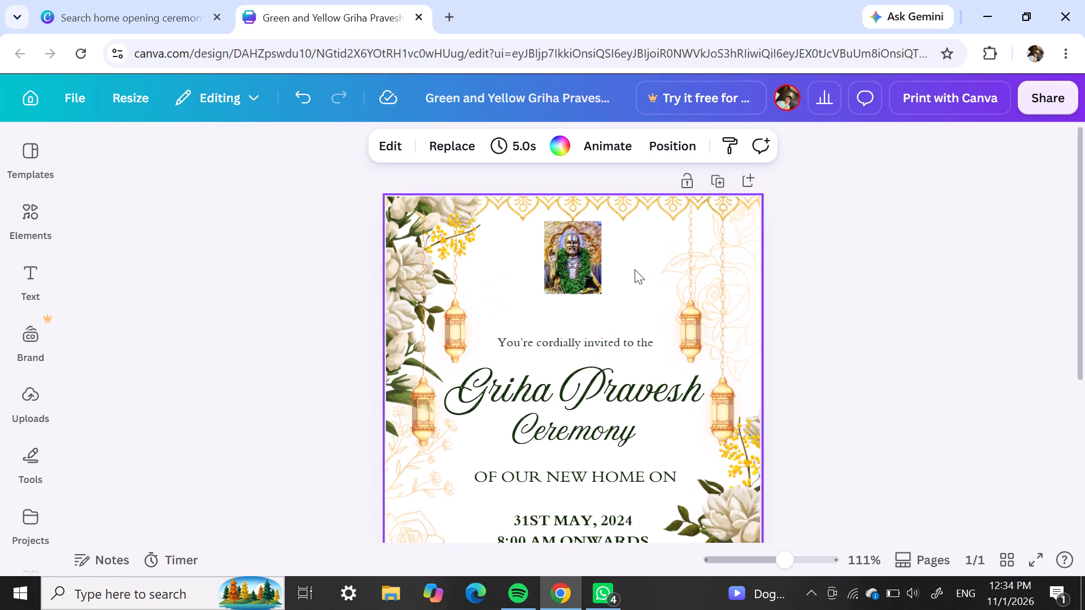
{"action": "left_click", "coordinate": [582, 334]}
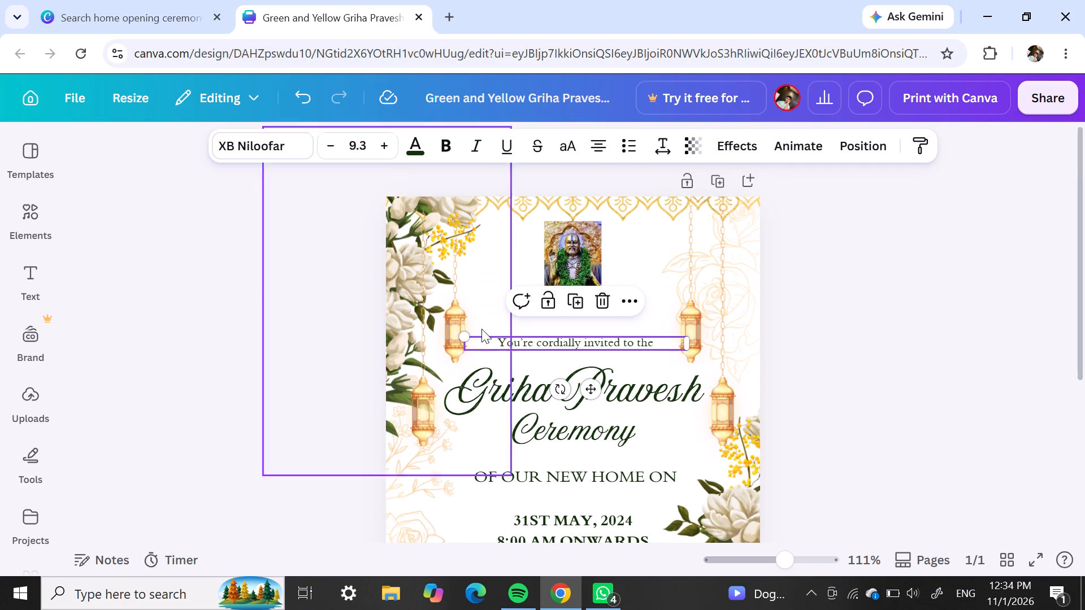
{"action": "left_click_drag", "start_coordinate": [464, 332], "coordinate": [466, 327]}
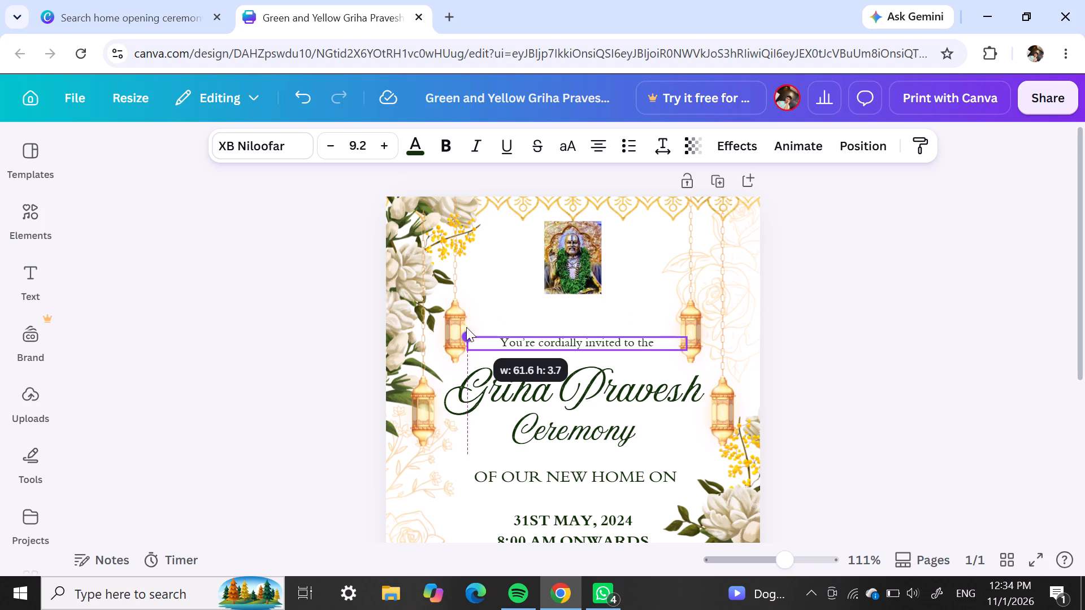
{"action": "left_click_drag", "start_coordinate": [466, 327], "coordinate": [475, 323]}
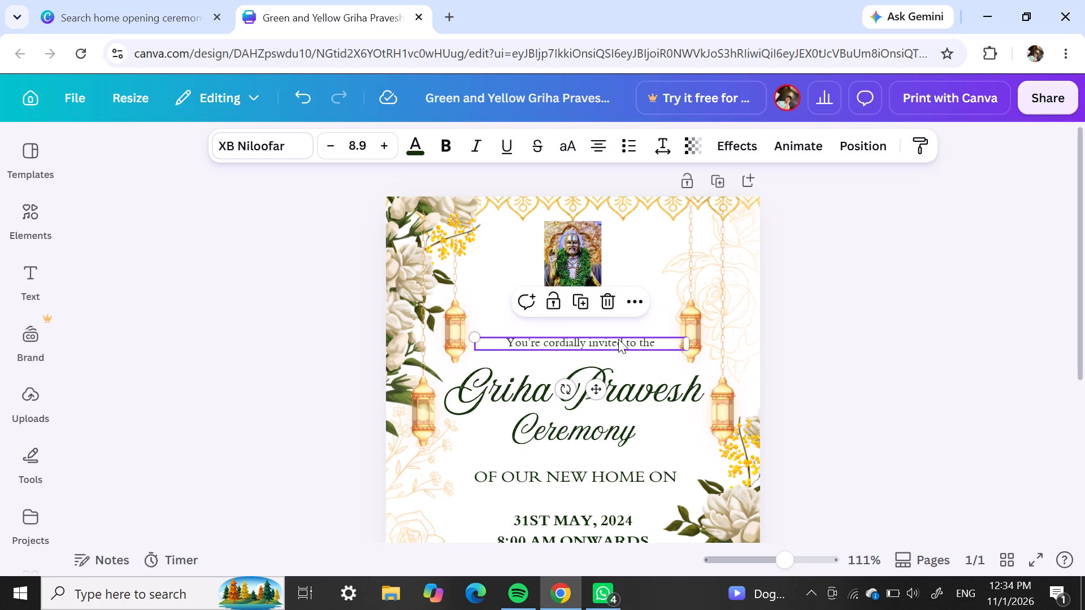
Move the "You're cordially invited to the" line up so it sits just below the deity picture.
{"action": "left_click", "coordinate": [489, 335]}
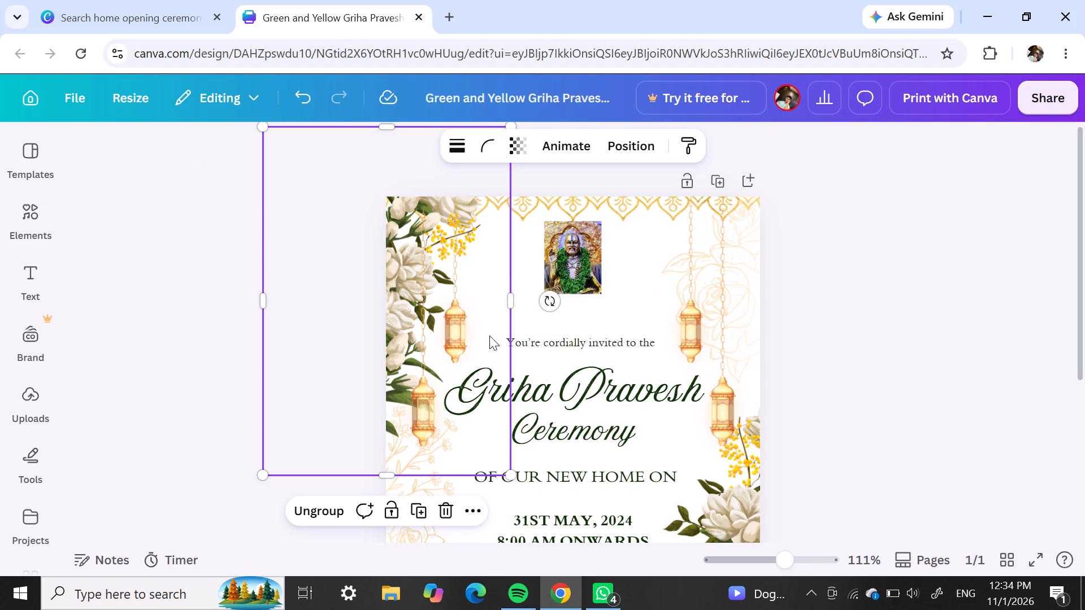
{"action": "left_click", "coordinate": [515, 335]}
{"action": "left_click", "coordinate": [524, 343]}
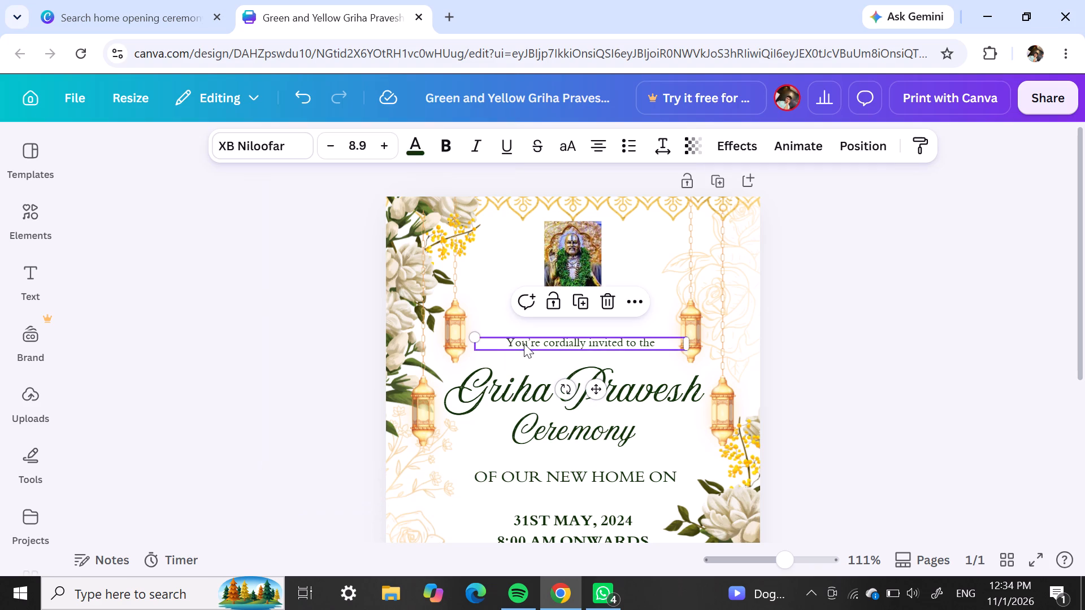
{"action": "left_click", "coordinate": [541, 339]}
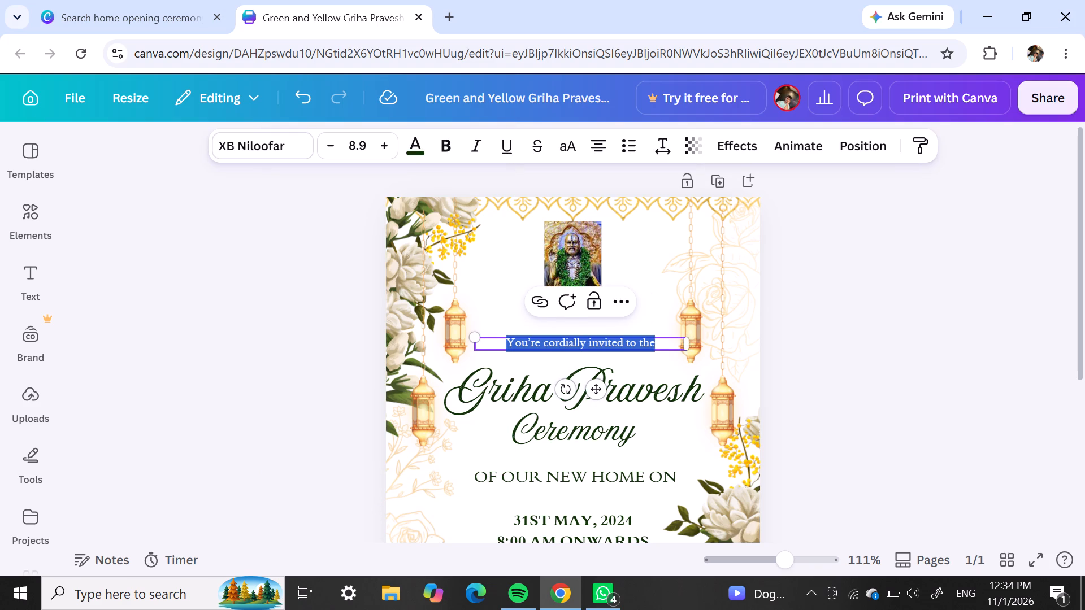
{"action": "double_click", "coordinate": [488, 339]}
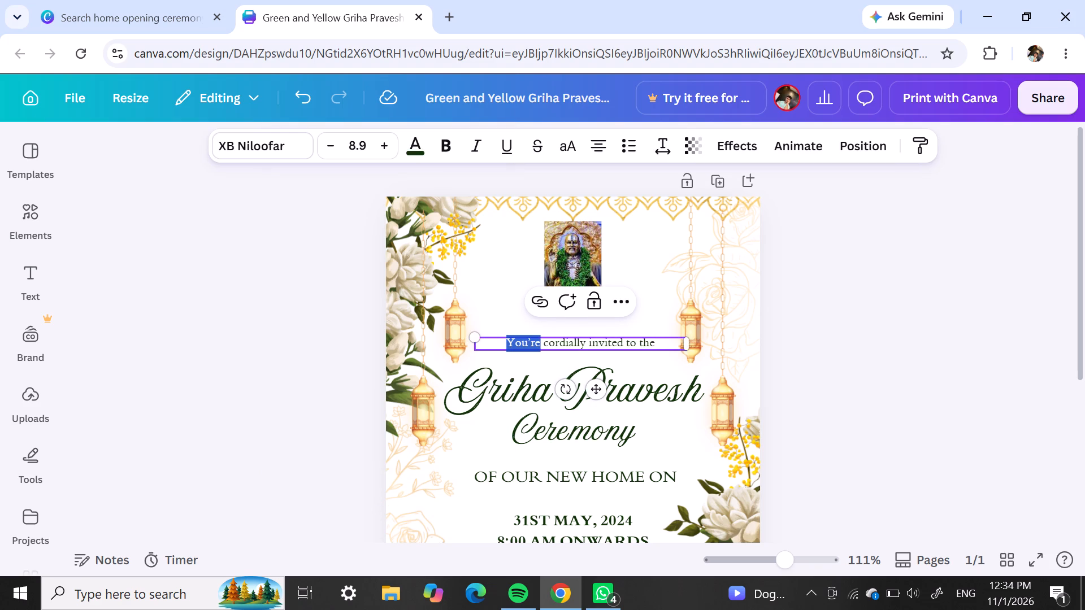
{"action": "double_click", "coordinate": [610, 350]}
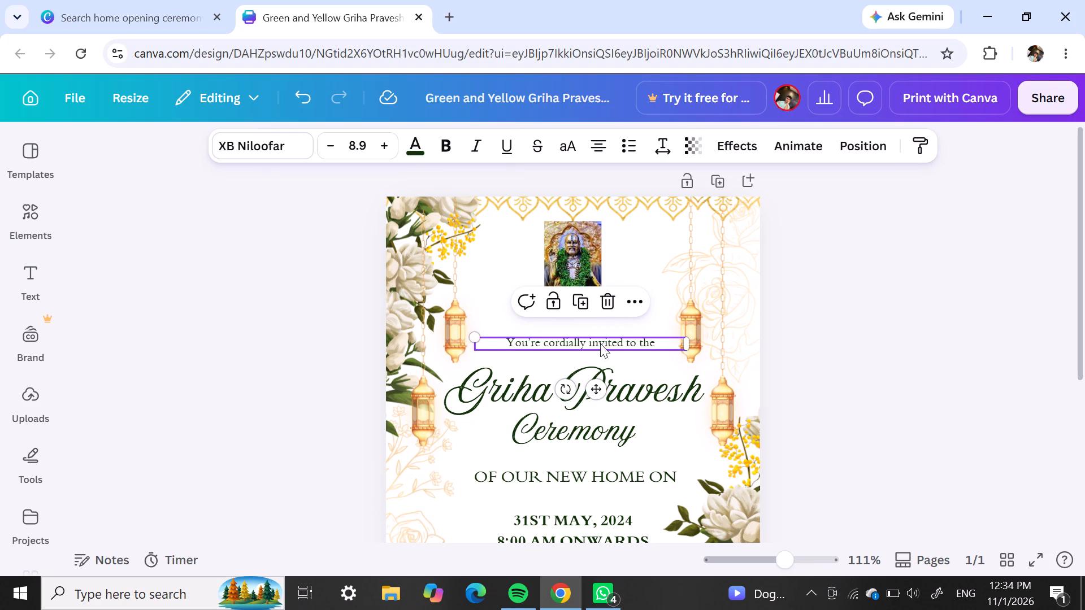
{"action": "double_click", "coordinate": [596, 347]}
{"action": "left_click_drag", "start_coordinate": [609, 353], "coordinate": [608, 347]}
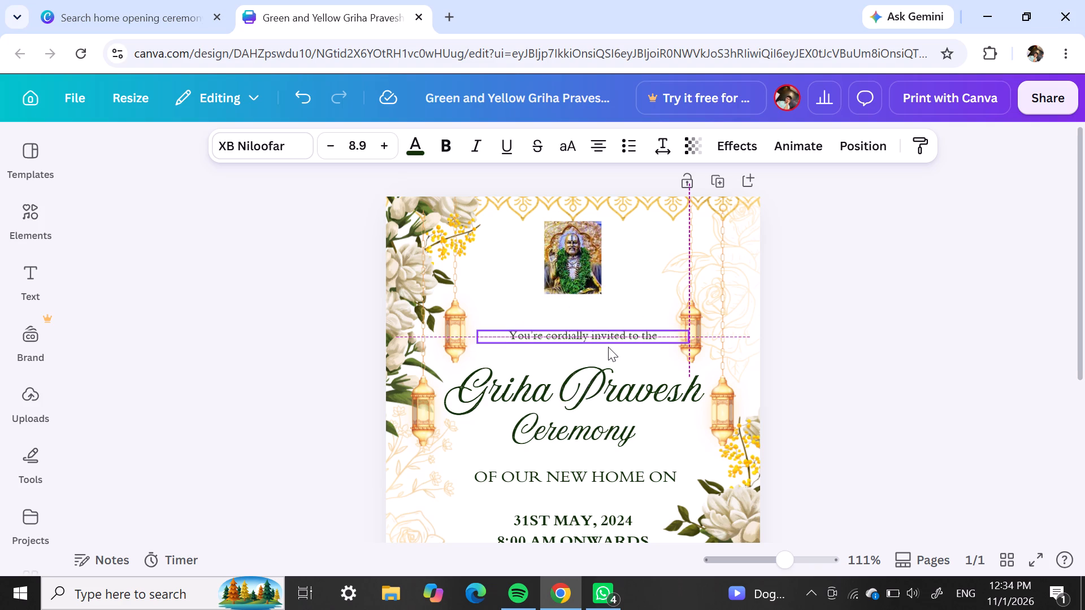
{"action": "left_click_drag", "start_coordinate": [608, 347], "coordinate": [610, 326]}
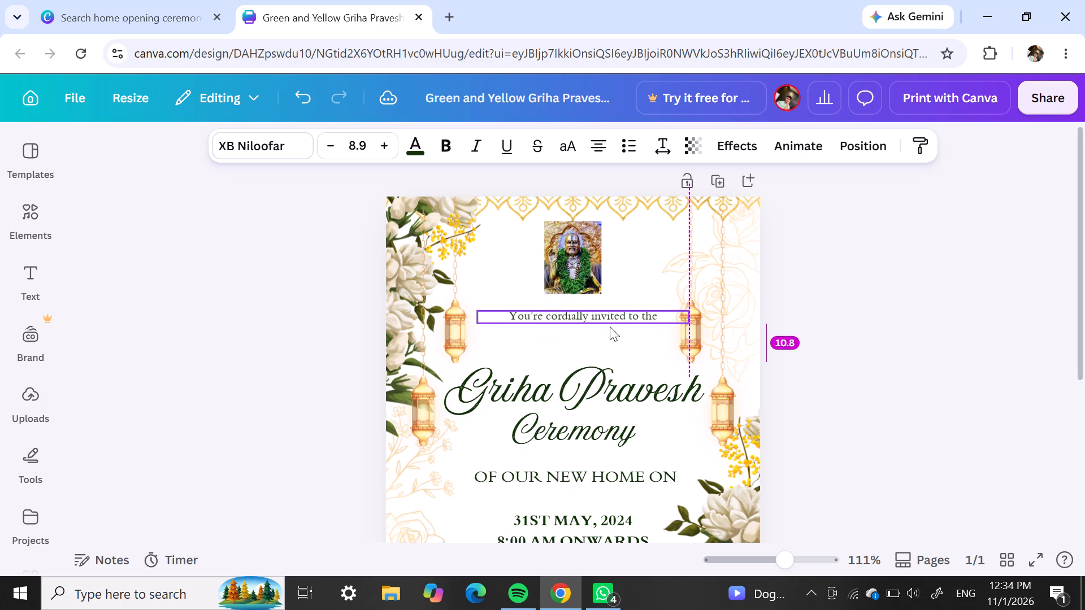
{"action": "left_click_drag", "start_coordinate": [610, 326], "coordinate": [609, 325]}
{"action": "left_click", "coordinate": [609, 325]}
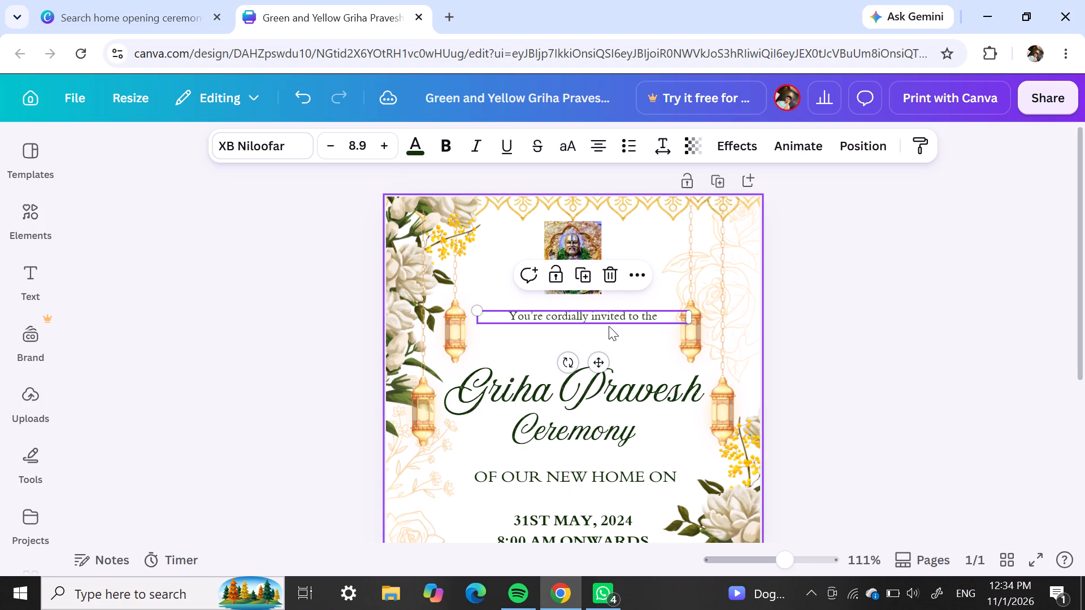
{"action": "left_click", "coordinate": [605, 339]}
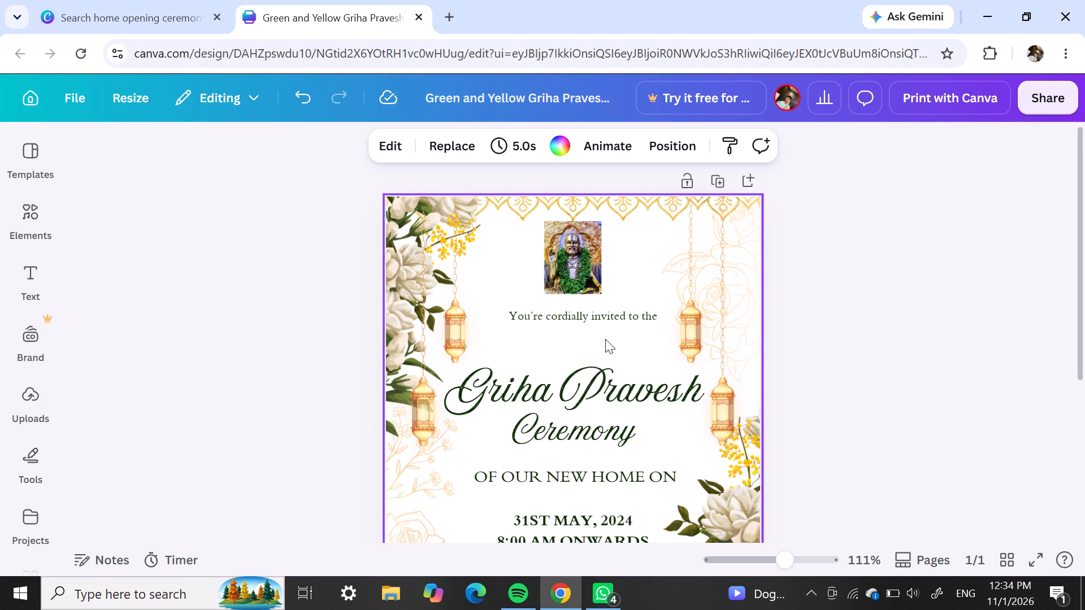
Enlarge the "You're cordially invited to the" line to font size 9.3 and widen its text box to recentre it under the picture.
{"action": "left_click", "coordinate": [539, 312]}
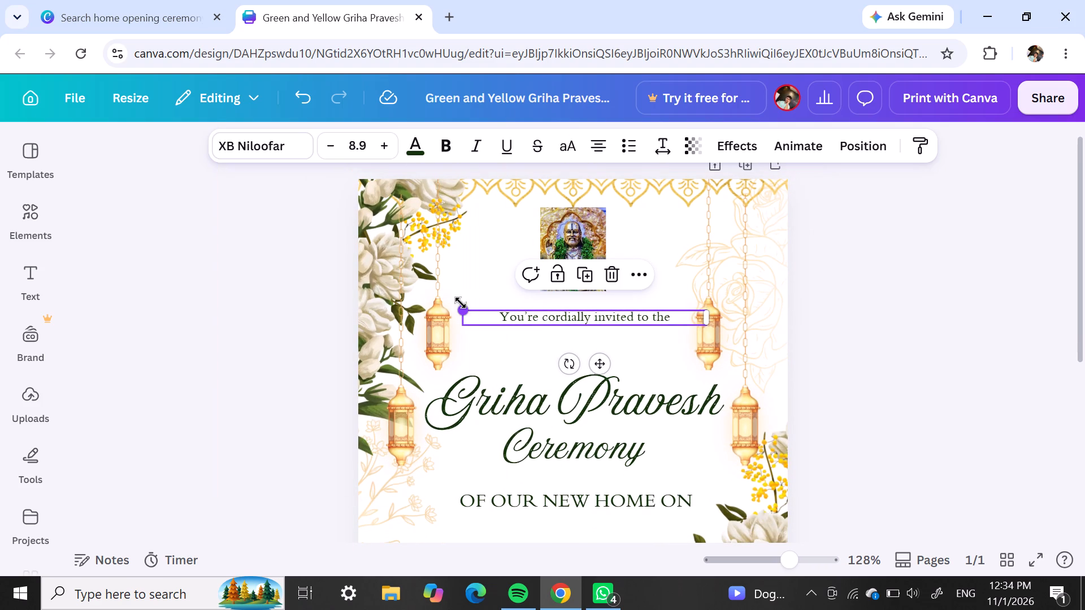
{"action": "left_click_drag", "start_coordinate": [461, 303], "coordinate": [450, 299]}
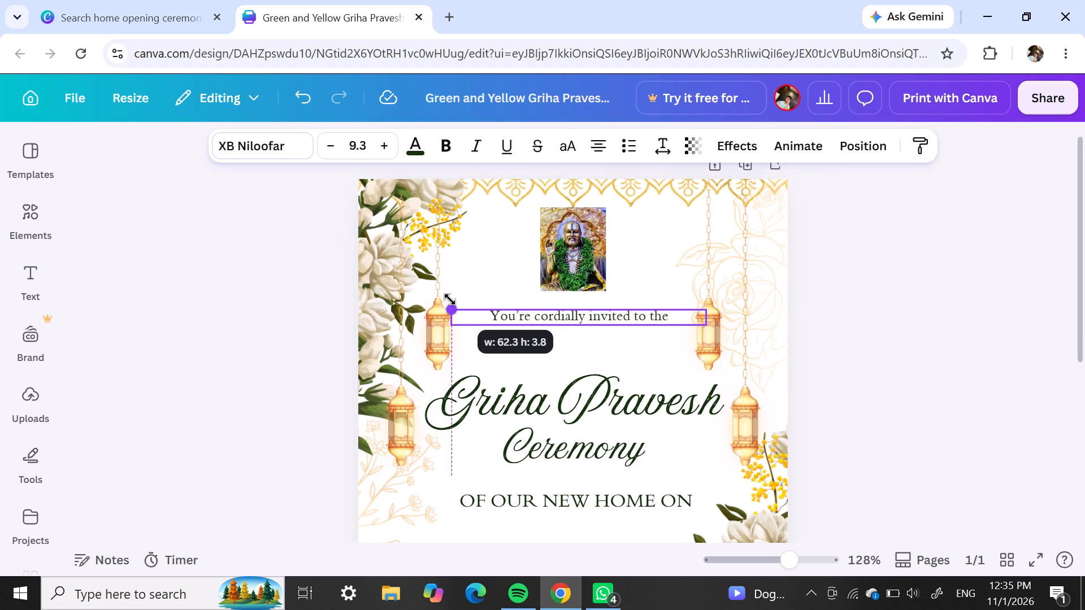
{"action": "left_click_drag", "start_coordinate": [450, 299], "coordinate": [446, 299]}
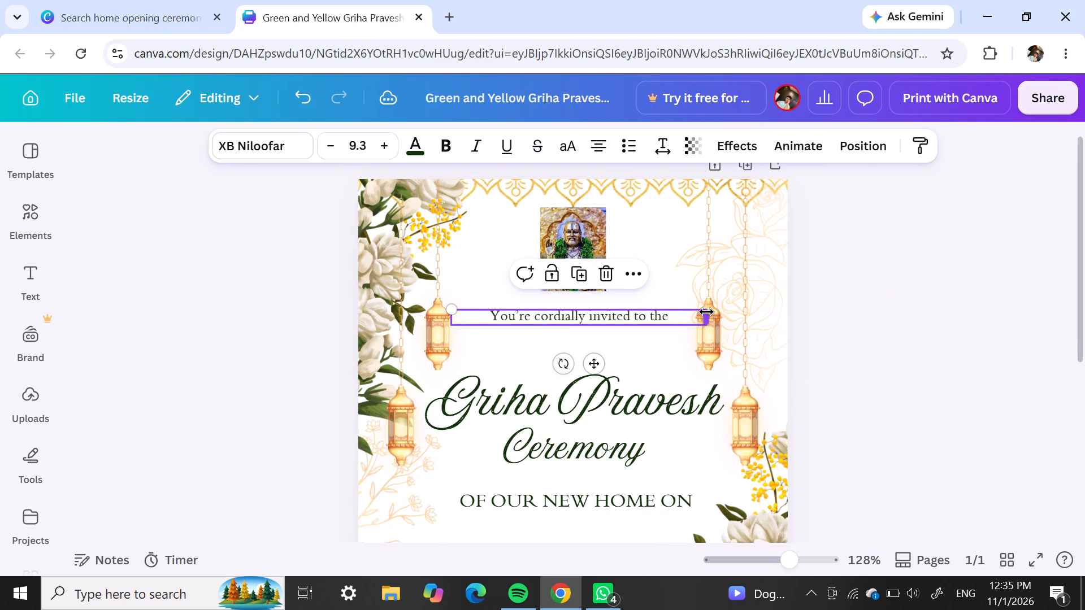
{"action": "left_click_drag", "start_coordinate": [706, 312], "coordinate": [722, 300]}
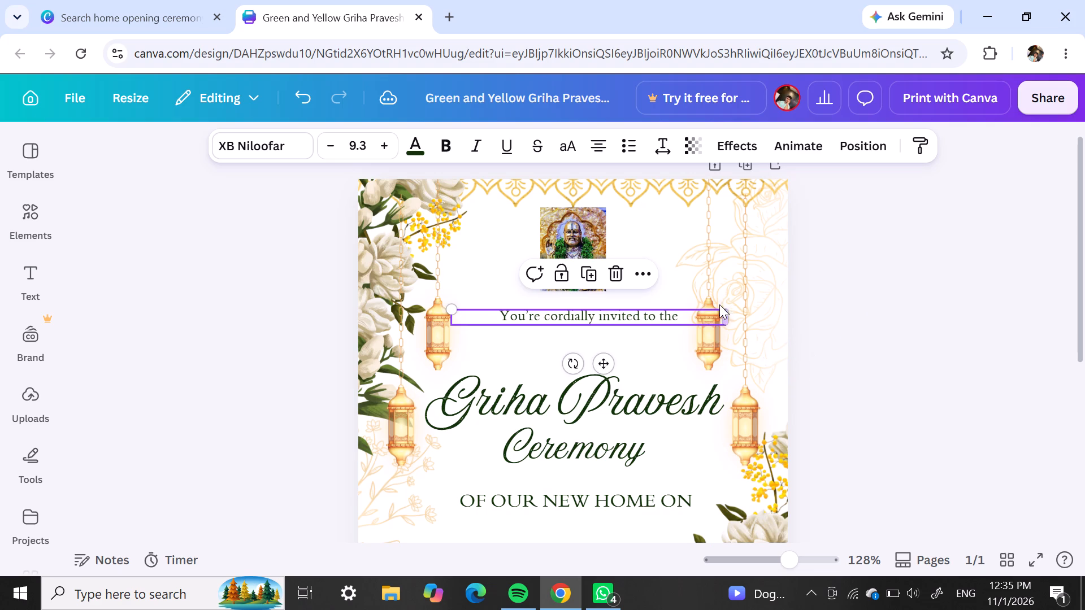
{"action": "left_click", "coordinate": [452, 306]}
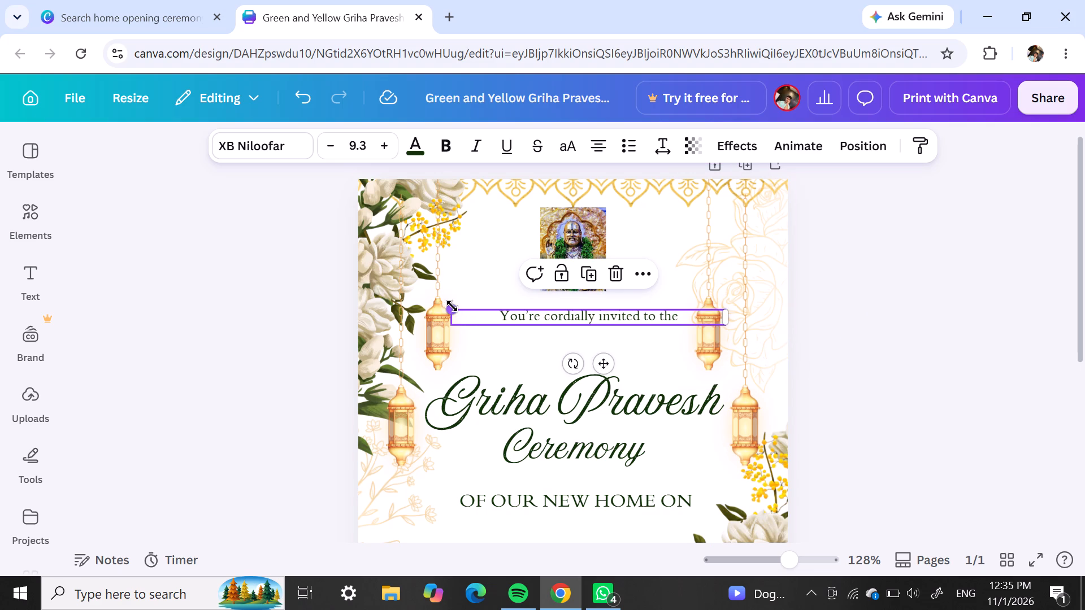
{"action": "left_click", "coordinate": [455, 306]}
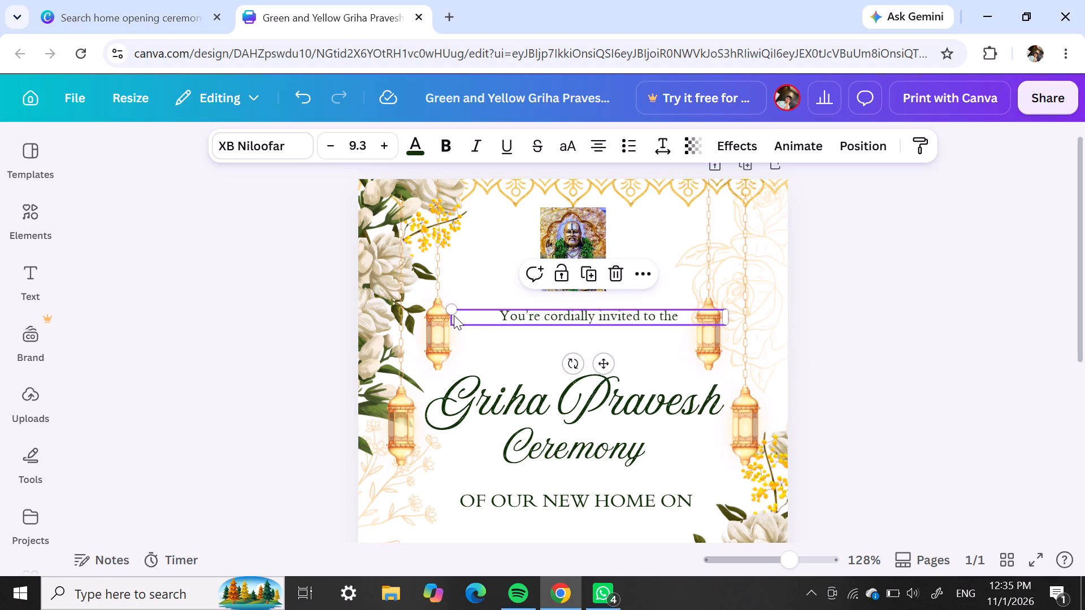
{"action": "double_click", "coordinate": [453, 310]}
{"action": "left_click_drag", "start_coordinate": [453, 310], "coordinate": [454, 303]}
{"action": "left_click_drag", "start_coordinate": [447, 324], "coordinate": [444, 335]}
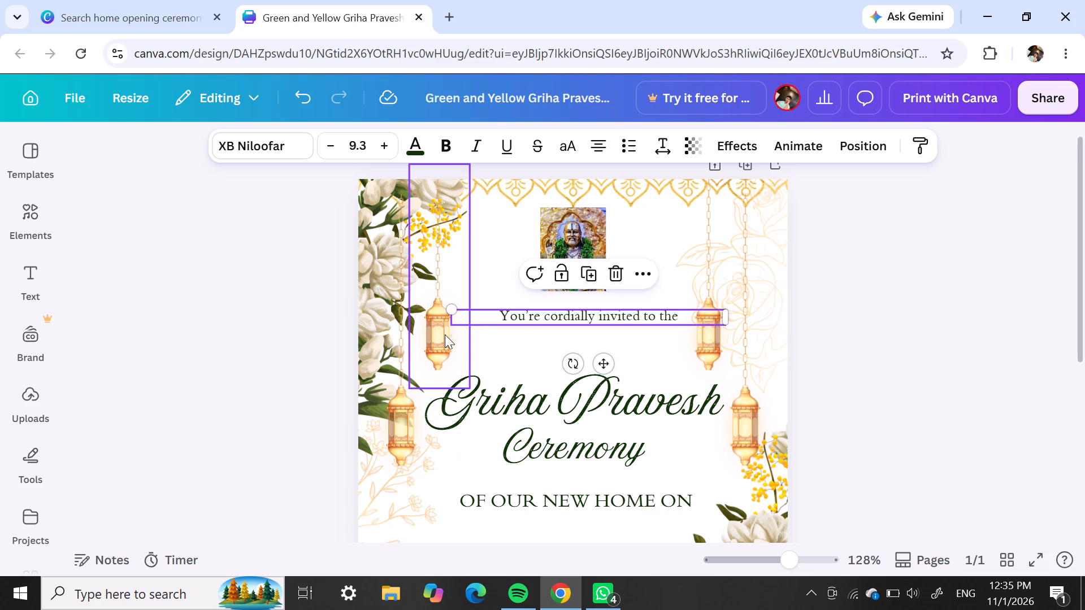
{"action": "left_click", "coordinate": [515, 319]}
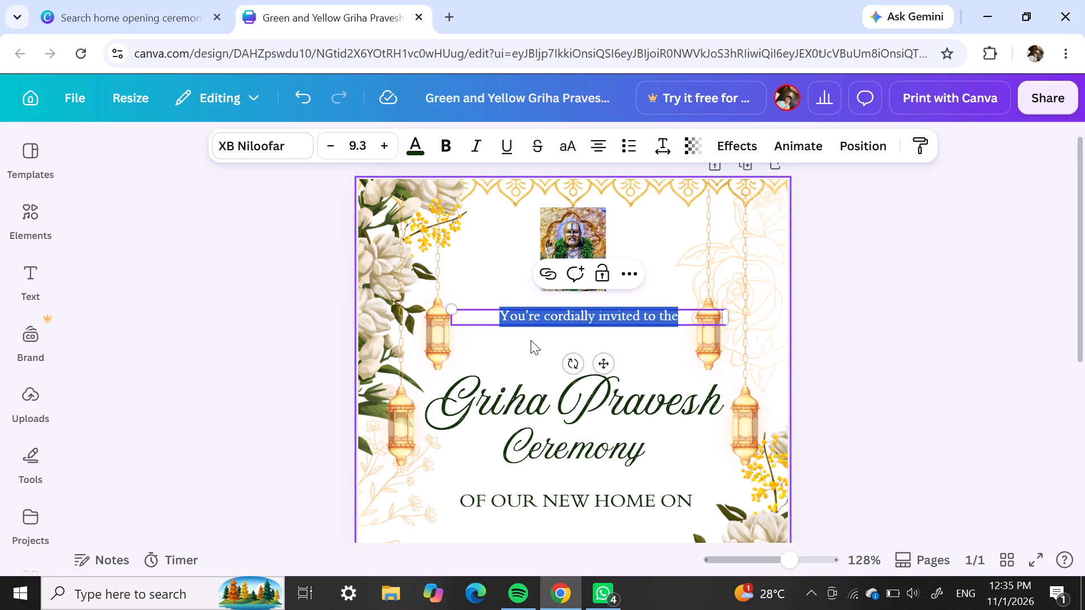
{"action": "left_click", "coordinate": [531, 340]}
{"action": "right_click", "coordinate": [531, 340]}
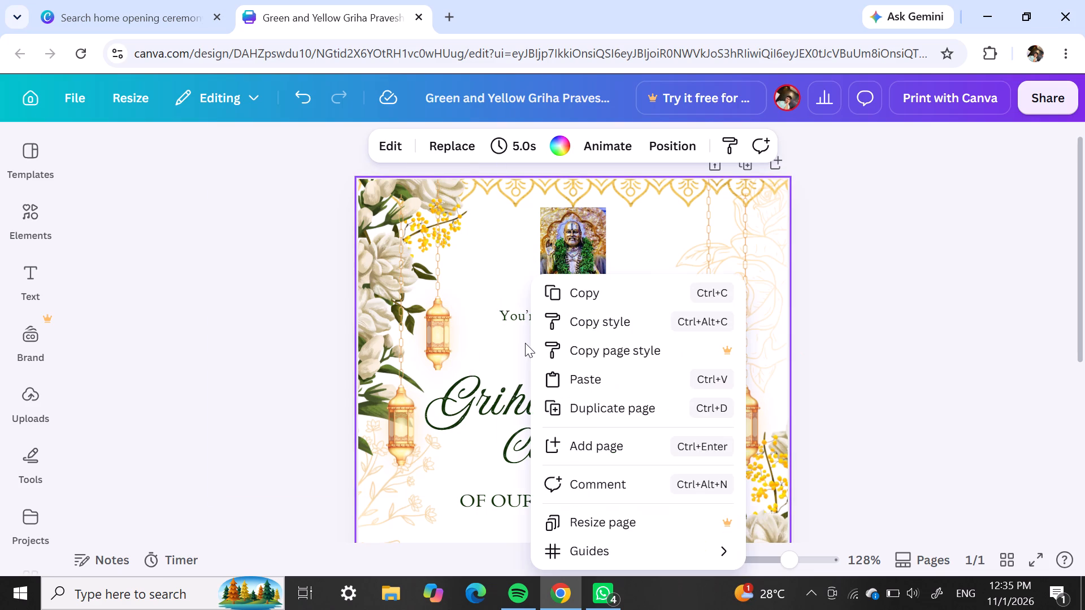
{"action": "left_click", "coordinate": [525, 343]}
Increase the "You're cordially invited to the" line's font size to 10.3.
{"action": "scroll", "coordinate": [525, 343], "scroll_direction": "down", "scroll_amount": 1}
{"action": "left_click", "coordinate": [564, 304]}
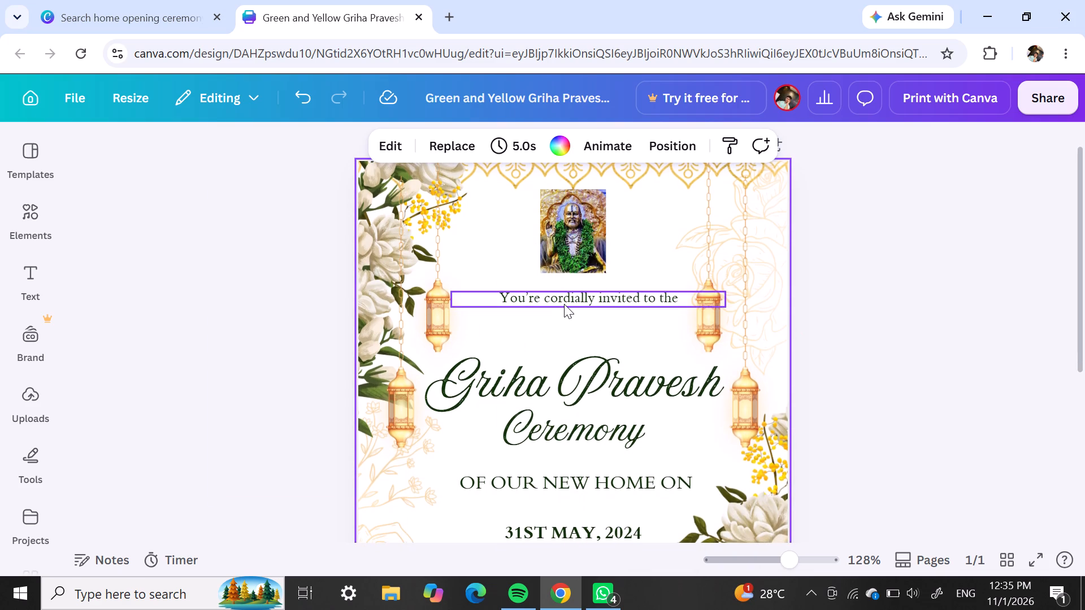
{"action": "left_click", "coordinate": [387, 146]}
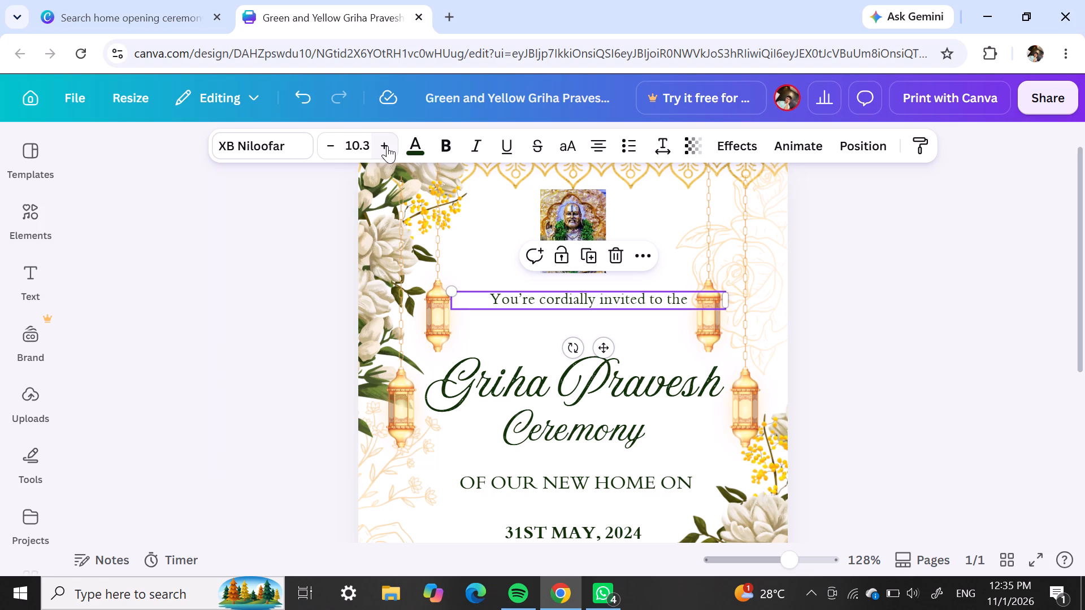
{"action": "left_click", "coordinate": [525, 343]}
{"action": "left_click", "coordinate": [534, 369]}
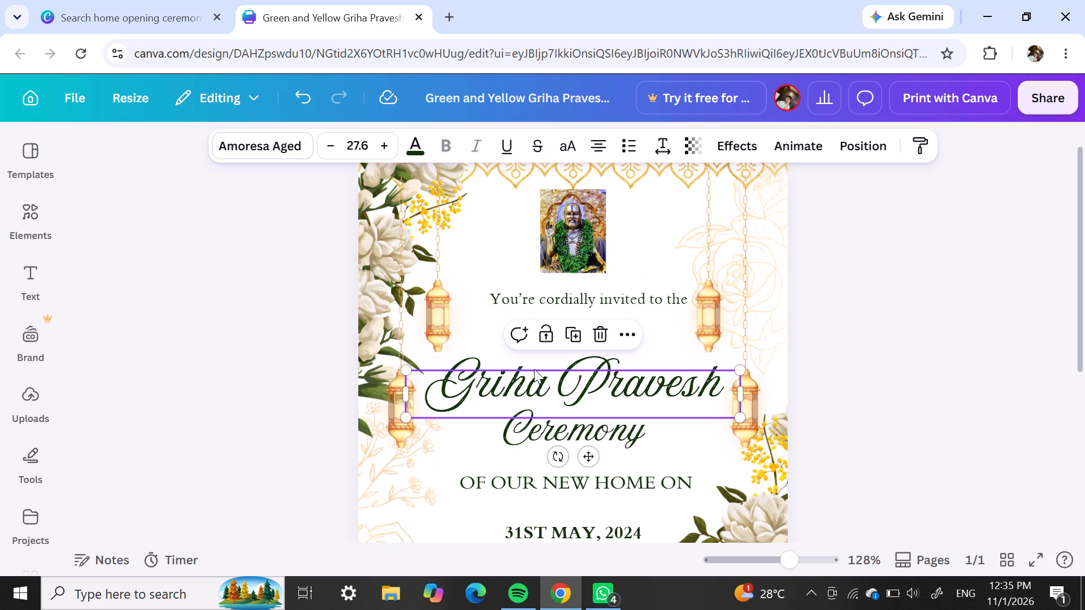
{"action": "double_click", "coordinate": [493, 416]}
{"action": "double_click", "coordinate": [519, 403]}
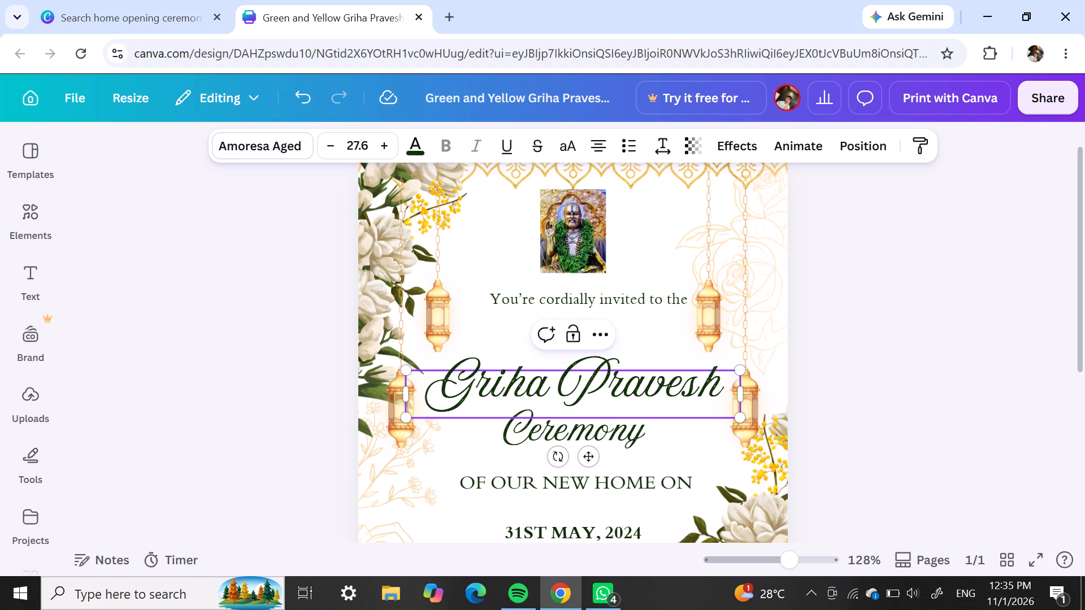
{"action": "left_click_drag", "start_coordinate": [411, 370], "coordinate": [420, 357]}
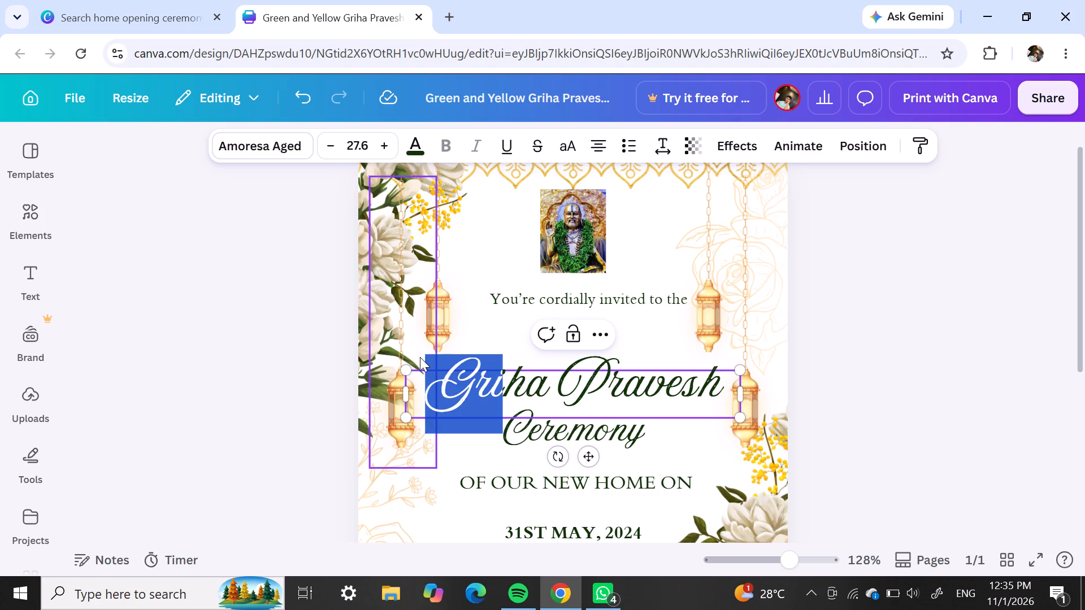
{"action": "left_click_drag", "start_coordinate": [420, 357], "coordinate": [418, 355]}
Nudge the lower hanging lantern on the card's left side slightly downward.
{"action": "left_click", "coordinate": [416, 362]}
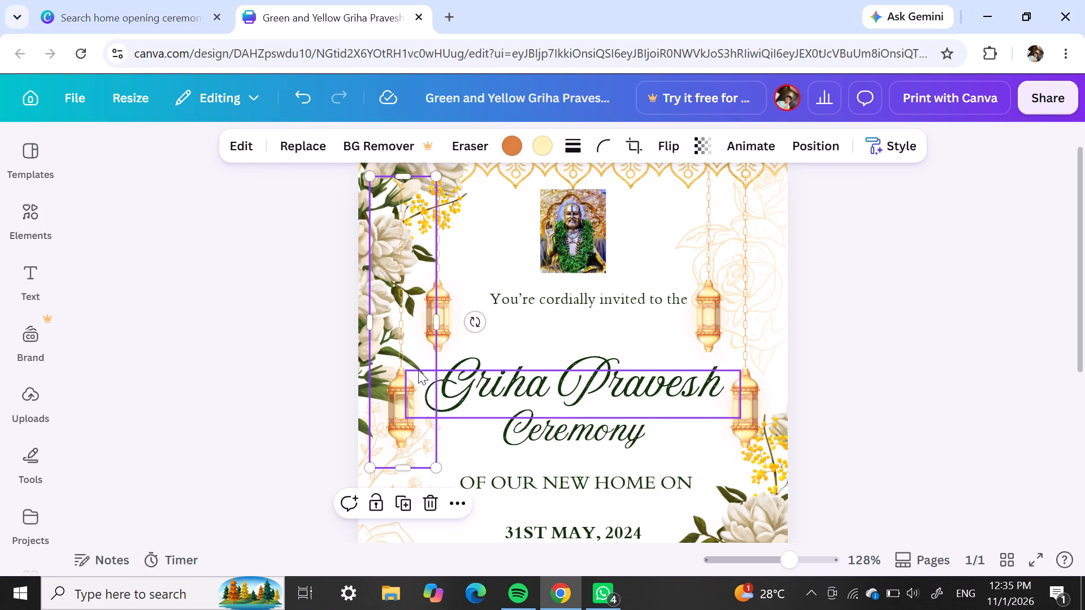
{"action": "left_click", "coordinate": [416, 370]}
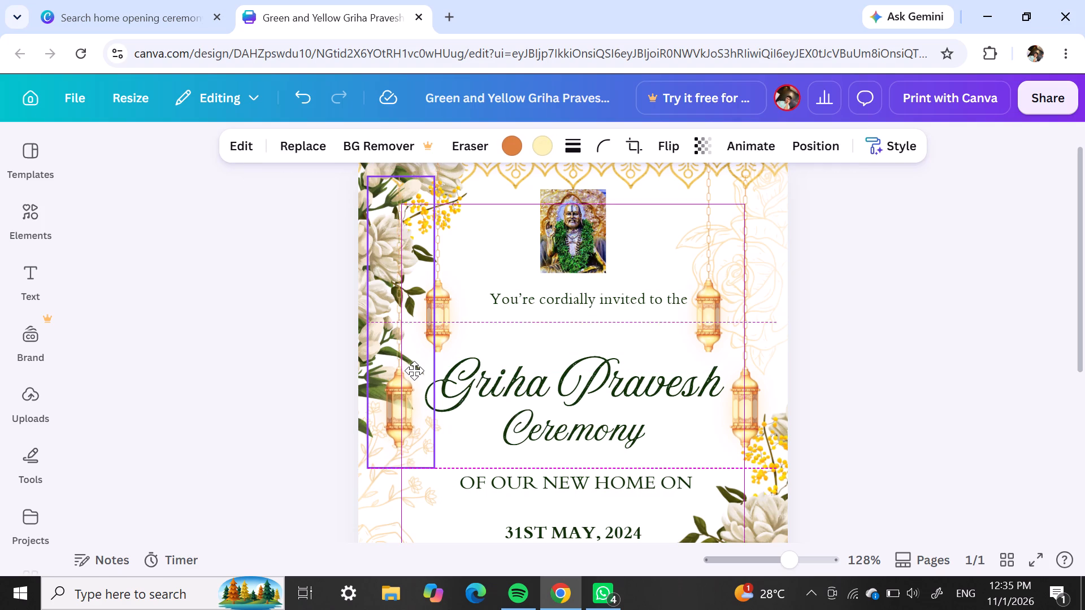
{"action": "left_click", "coordinate": [418, 374]}
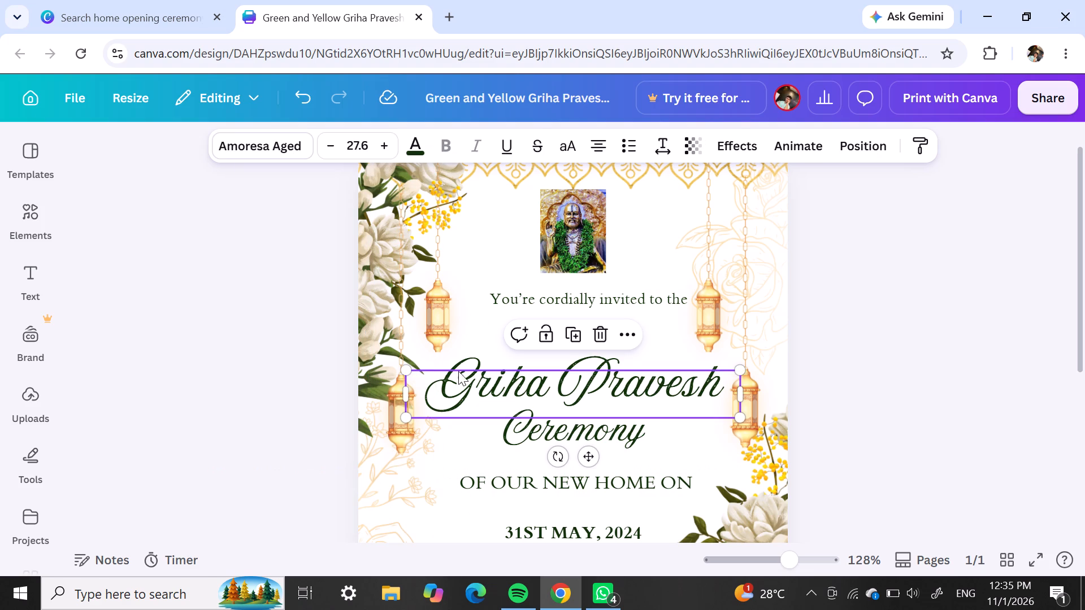
Move the "Griha Pravesh" heading up, closer to the "You're cordially invited to the" line and away from "Ceremony".
{"action": "double_click", "coordinate": [501, 399]}
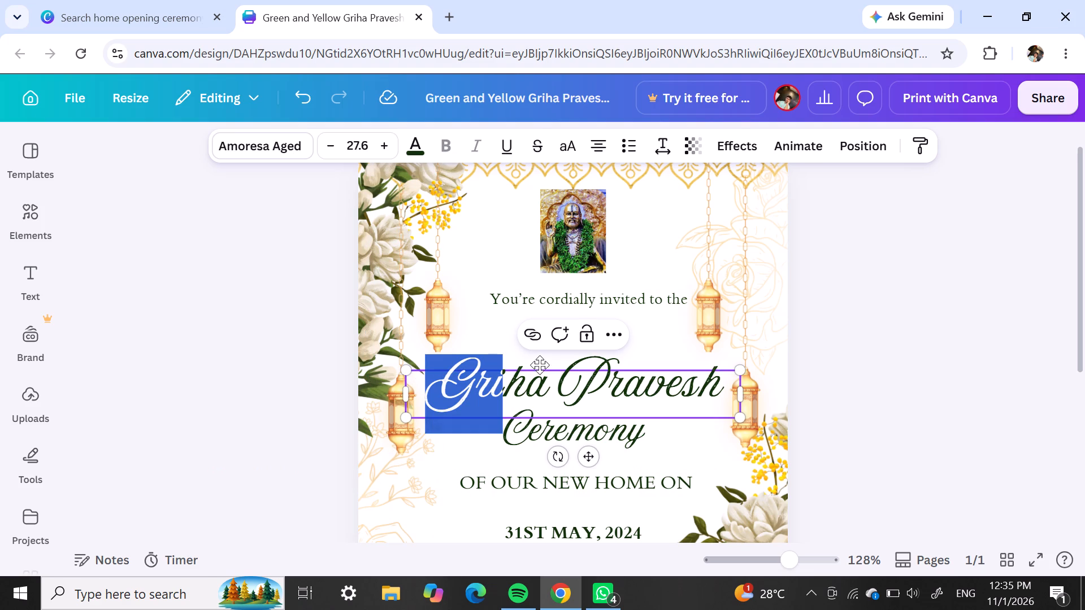
{"action": "left_click_drag", "start_coordinate": [540, 365], "coordinate": [542, 334]}
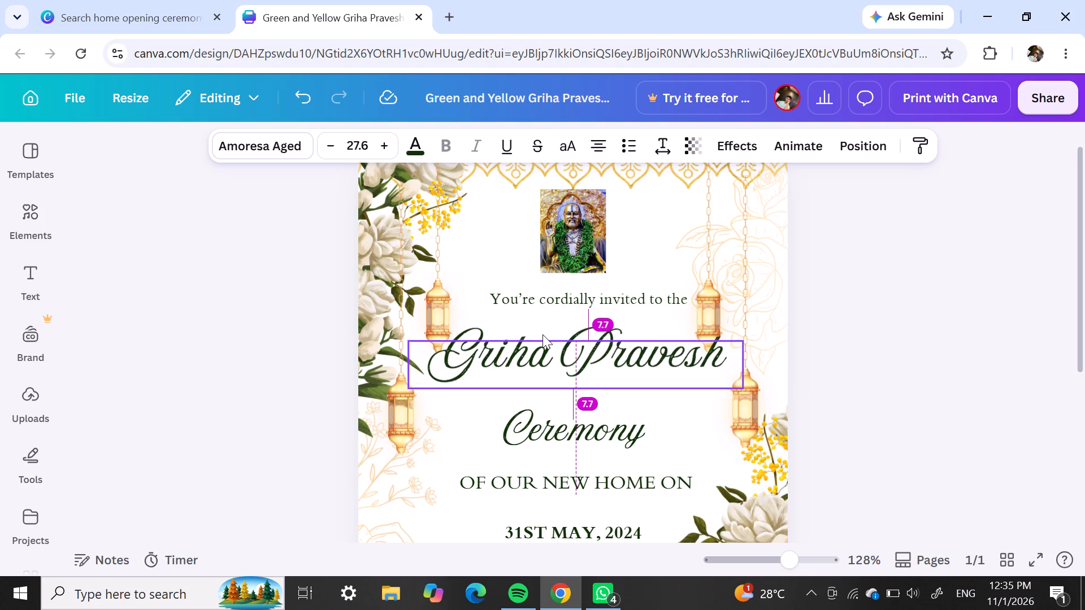
{"action": "left_click_drag", "start_coordinate": [542, 334], "coordinate": [544, 339]}
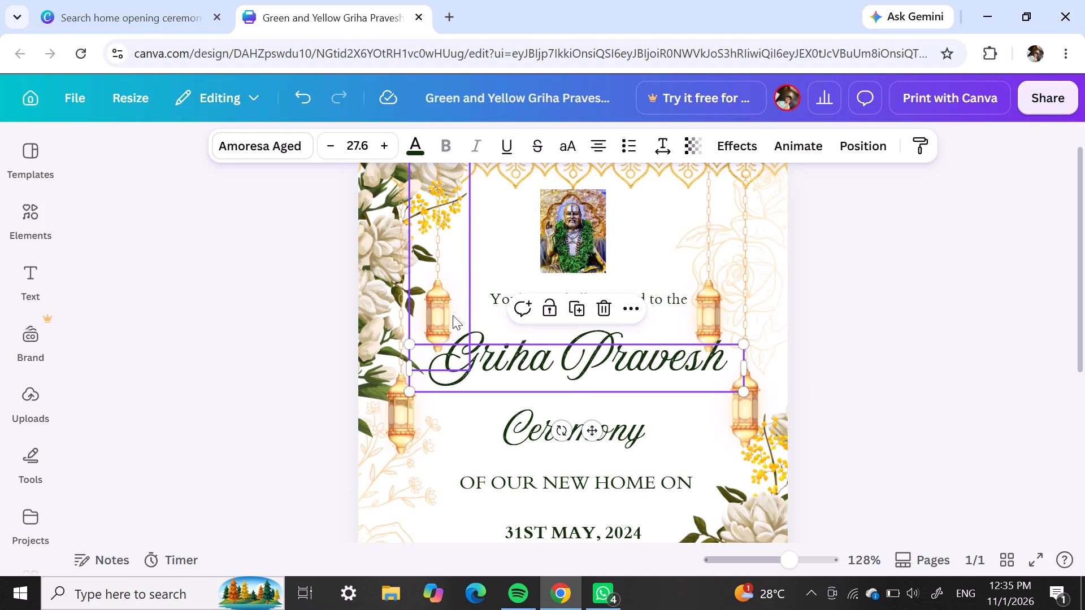
Pull in the right edge of the upper-left hanging lantern's frame and extend its left edge, to about 12.3 wide.
{"action": "left_click", "coordinate": [440, 315]}
{"action": "left_click_drag", "start_coordinate": [468, 272], "coordinate": [467, 272]}
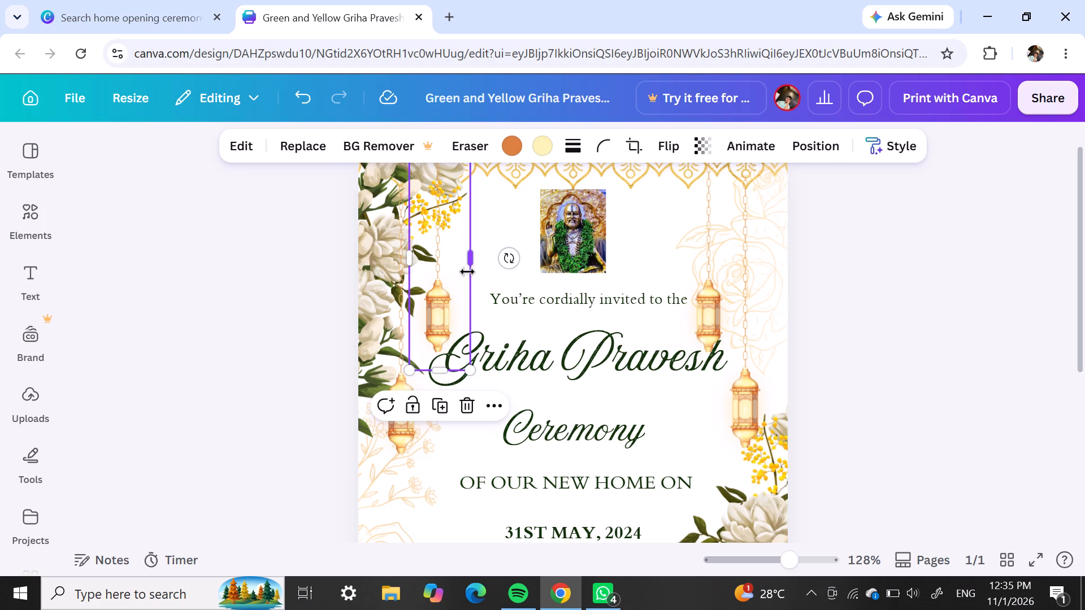
{"action": "left_click_drag", "start_coordinate": [467, 272], "coordinate": [449, 272]}
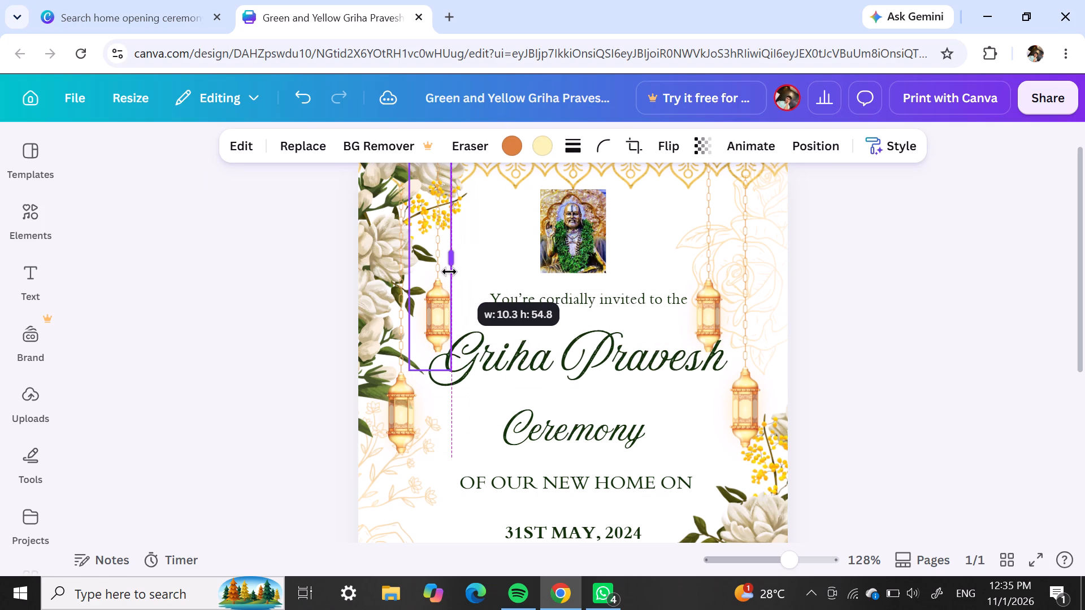
{"action": "left_click_drag", "start_coordinate": [408, 261], "coordinate": [397, 260]}
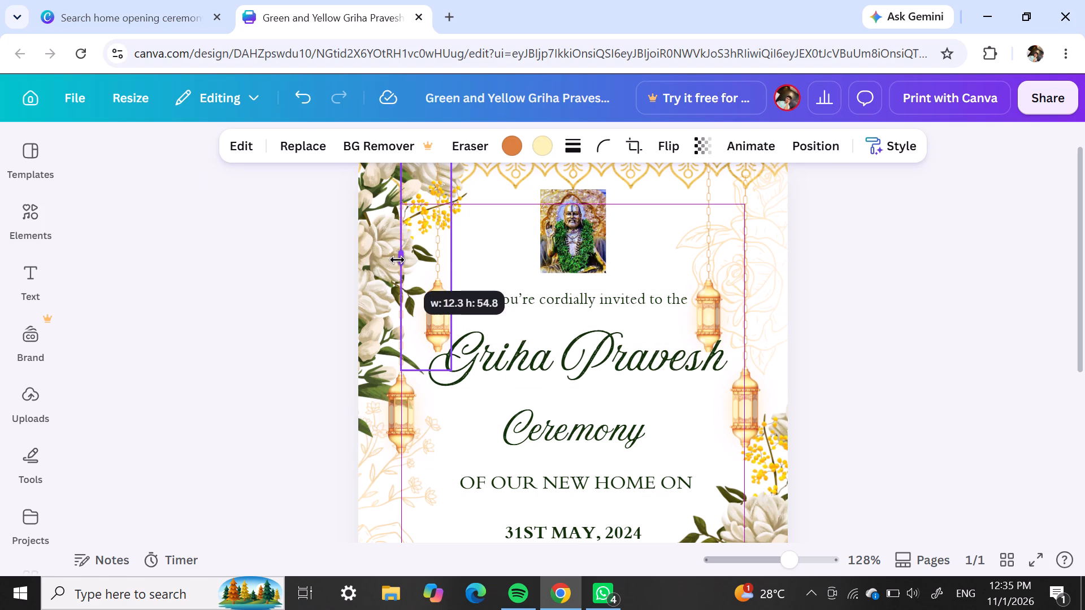
{"action": "left_click", "coordinate": [444, 319]}
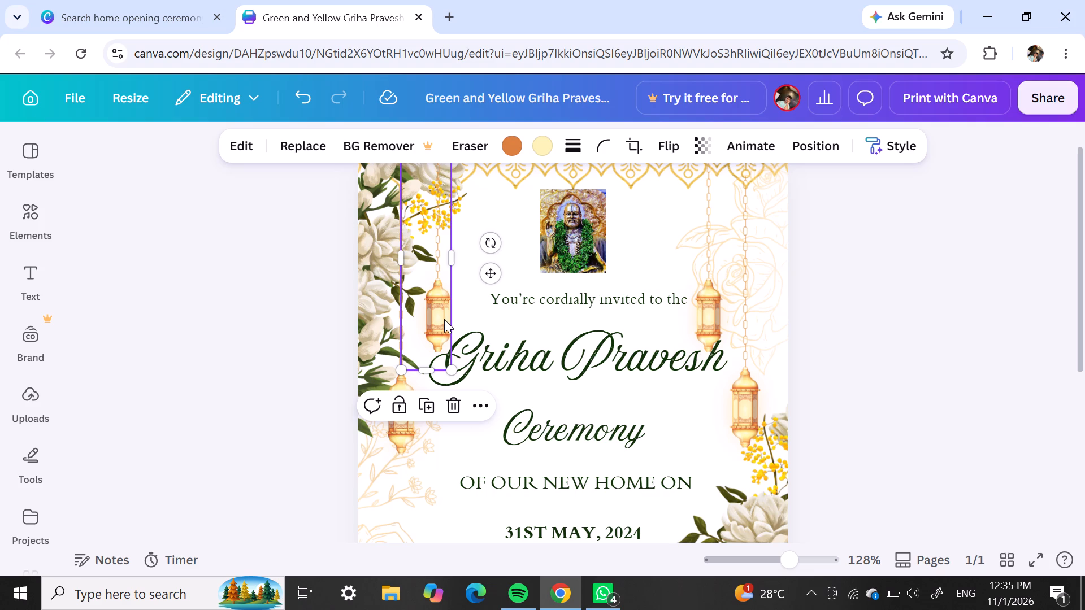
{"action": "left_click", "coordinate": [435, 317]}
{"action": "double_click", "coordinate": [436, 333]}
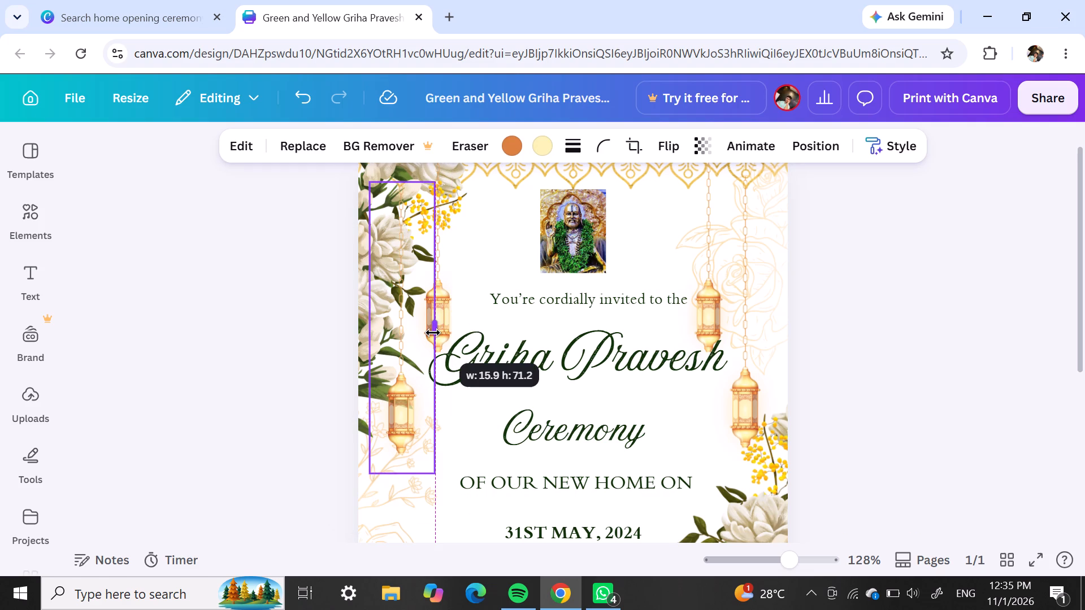
Correct the heading's spelling from "Griha Pravesh" to "Gruha Pravesh".
{"action": "left_click", "coordinate": [502, 341]}
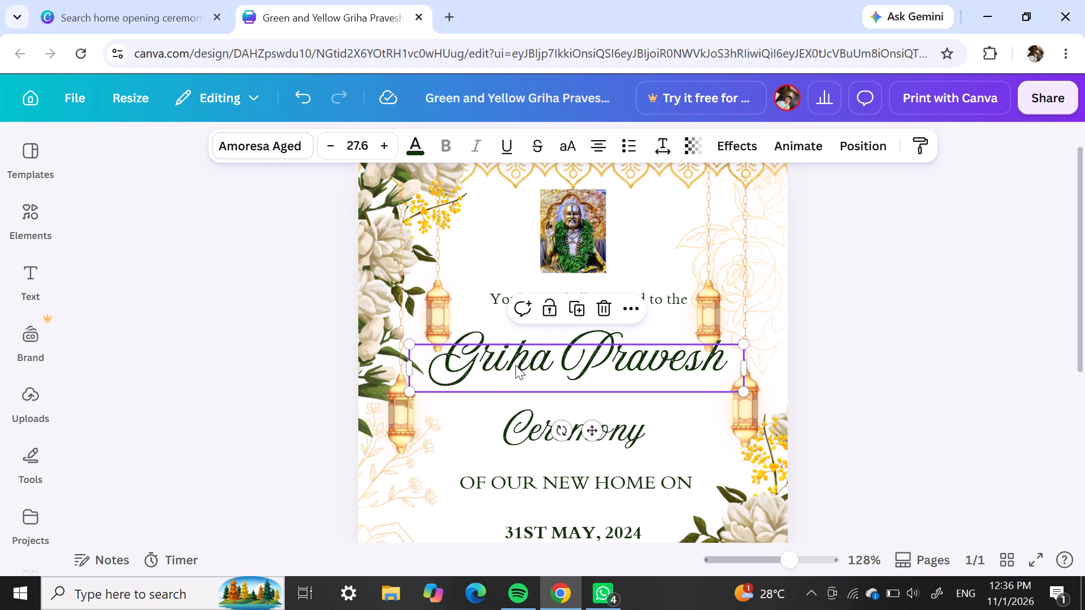
{"action": "double_click", "coordinate": [504, 364]}
{"action": "left_click", "coordinate": [504, 364]}
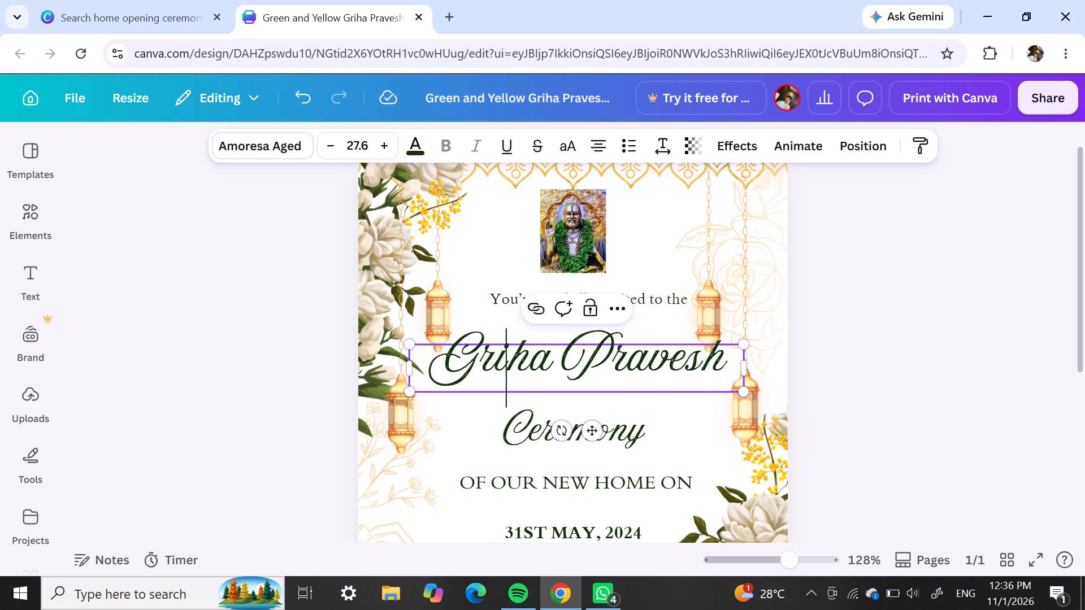
{"action": "key", "text": "BackSpace"}
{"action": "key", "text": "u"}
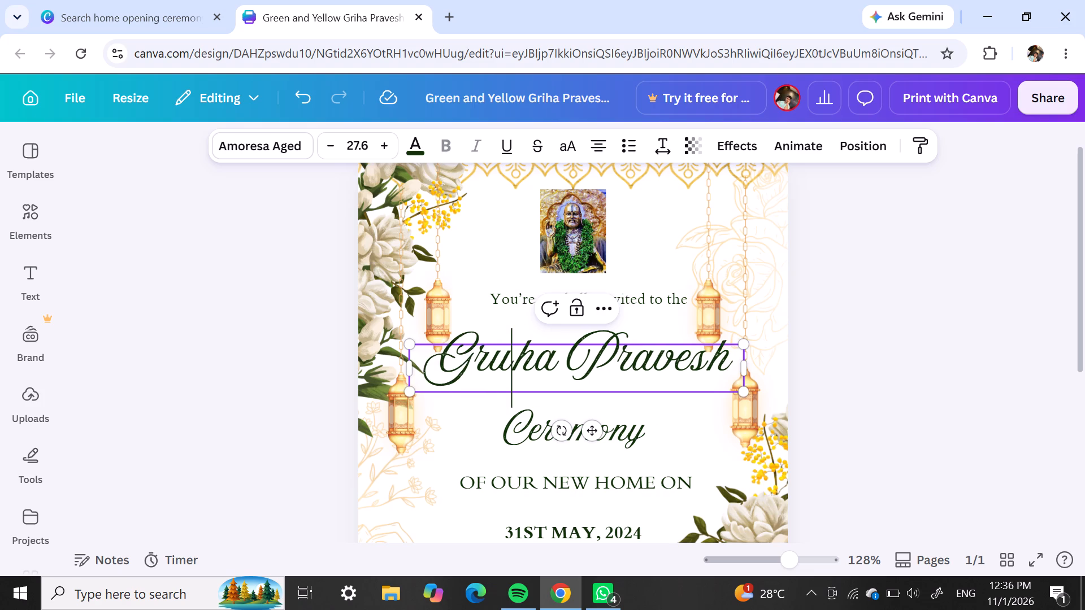
{"action": "left_click", "coordinate": [596, 402]}
Move the "Ceremony" text up so it sits closer beneath the "Gruha Pravesh" heading.
{"action": "left_click", "coordinate": [578, 452]}
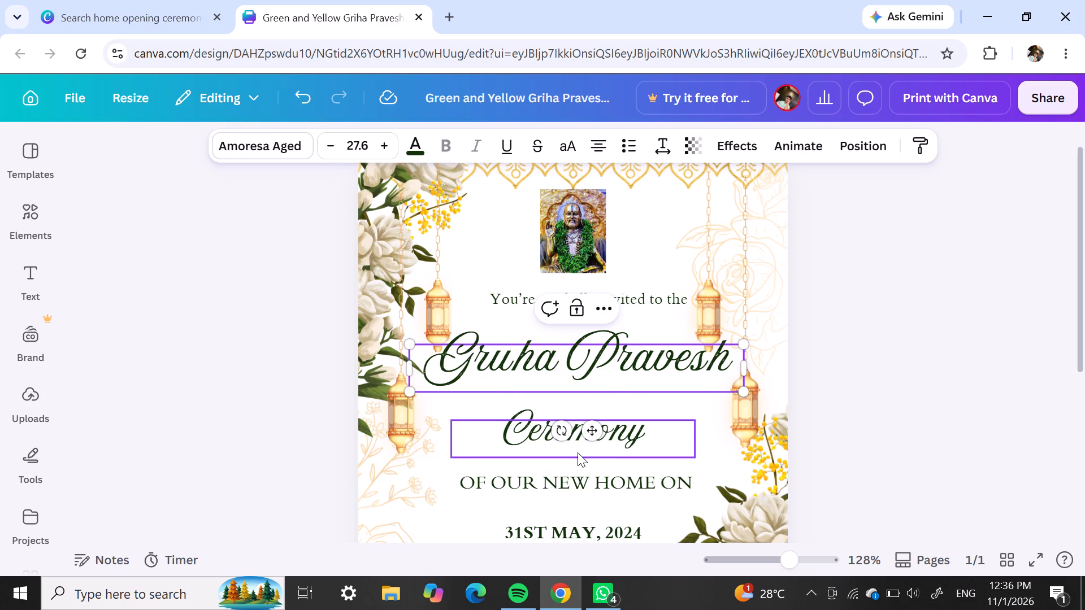
{"action": "double_click", "coordinate": [468, 416]}
{"action": "double_click", "coordinate": [465, 416]}
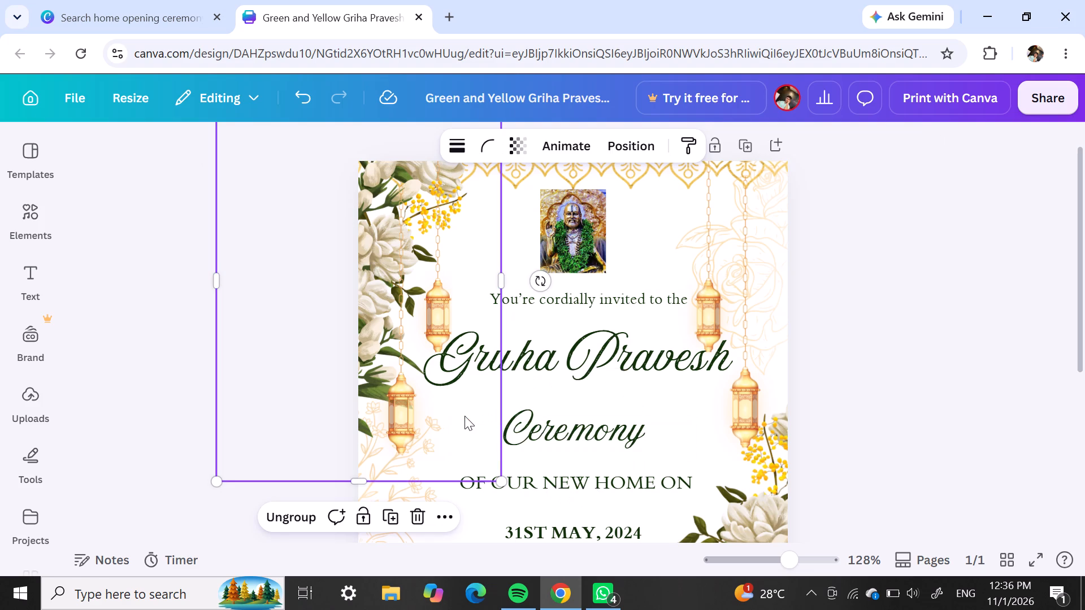
{"action": "double_click", "coordinate": [527, 415]}
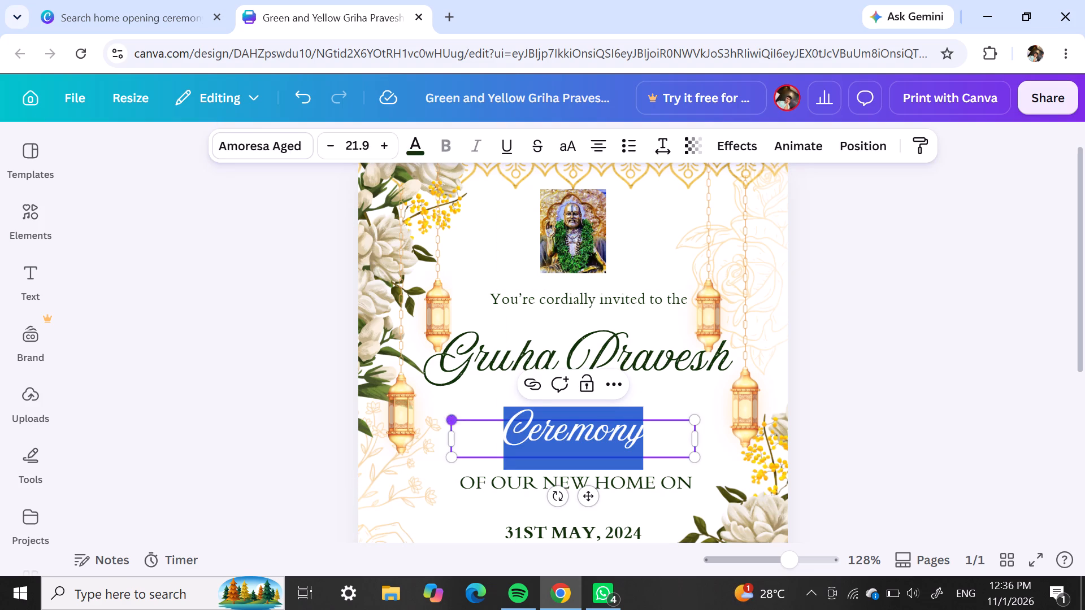
{"action": "left_click", "coordinate": [523, 420]}
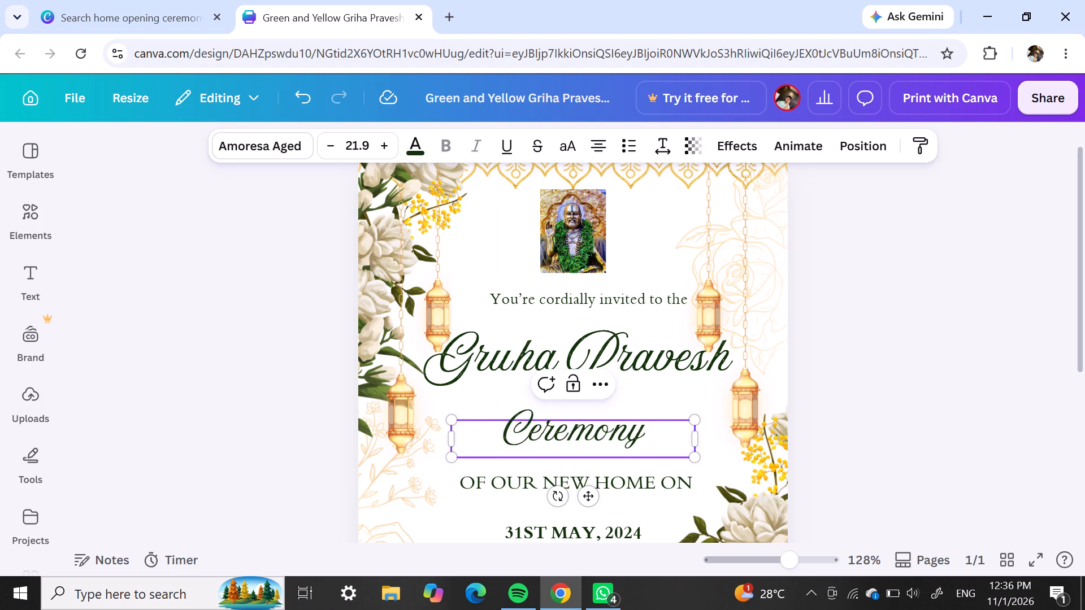
{"action": "left_click_drag", "start_coordinate": [465, 416], "coordinate": [470, 401]}
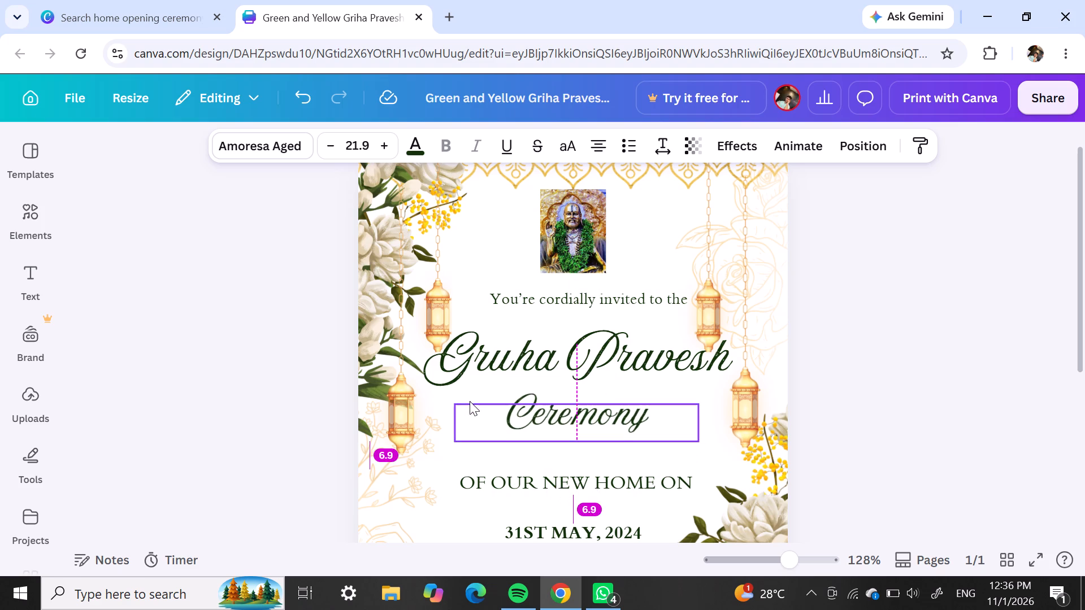
{"action": "left_click_drag", "start_coordinate": [470, 401], "coordinate": [465, 395]}
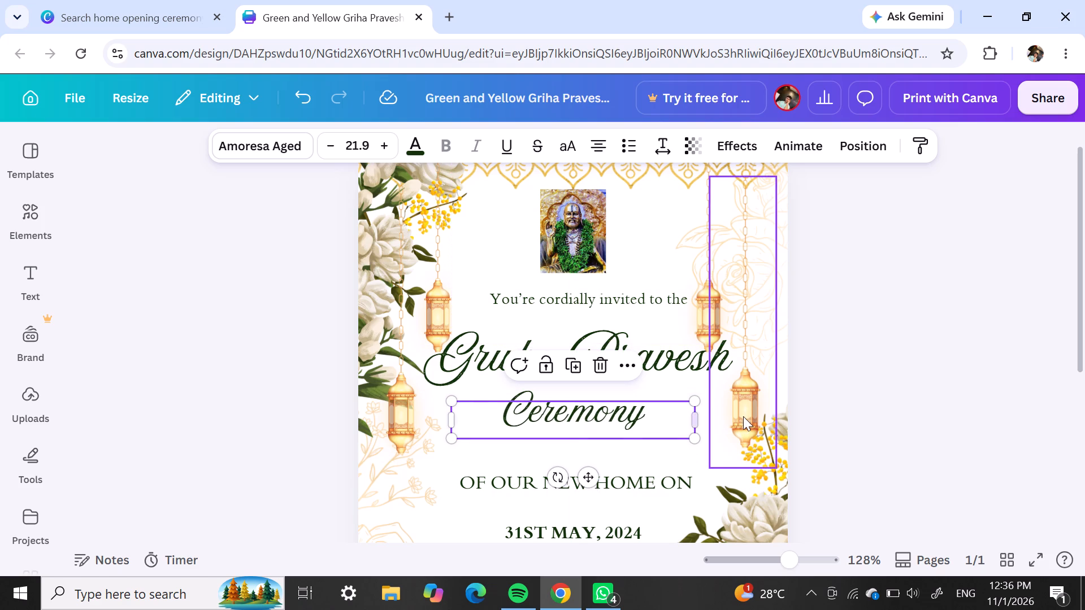
Pull up the bottom edge of the shorter right-side hanging lantern's frame to just below the lantern.
{"action": "left_click", "coordinate": [718, 425]}
{"action": "left_click", "coordinate": [718, 425]}
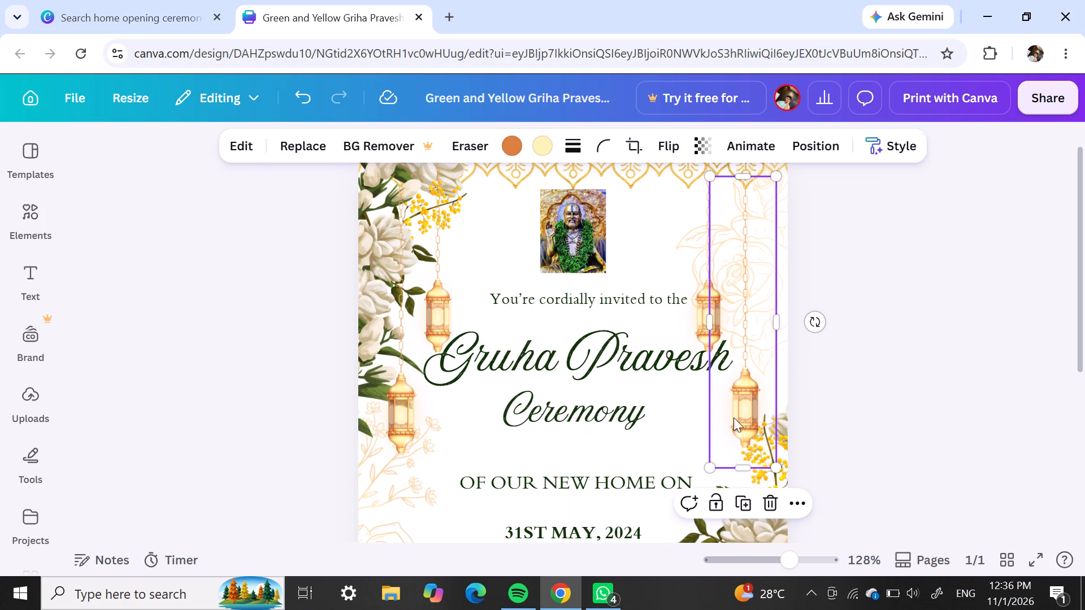
{"action": "left_click", "coordinate": [808, 358]}
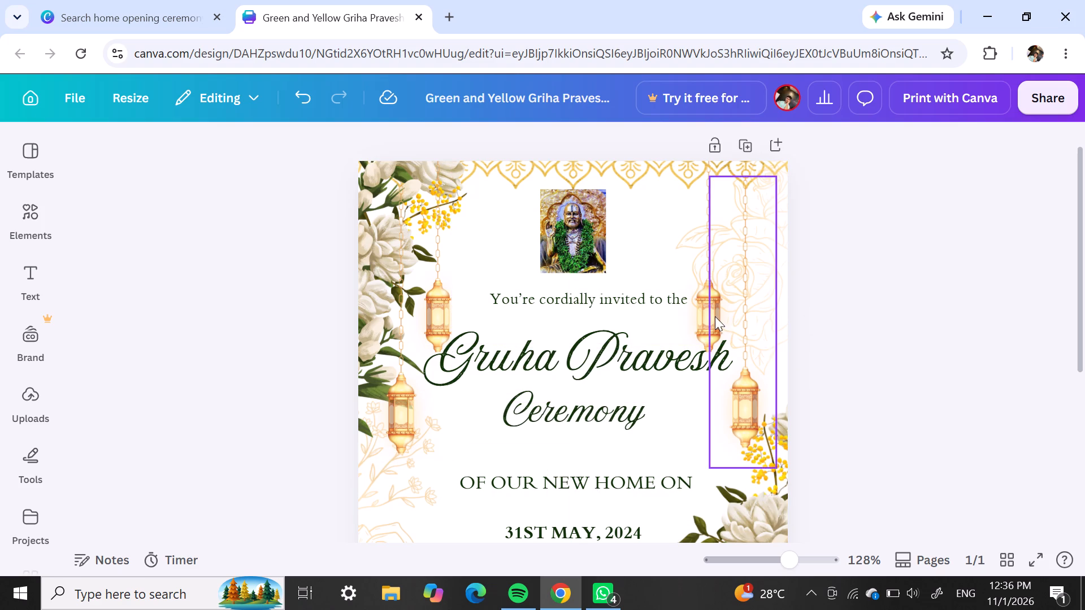
{"action": "left_click", "coordinate": [701, 317]}
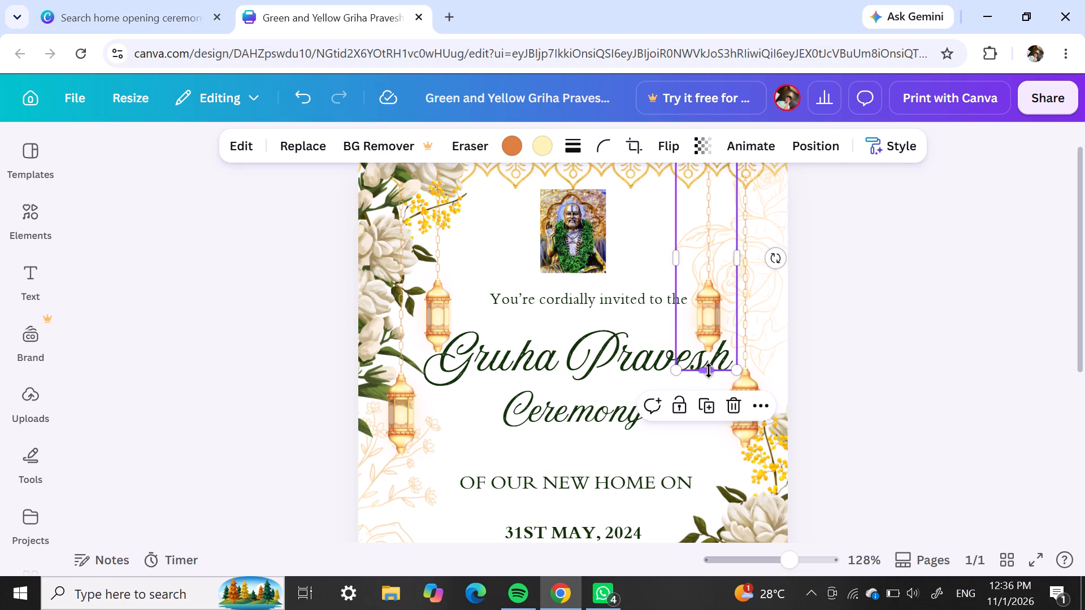
{"action": "left_click", "coordinate": [709, 371]}
{"action": "left_click_drag", "start_coordinate": [709, 370], "coordinate": [709, 355]}
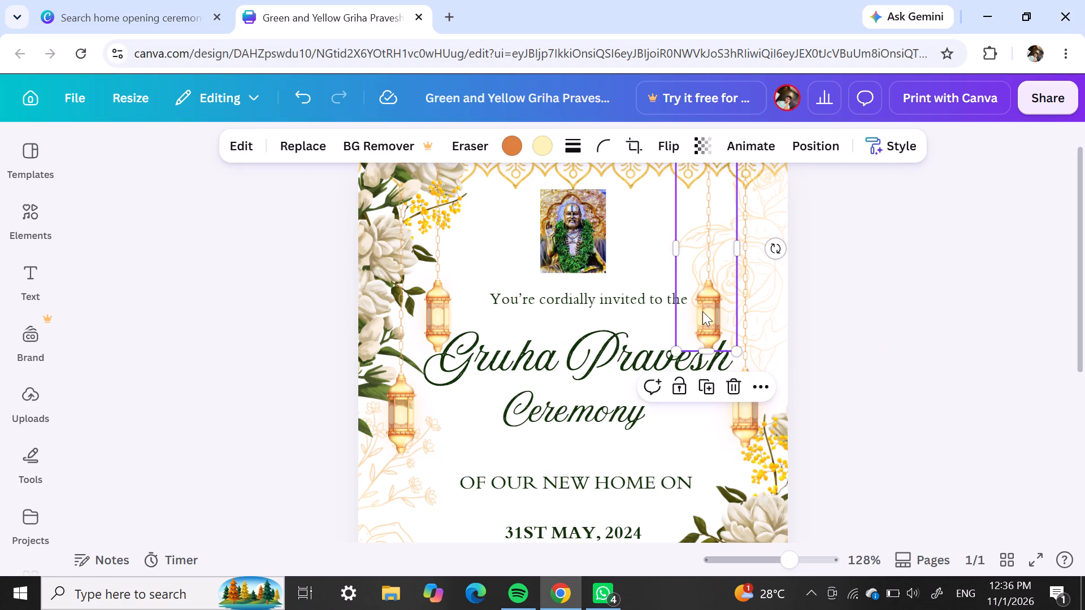
Trim the lower-left edge of the rotated rose line art in the card's upper-right corner slightly inward.
{"action": "left_click", "coordinate": [702, 311]}
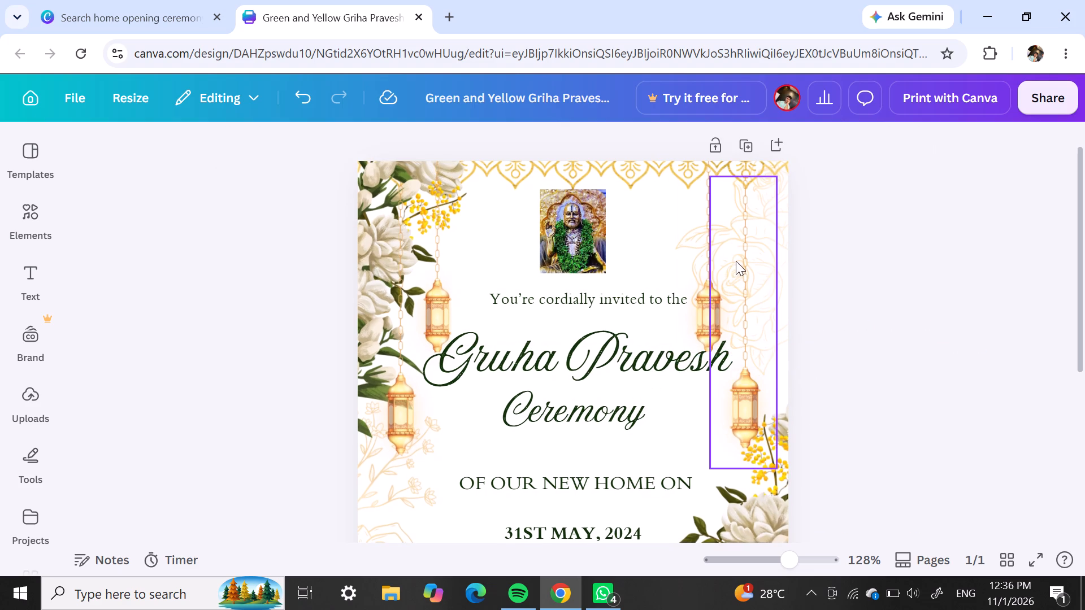
{"action": "double_click", "coordinate": [709, 330]}
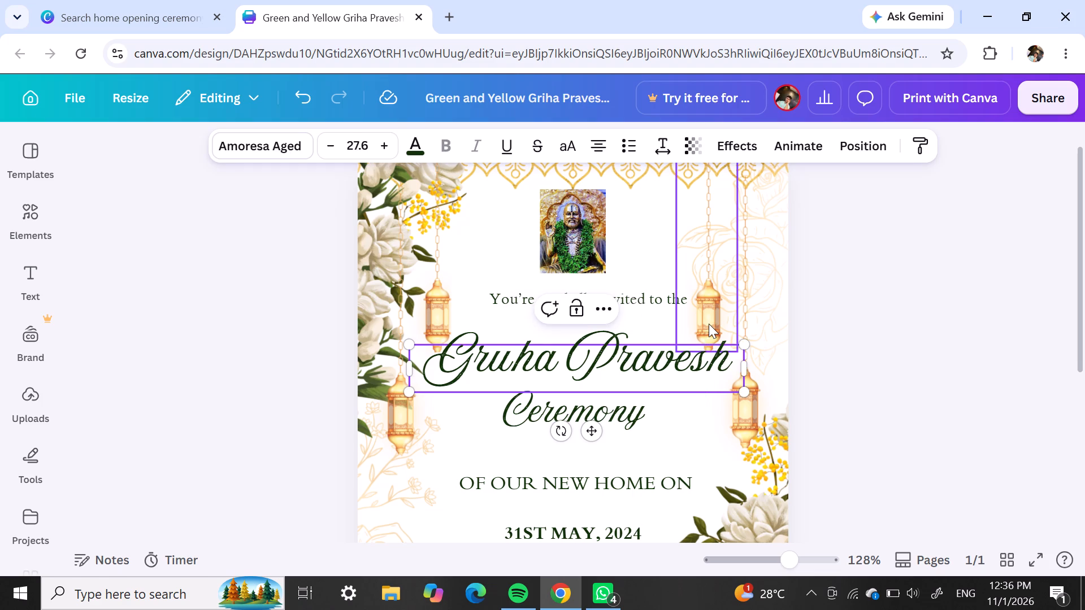
{"action": "double_click", "coordinate": [709, 324]}
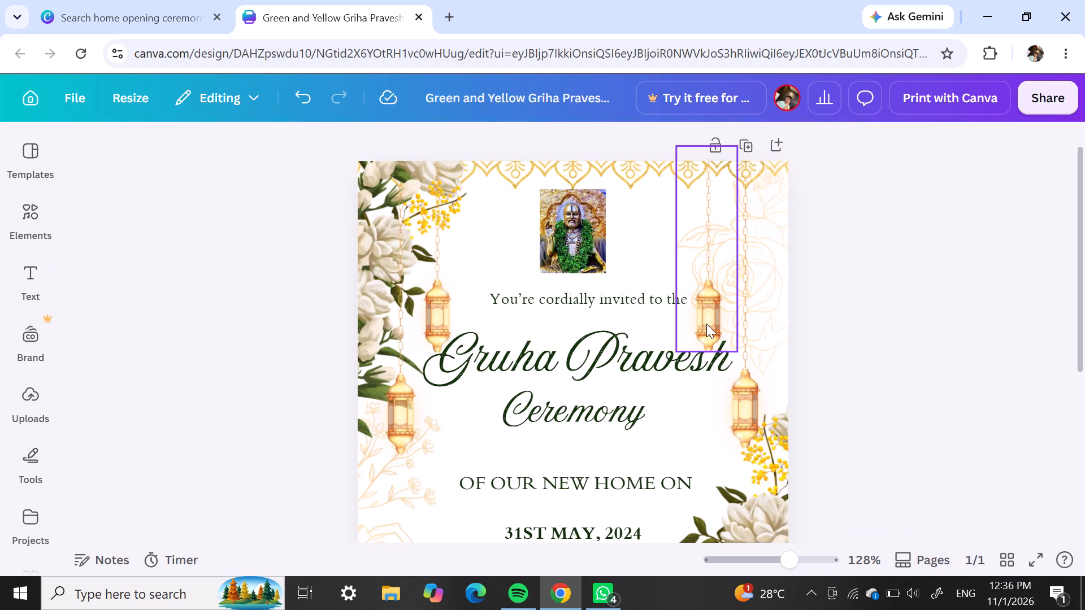
{"action": "double_click", "coordinate": [706, 324]}
{"action": "double_click", "coordinate": [706, 306]}
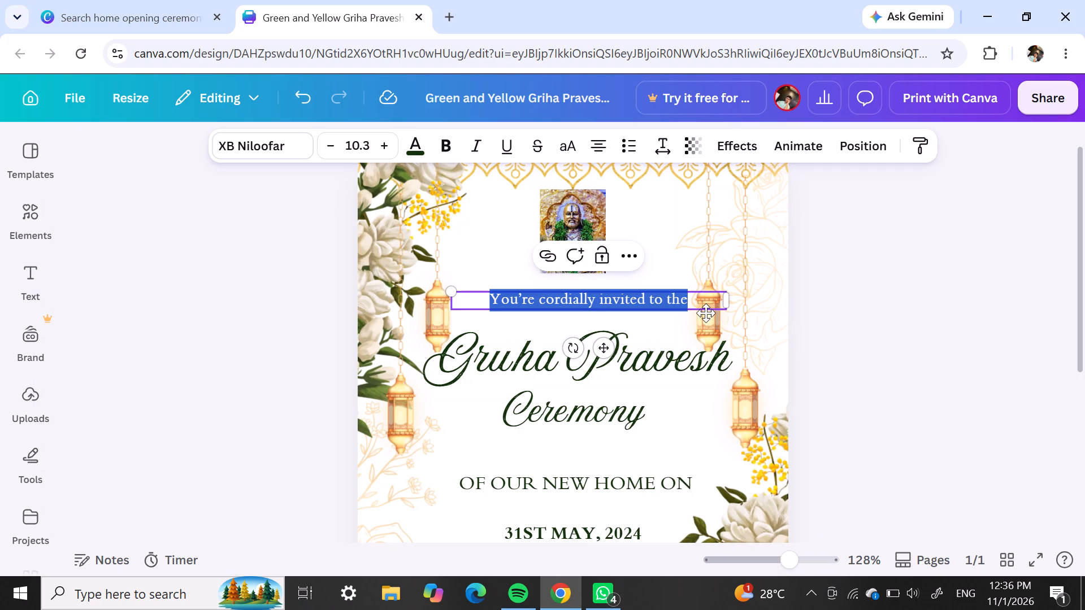
{"action": "left_click", "coordinate": [706, 313]}
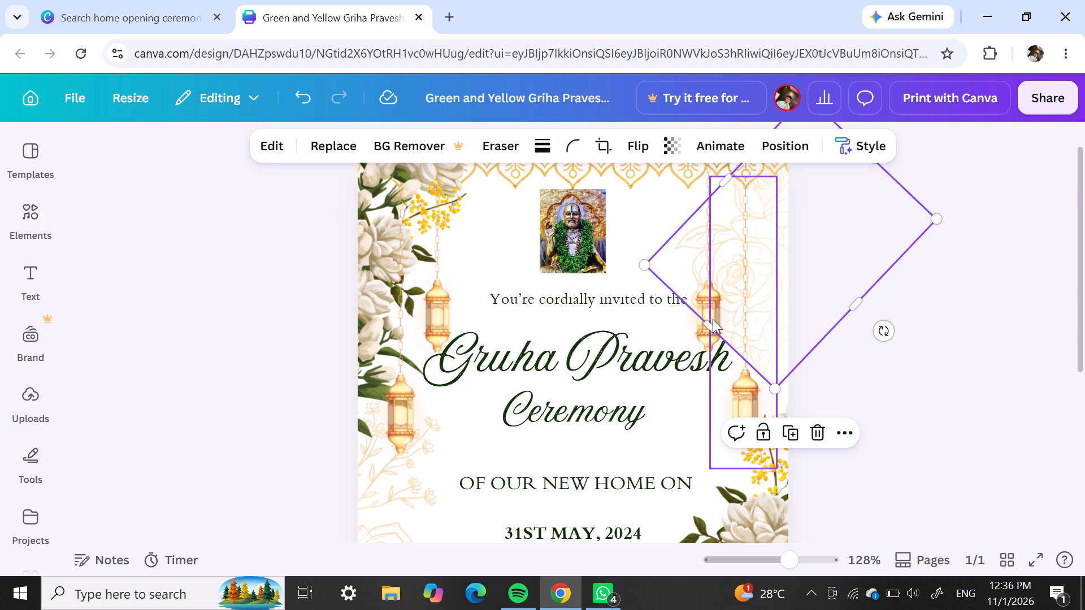
{"action": "left_click_drag", "start_coordinate": [711, 324], "coordinate": [716, 316]}
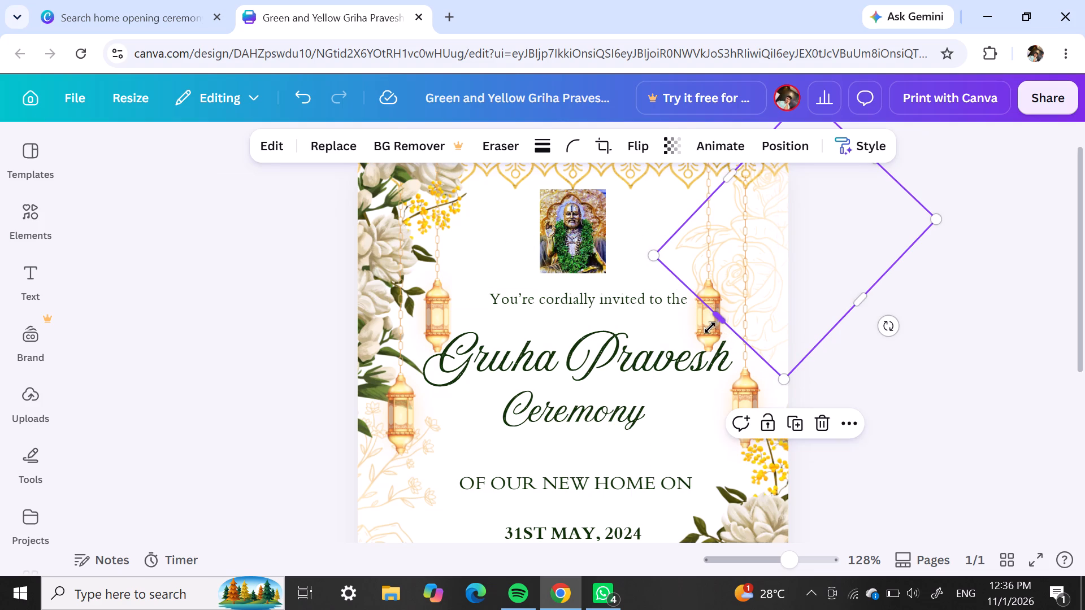
Scale down the shorter right-side hanging lantern slightly so it clears the "Gruha Pravesh" heading.
{"action": "left_click", "coordinate": [708, 333]}
{"action": "double_click", "coordinate": [710, 300]}
{"action": "left_click", "coordinate": [710, 281]}
{"action": "left_click", "coordinate": [745, 325]}
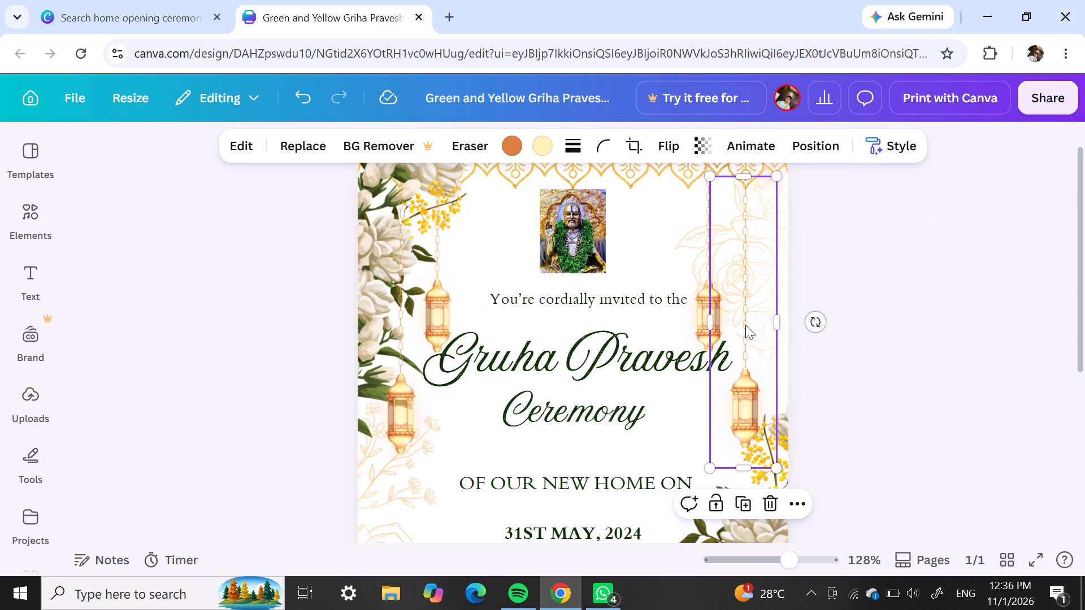
{"action": "left_click", "coordinate": [696, 311]}
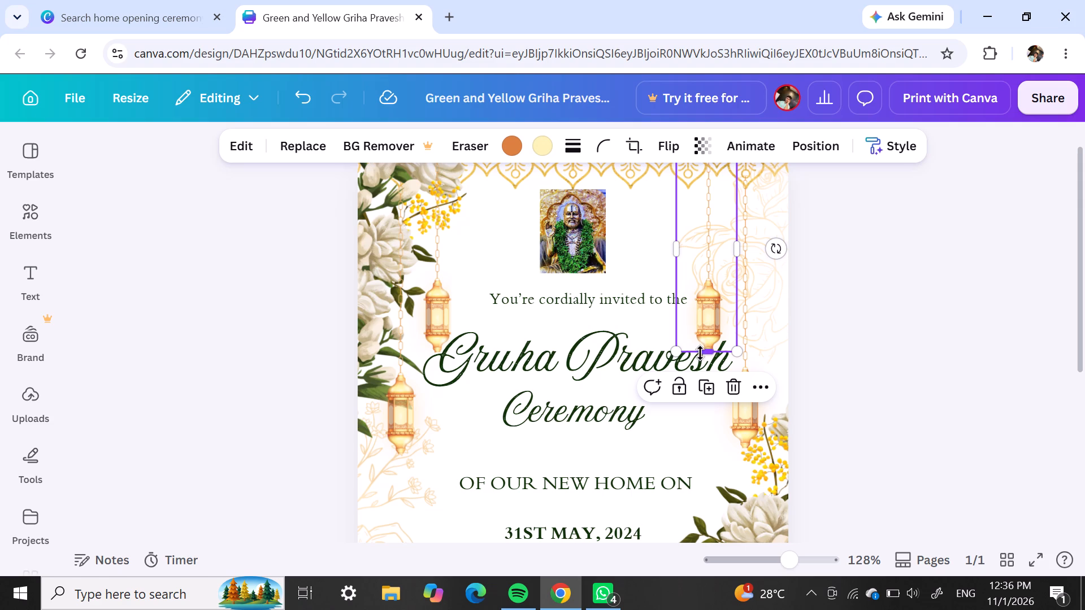
{"action": "left_click_drag", "start_coordinate": [679, 348], "coordinate": [682, 339]}
{"action": "left_click", "coordinate": [682, 339]}
{"action": "left_click", "coordinate": [873, 331]}
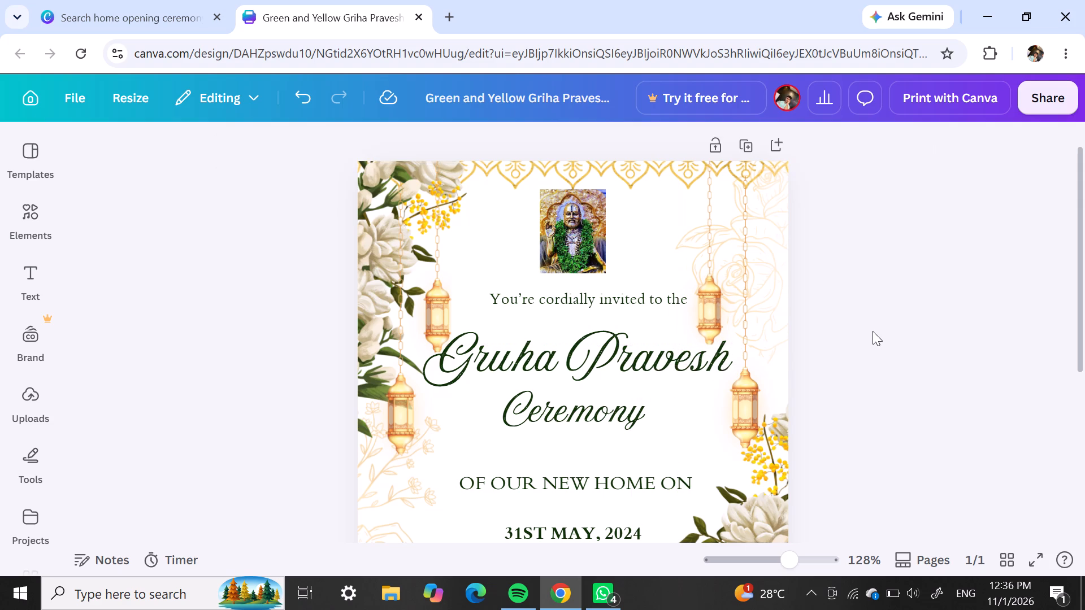
Scale down the upper-left hanging lantern slightly so it clears the "Gruha Pravesh" heading.
{"action": "left_click", "coordinate": [437, 326]}
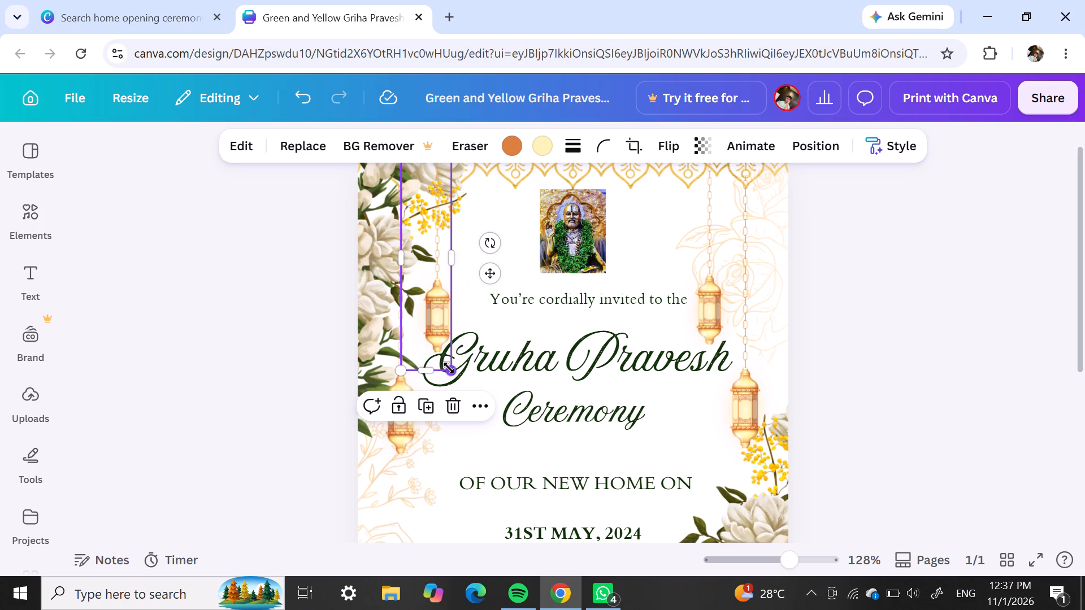
{"action": "left_click_drag", "start_coordinate": [449, 368], "coordinate": [448, 359]}
{"action": "left_click", "coordinate": [531, 333]}
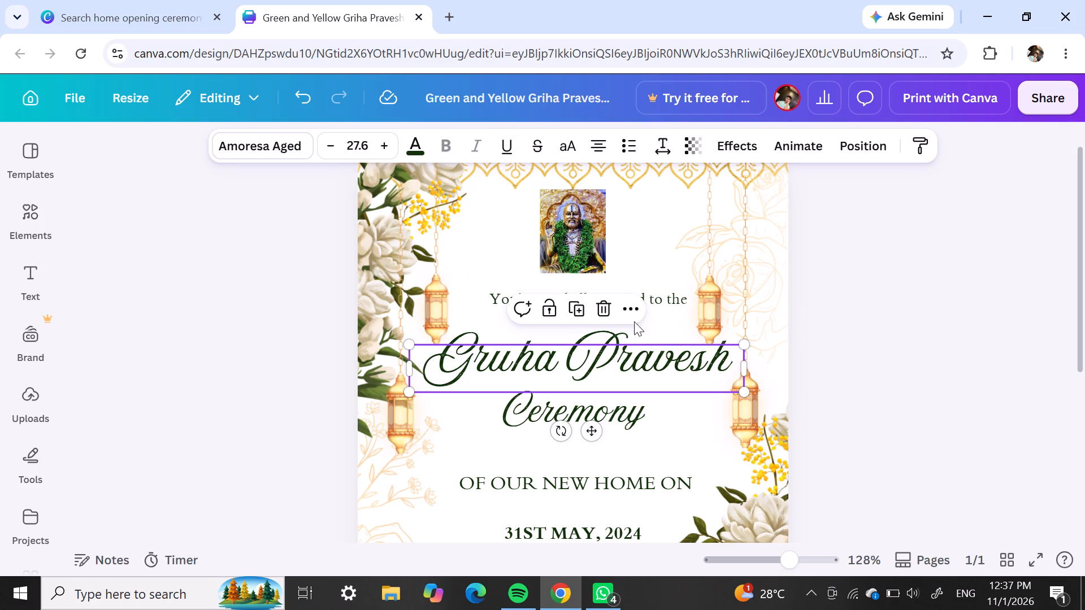
{"action": "left_click", "coordinate": [859, 297]}
Shrink the "OF OUR NEW HOME ON" line to font size 12.2.
{"action": "scroll", "coordinate": [605, 398], "scroll_direction": "down", "scroll_amount": 1}
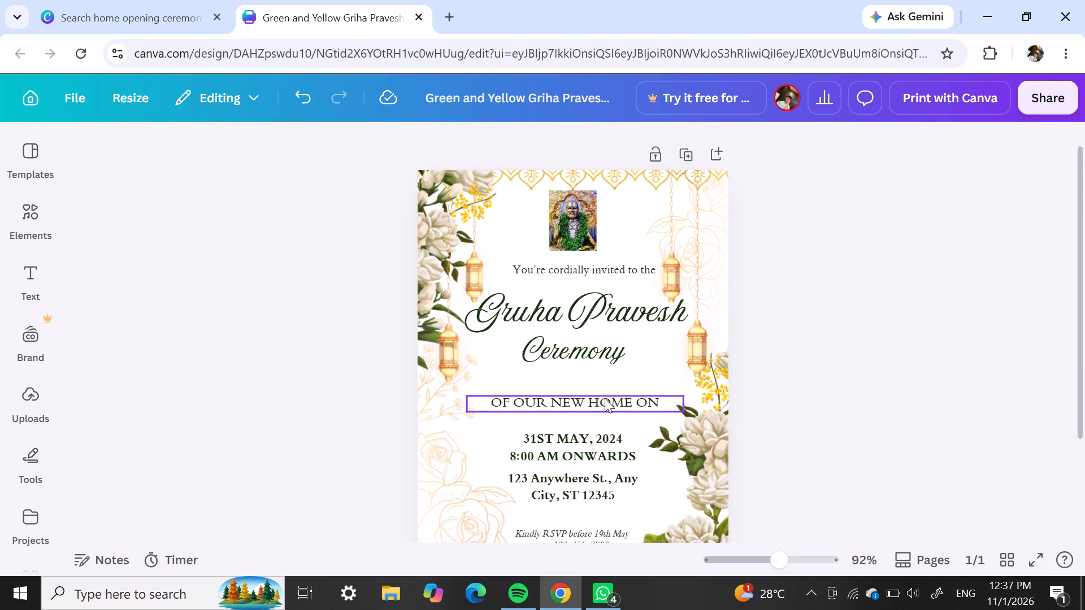
{"action": "scroll", "coordinate": [605, 398], "scroll_direction": "down", "scroll_amount": 1}
{"action": "left_click", "coordinate": [591, 364]}
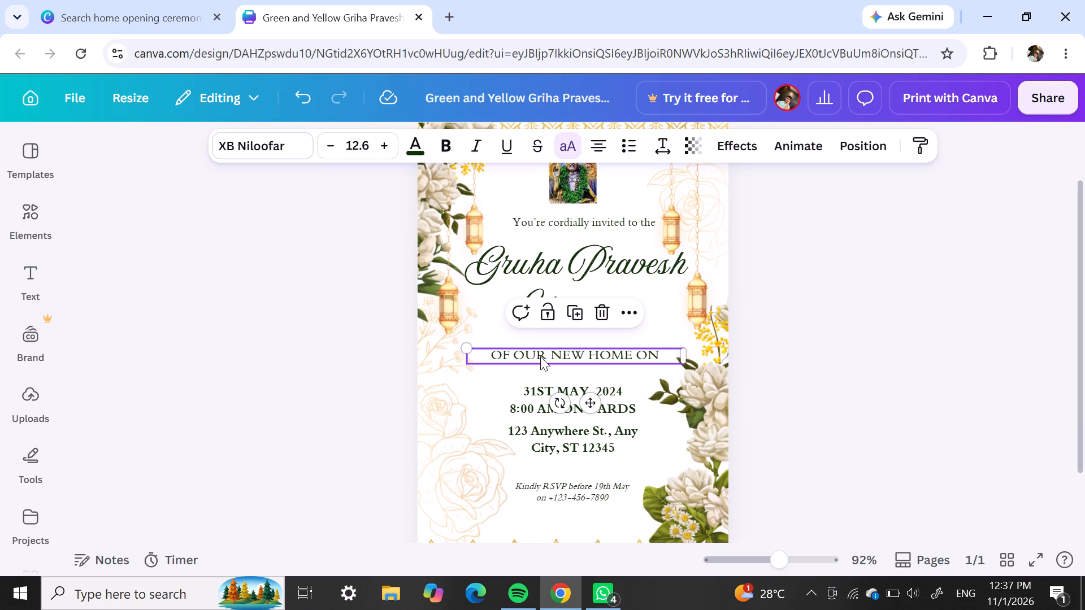
{"action": "left_click_drag", "start_coordinate": [465, 346], "coordinate": [466, 335]}
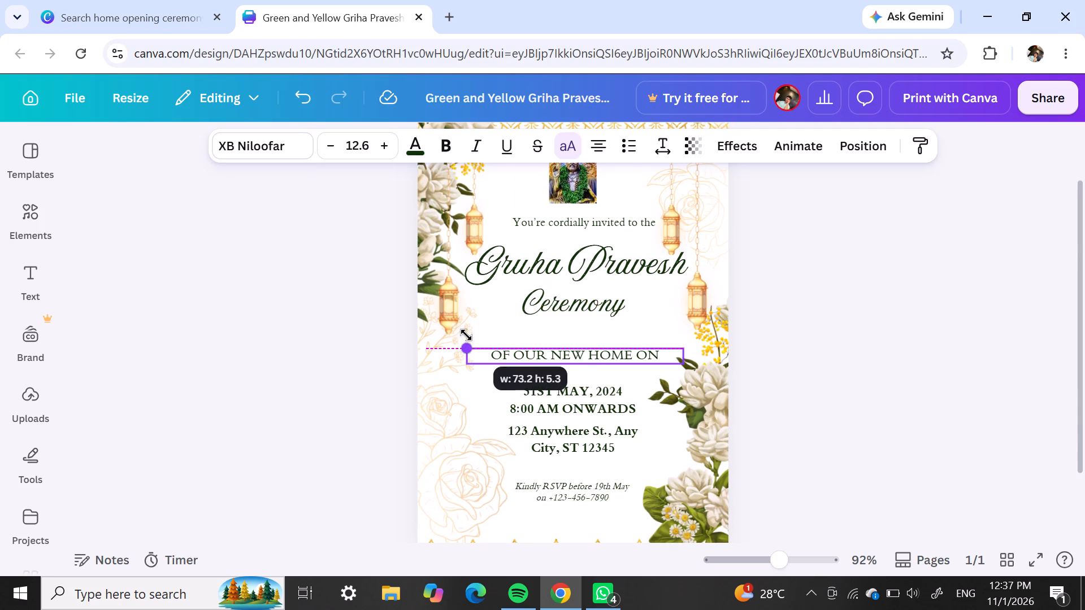
{"action": "left_click_drag", "start_coordinate": [466, 335], "coordinate": [470, 329]}
{"action": "left_click", "coordinate": [472, 346]}
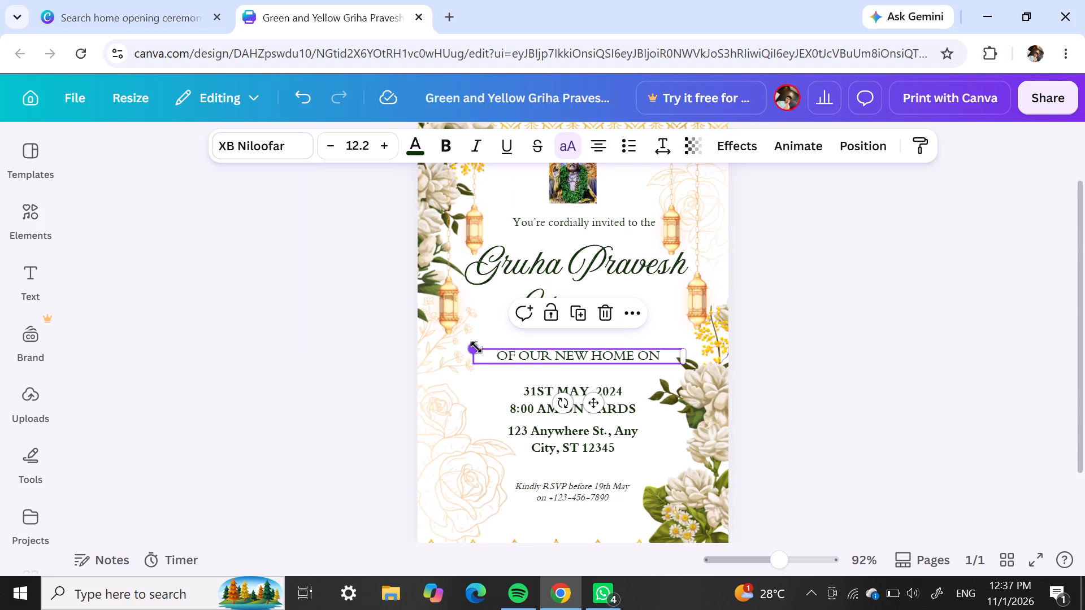
Move the "OF OUR NEW HOME ON" line up, closer beneath "Ceremony" and aligned with the heading's centre.
{"action": "left_click", "coordinate": [487, 349]}
{"action": "left_click_drag", "start_coordinate": [482, 345], "coordinate": [482, 335]}
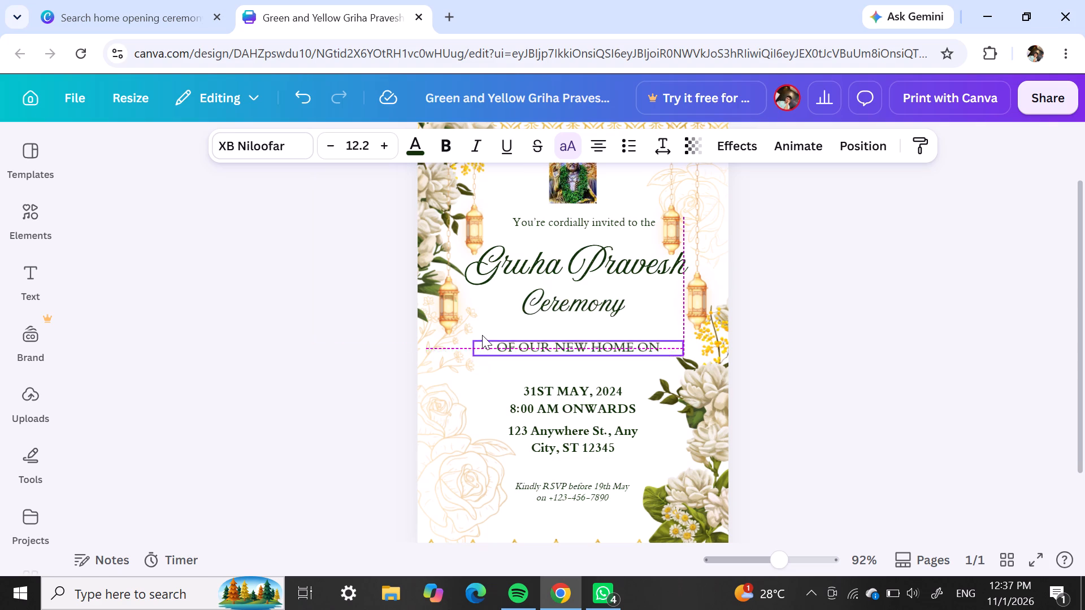
{"action": "left_click_drag", "start_coordinate": [482, 335], "coordinate": [480, 329]}
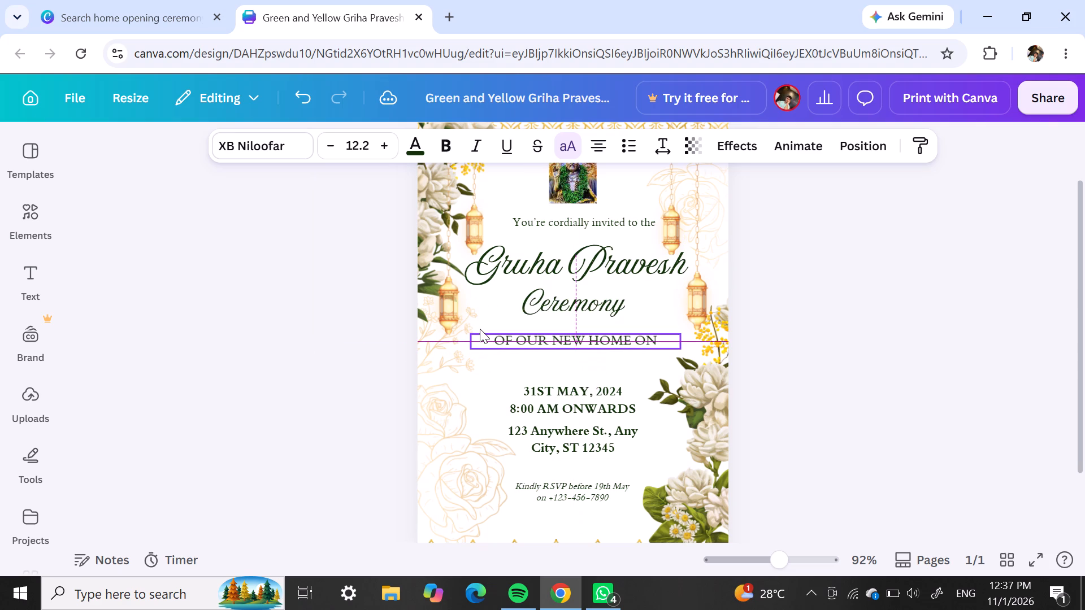
{"action": "left_click_drag", "start_coordinate": [480, 329], "coordinate": [479, 325]}
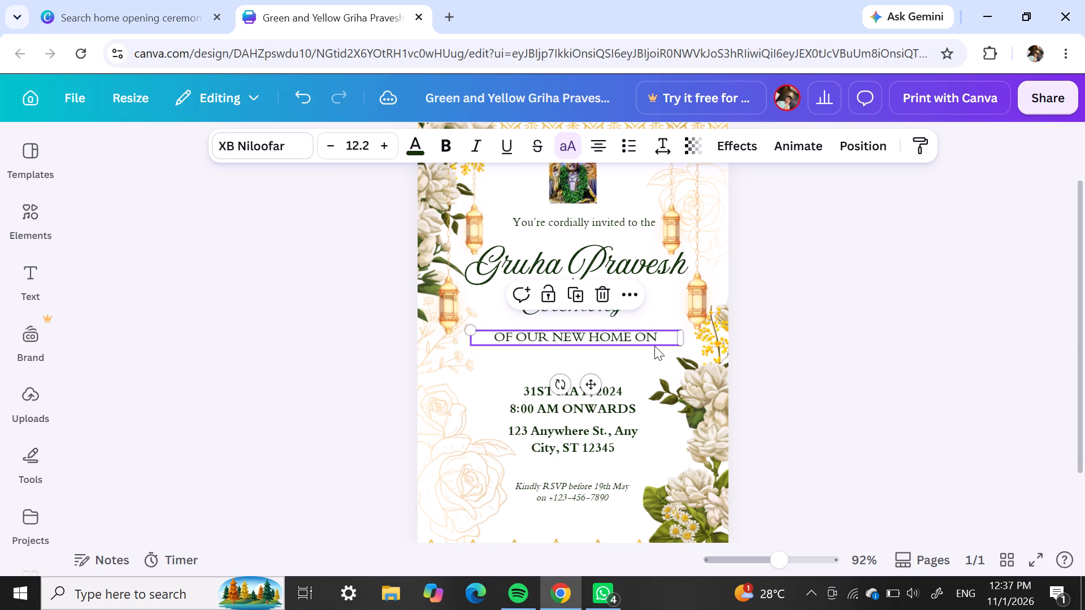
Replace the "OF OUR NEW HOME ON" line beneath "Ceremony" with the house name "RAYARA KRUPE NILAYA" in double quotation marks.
{"action": "left_click", "coordinate": [662, 331]}
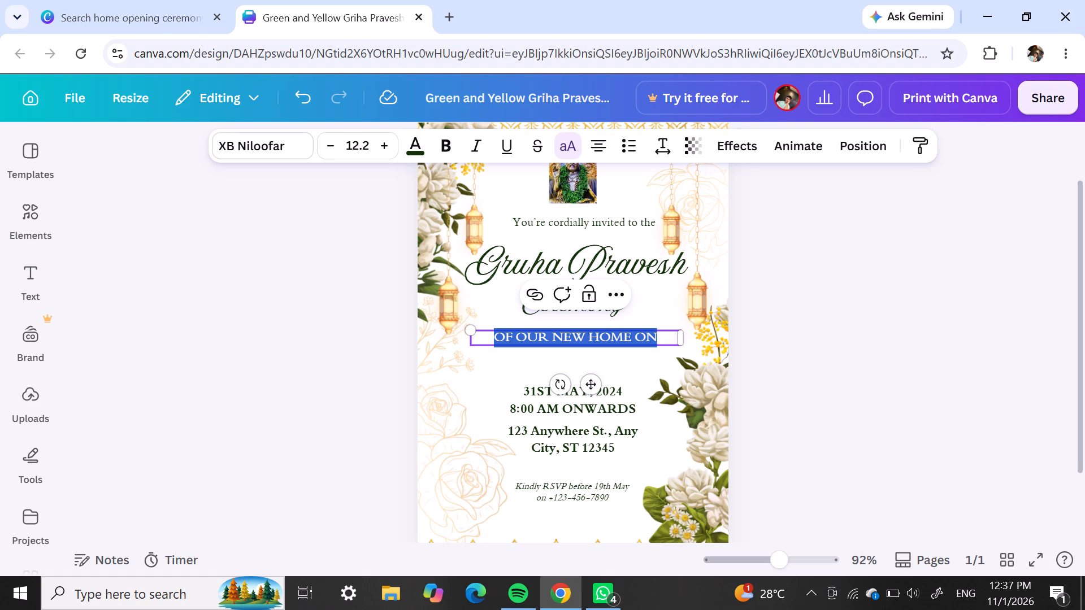
{"action": "key", "text": "BackSpace"}
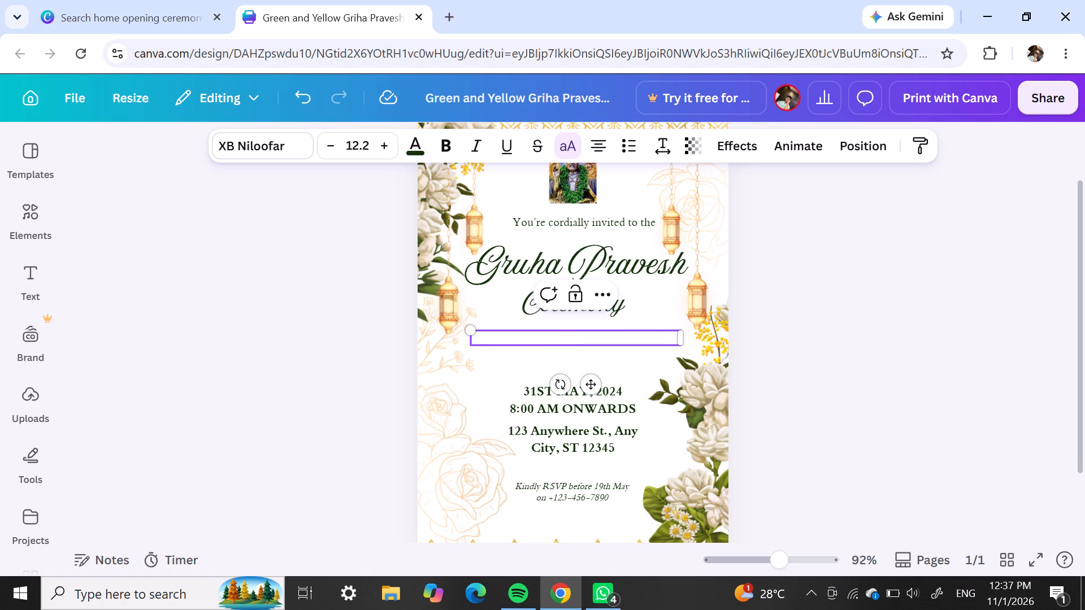
{"action": "key", "text": "shift+quotedbl"}
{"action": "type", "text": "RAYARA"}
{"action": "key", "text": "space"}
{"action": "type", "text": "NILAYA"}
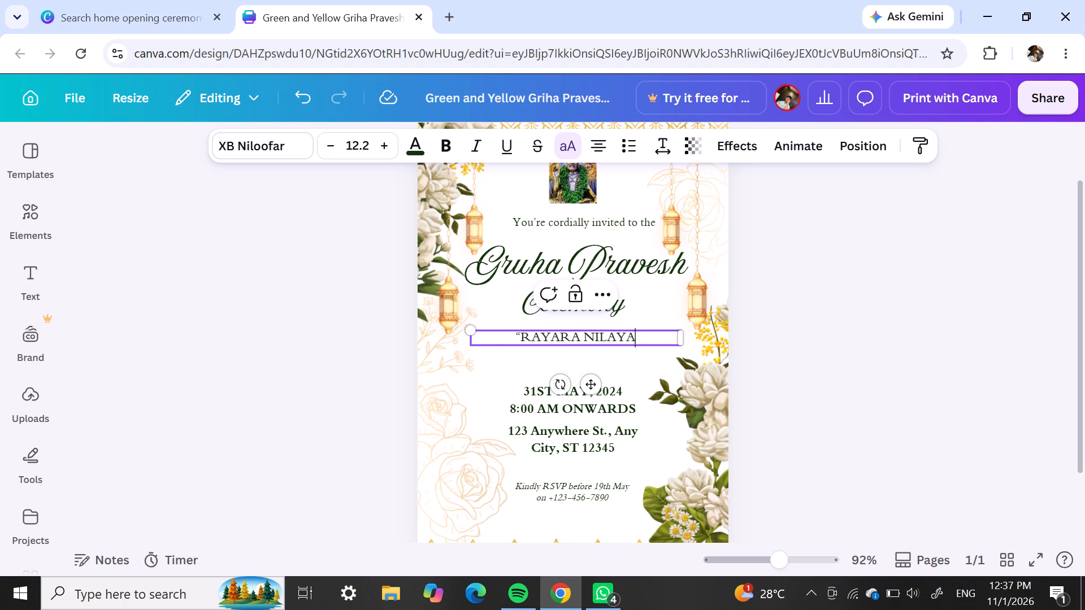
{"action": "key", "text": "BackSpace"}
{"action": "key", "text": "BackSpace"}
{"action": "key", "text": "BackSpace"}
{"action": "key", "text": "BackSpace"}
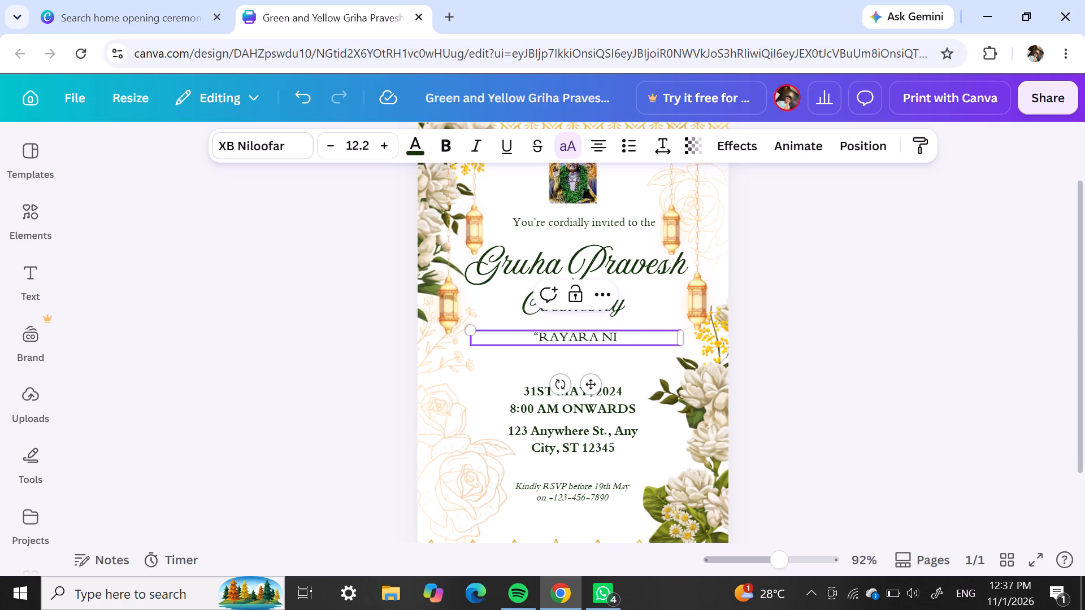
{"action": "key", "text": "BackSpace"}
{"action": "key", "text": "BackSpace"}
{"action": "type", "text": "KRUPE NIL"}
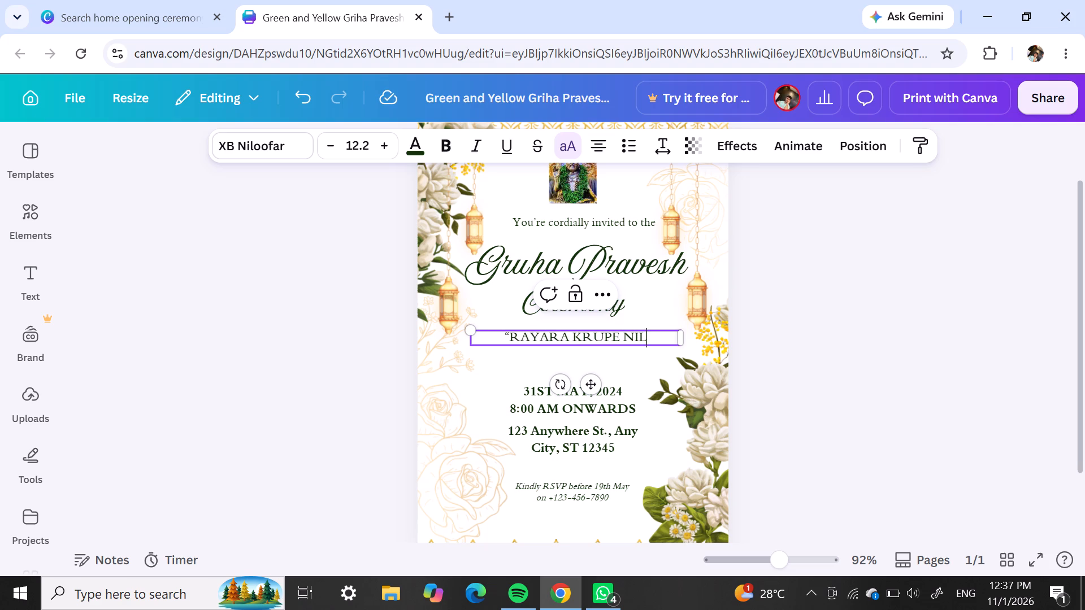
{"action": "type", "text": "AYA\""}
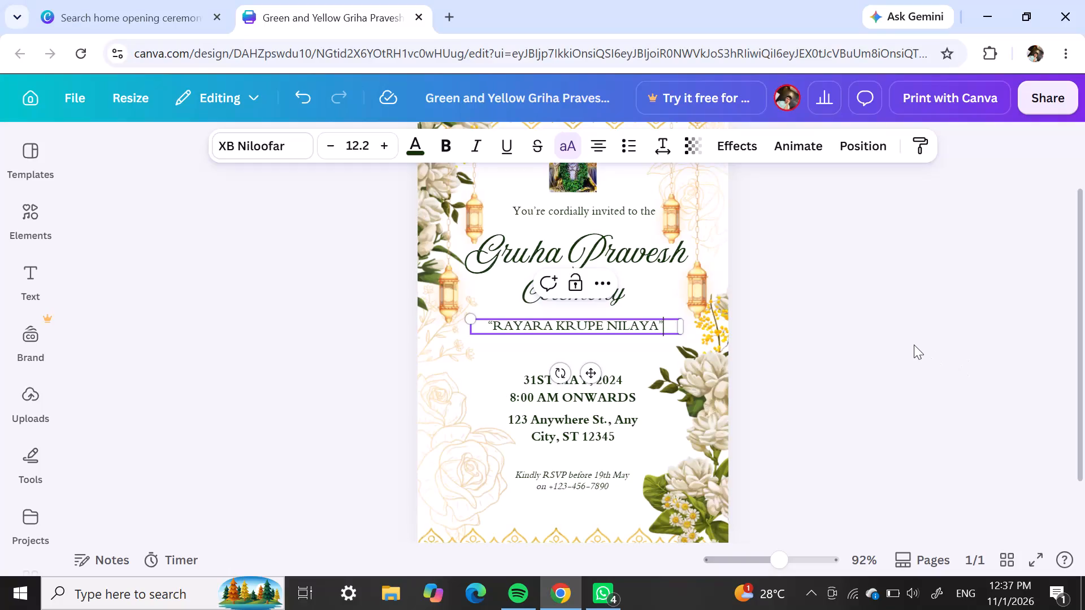
{"action": "left_click", "coordinate": [609, 417]}
{"action": "left_click", "coordinate": [582, 342]}
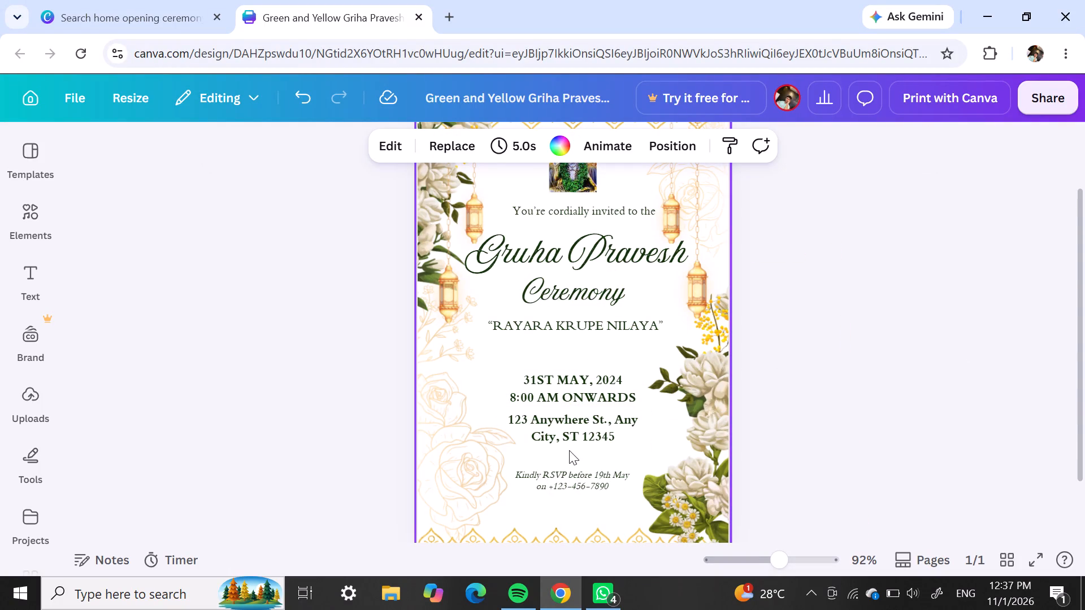
Shrink the "Kindly RSVP" note to font size 7.8 and move it down, just above the card's bottom border pattern.
{"action": "left_click", "coordinate": [561, 486]}
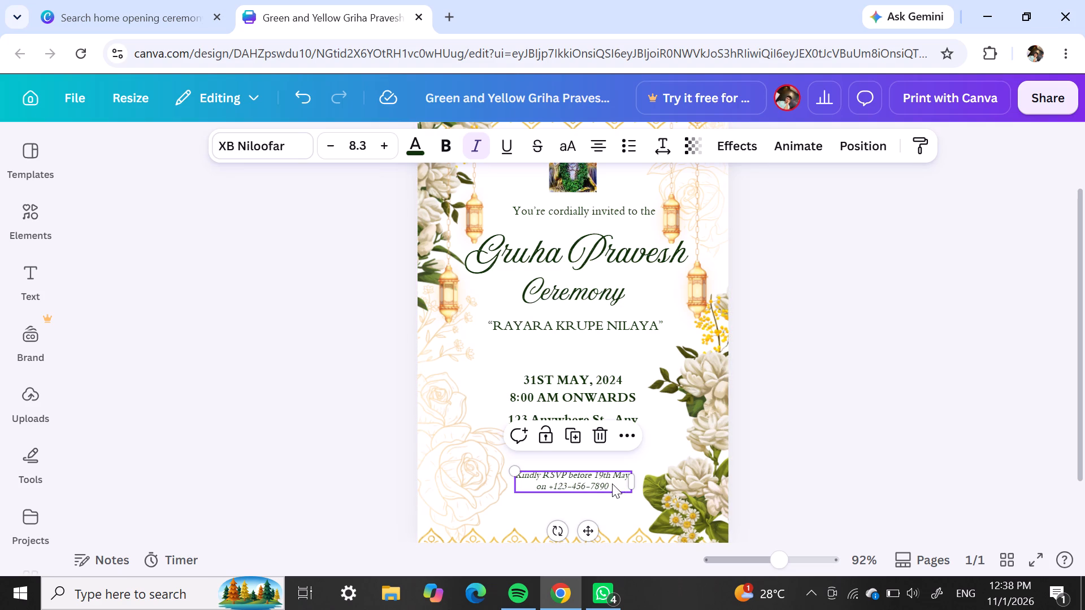
{"action": "left_click_drag", "start_coordinate": [633, 480], "coordinate": [633, 491]}
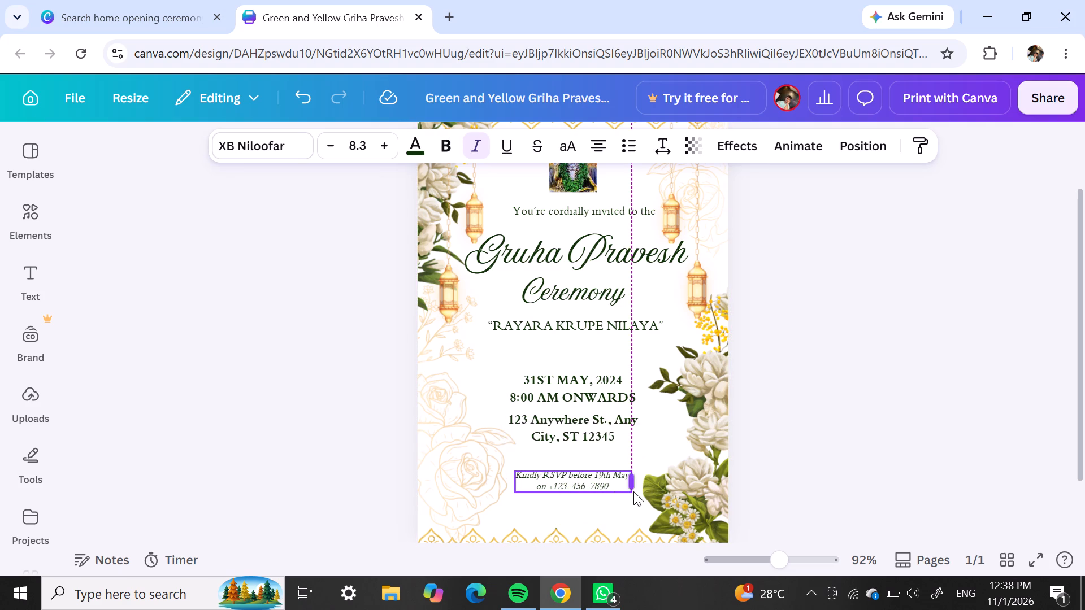
{"action": "left_click_drag", "start_coordinate": [633, 491], "coordinate": [633, 494]}
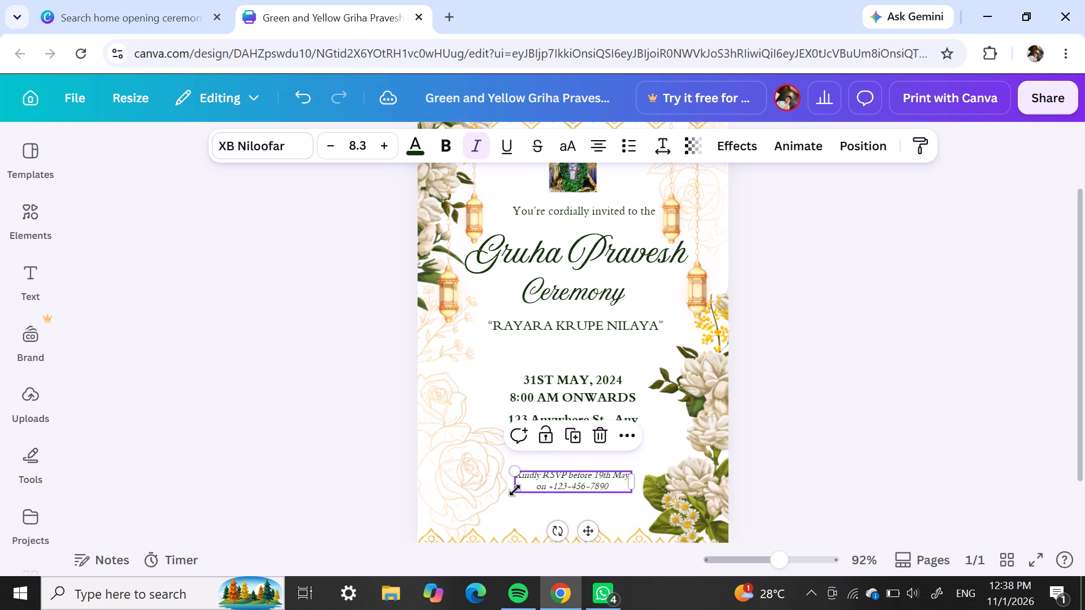
{"action": "left_click_drag", "start_coordinate": [515, 491], "coordinate": [523, 502]}
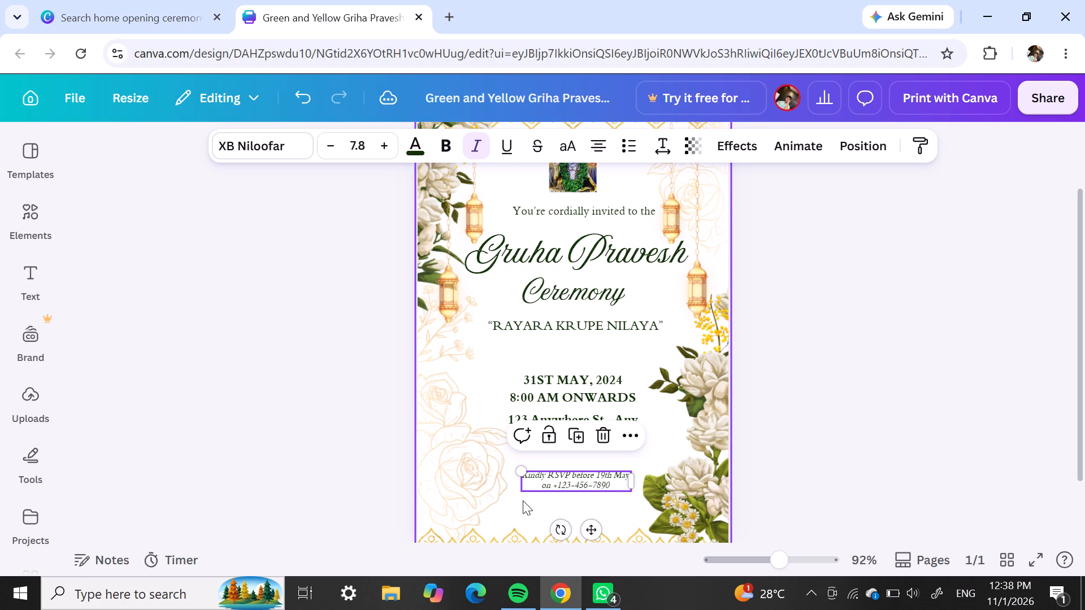
{"action": "left_click_drag", "start_coordinate": [530, 493], "coordinate": [529, 480]}
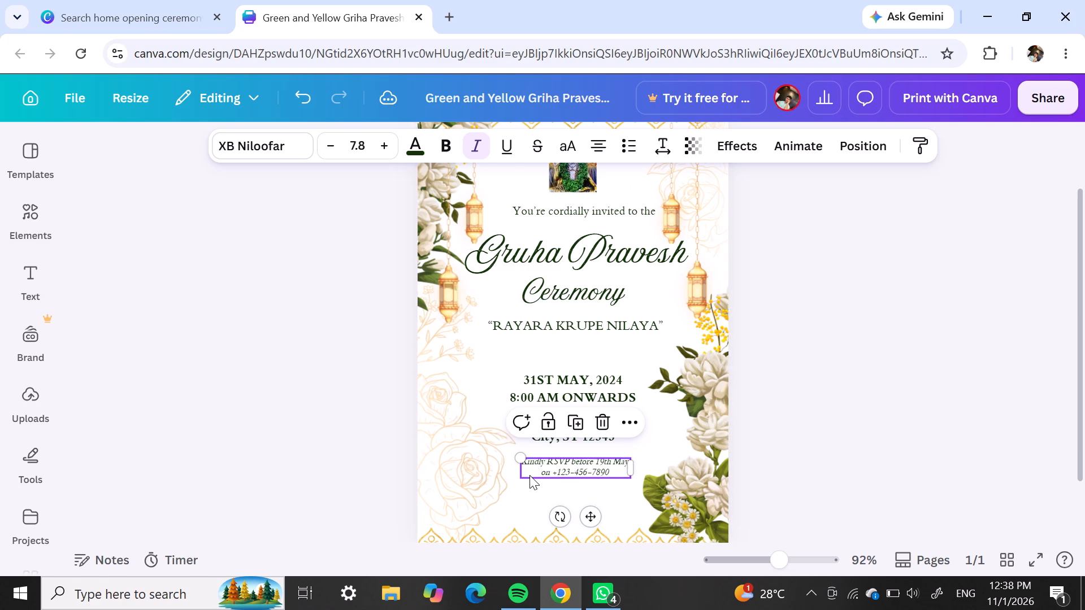
{"action": "left_click_drag", "start_coordinate": [526, 480], "coordinate": [526, 519]}
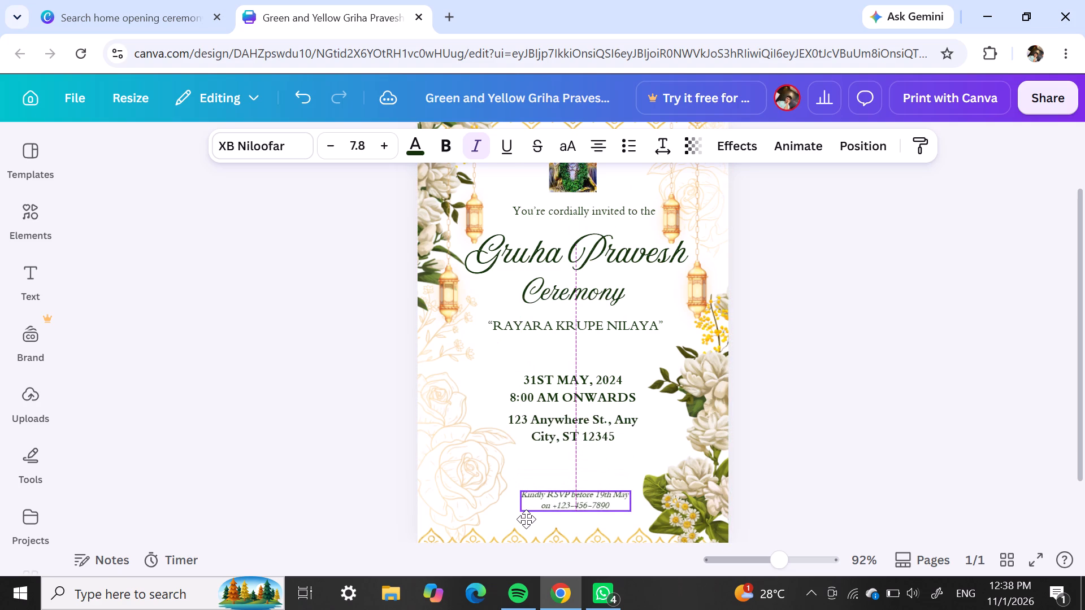
{"action": "left_click_drag", "start_coordinate": [526, 519], "coordinate": [526, 521]}
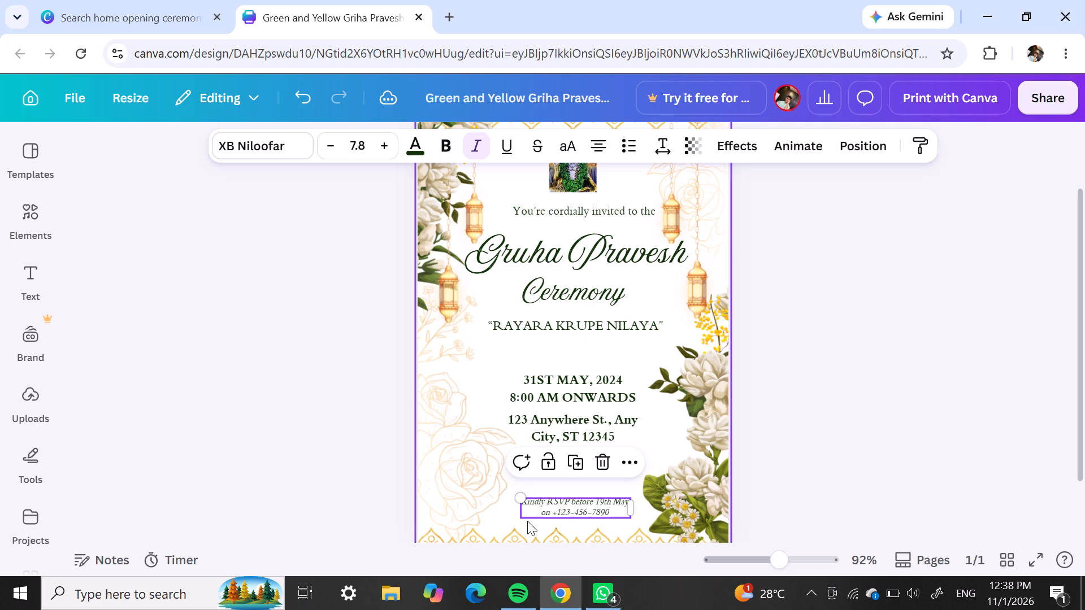
Enlarge the "123 Anywhere St." address block slightly to font size 11.9 and move it down, just above the RSVP note.
{"action": "left_click", "coordinate": [569, 435]}
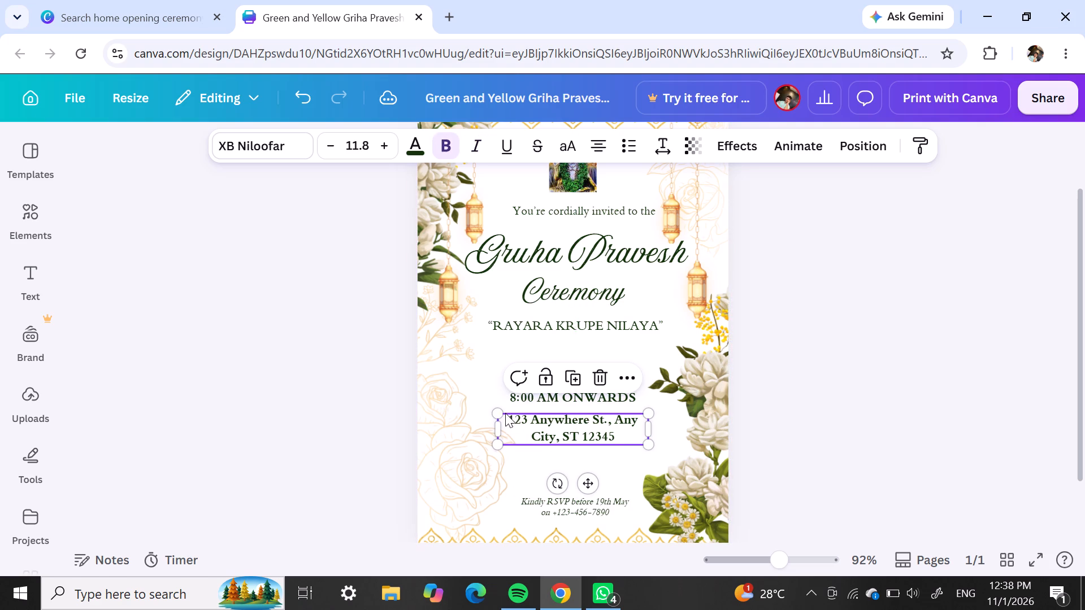
{"action": "left_click", "coordinate": [526, 430]}
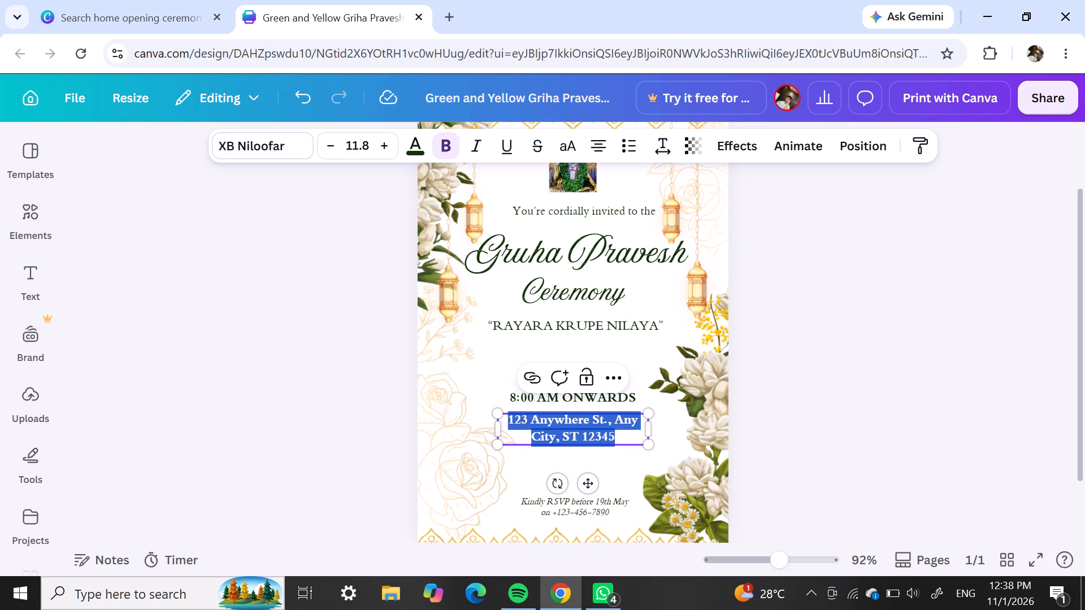
{"action": "left_click_drag", "start_coordinate": [646, 441], "coordinate": [648, 449]}
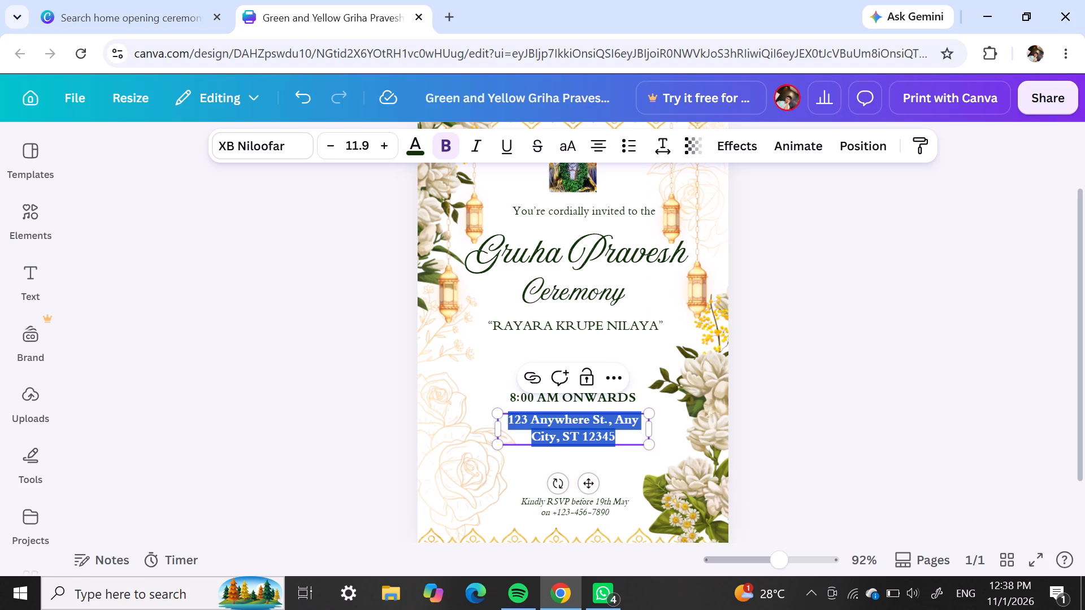
{"action": "double_click", "coordinate": [626, 440]}
{"action": "left_click_drag", "start_coordinate": [626, 440], "coordinate": [637, 448]}
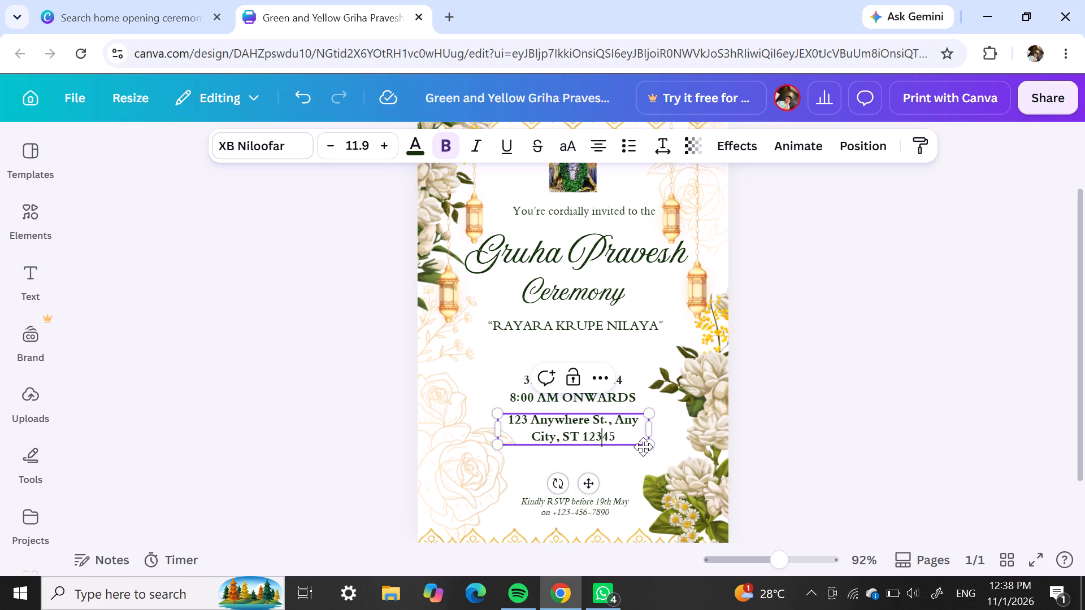
{"action": "left_click_drag", "start_coordinate": [634, 445], "coordinate": [631, 456]}
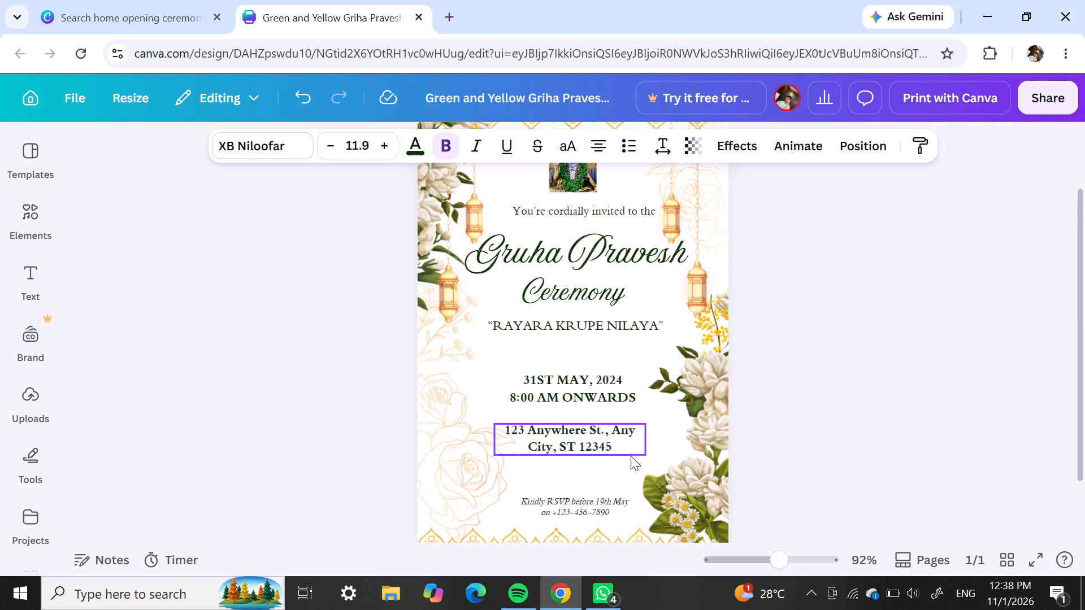
{"action": "left_click_drag", "start_coordinate": [631, 456], "coordinate": [641, 483]}
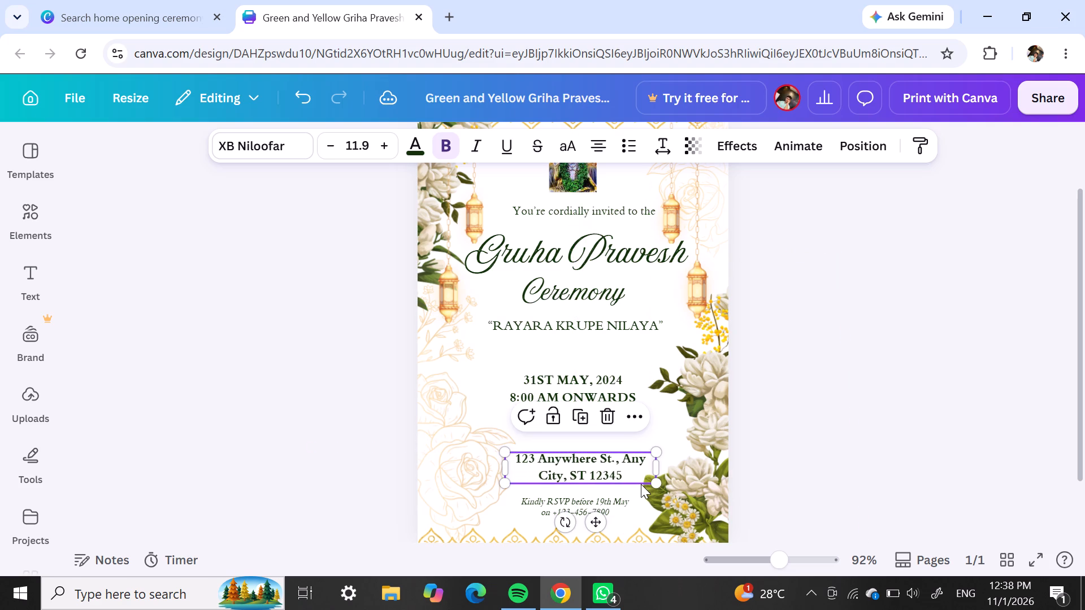
Shrink the "31ST MAY, 2024 8:00 AM ONWARDS" text block to font size 10.7.
{"action": "left_click", "coordinate": [582, 392]}
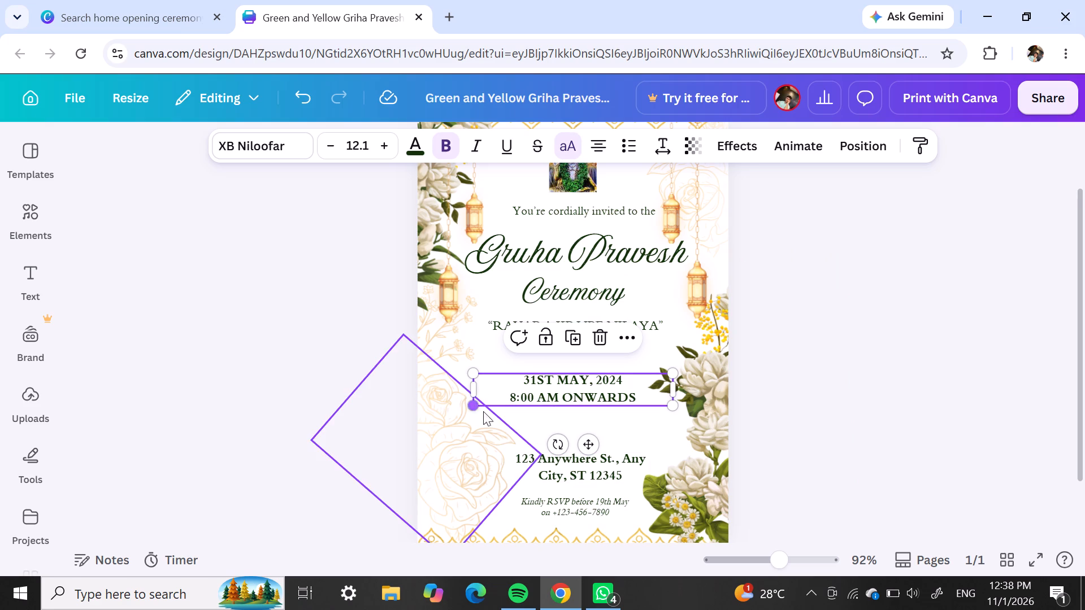
{"action": "left_click_drag", "start_coordinate": [675, 405], "coordinate": [671, 410]}
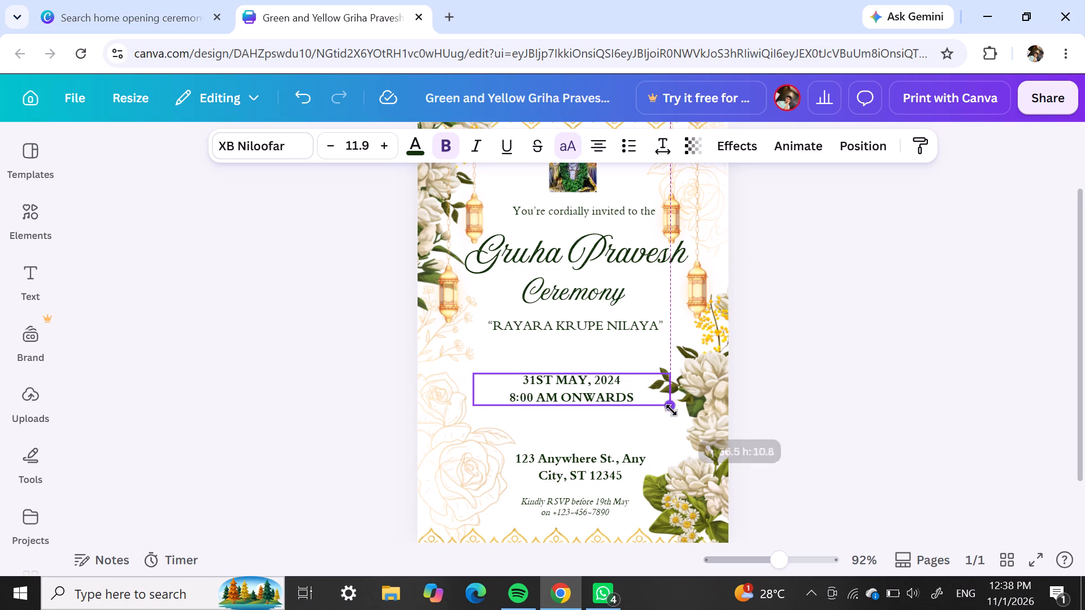
{"action": "left_click_drag", "start_coordinate": [671, 410], "coordinate": [663, 425]}
{"action": "left_click_drag", "start_coordinate": [472, 372], "coordinate": [486, 376]}
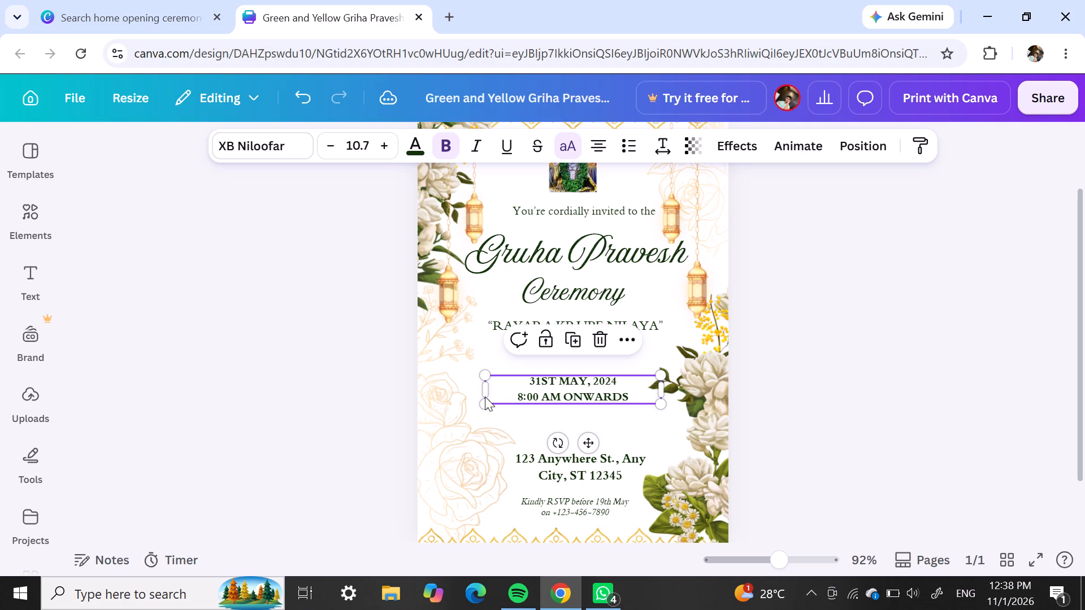
{"action": "left_click_drag", "start_coordinate": [483, 399], "coordinate": [483, 413]}
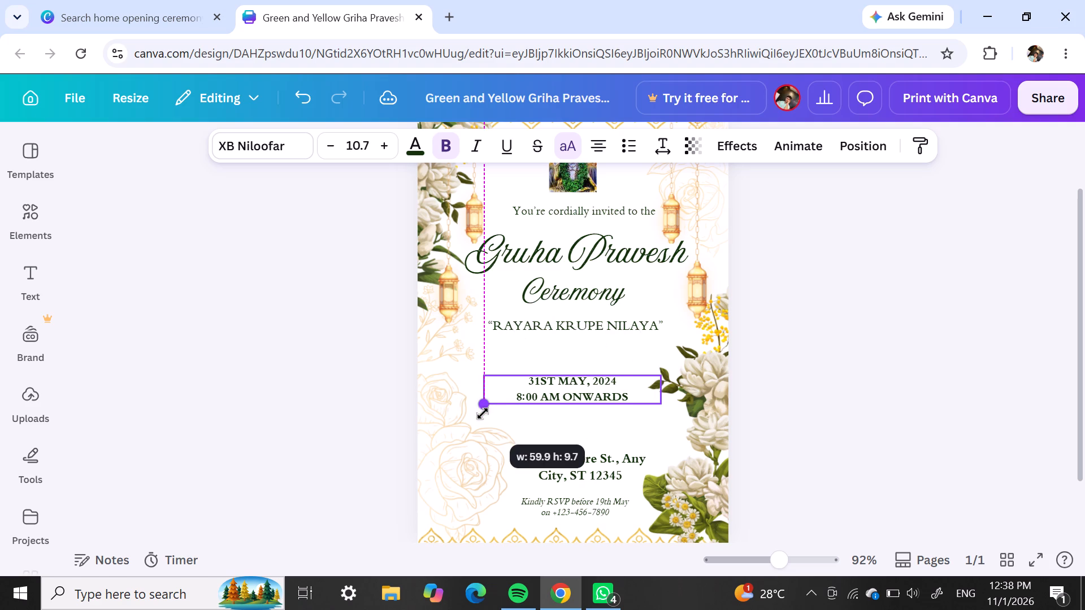
{"action": "left_click_drag", "start_coordinate": [483, 413], "coordinate": [484, 413]}
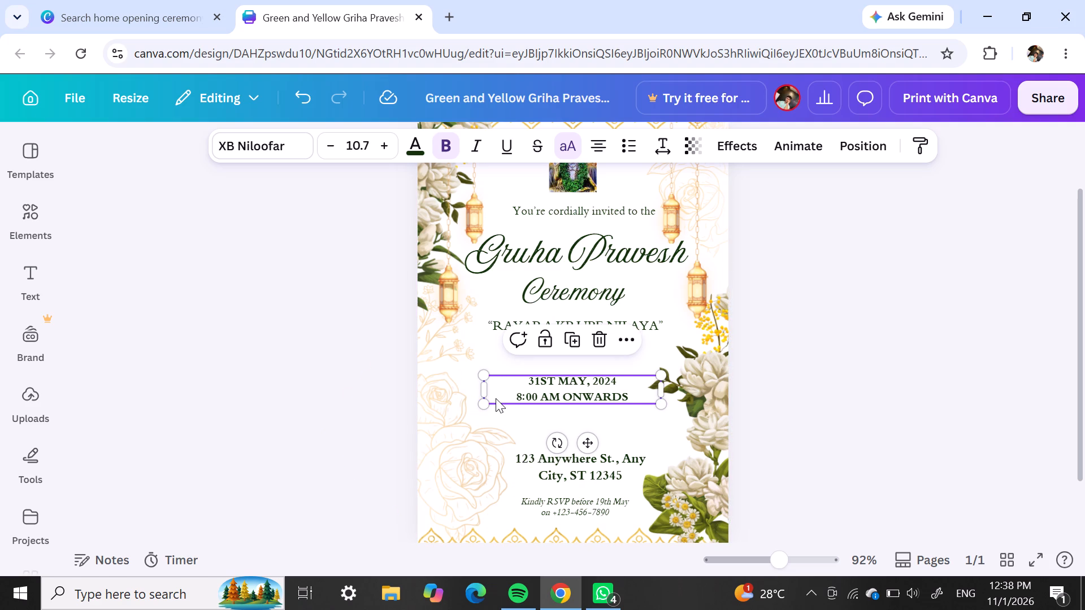
{"action": "left_click", "coordinate": [496, 402]}
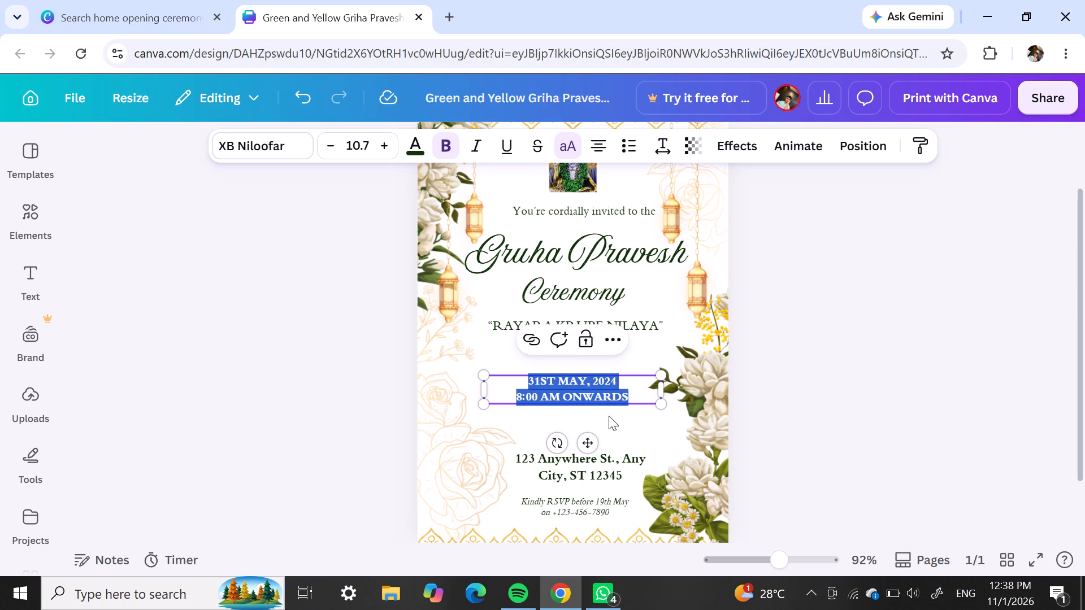
{"action": "left_click", "coordinate": [623, 418]}
{"action": "left_click", "coordinate": [576, 399]}
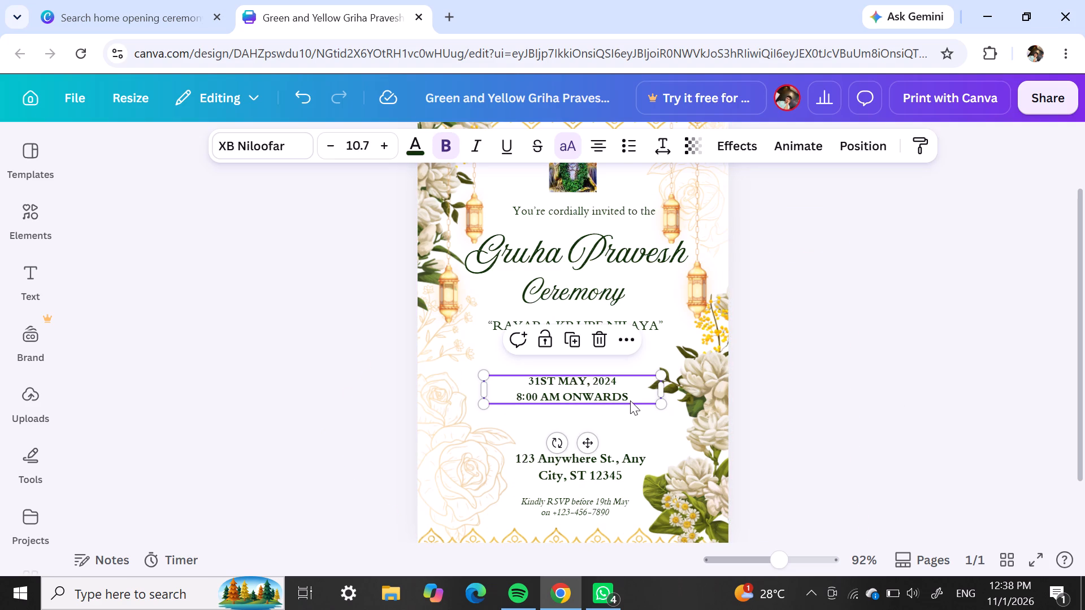
{"action": "double_click", "coordinate": [645, 393]}
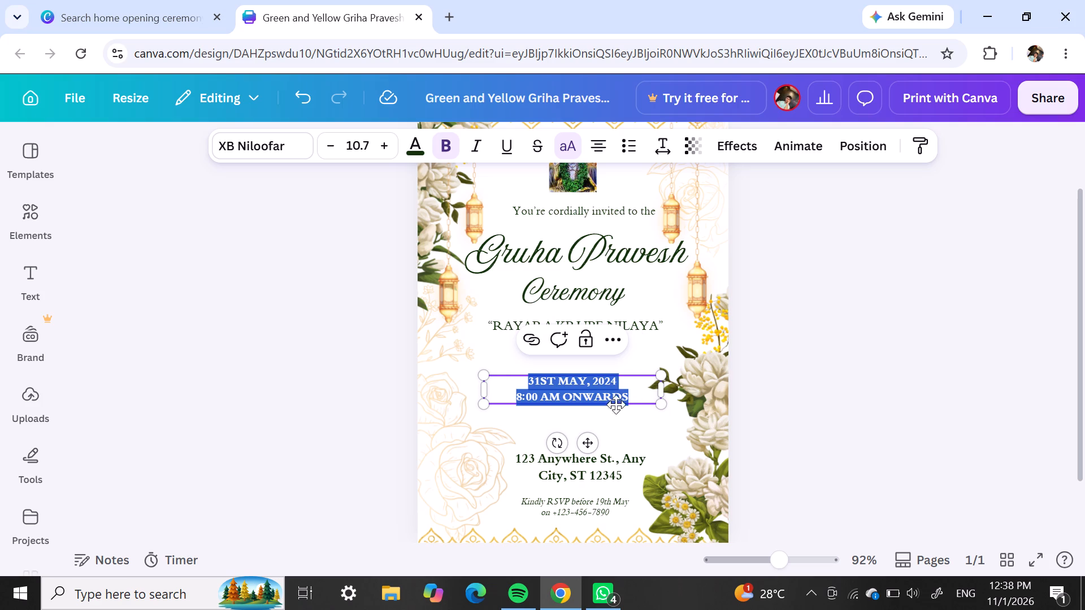
{"action": "left_click_drag", "start_coordinate": [502, 400], "coordinate": [502, 415]}
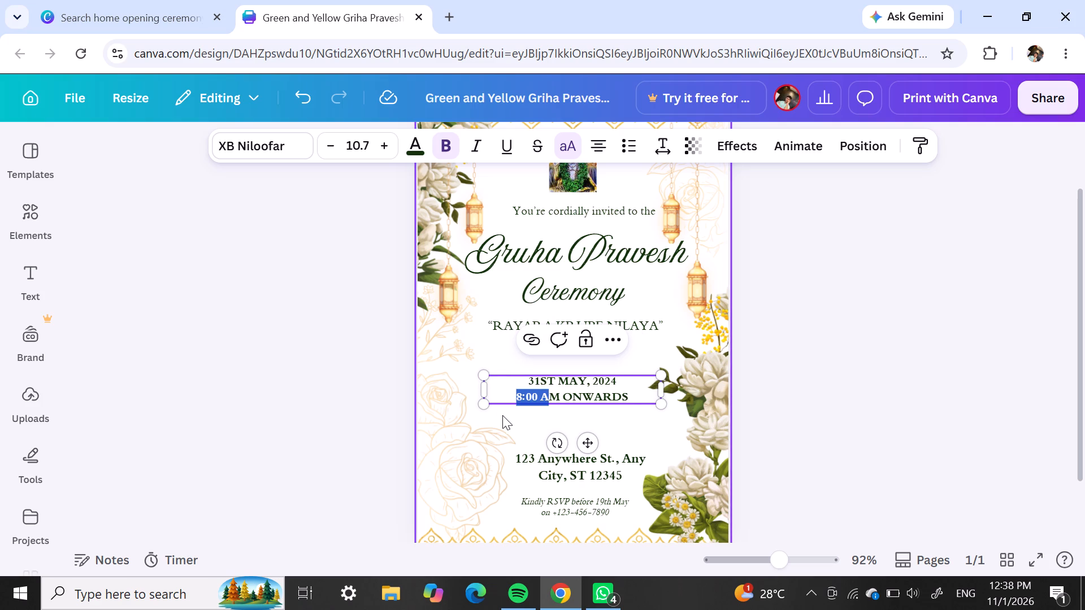
{"action": "left_click_drag", "start_coordinate": [502, 415], "coordinate": [502, 416]}
{"action": "double_click", "coordinate": [505, 411]}
{"action": "left_click", "coordinate": [527, 396]}
{"action": "left_click_drag", "start_coordinate": [527, 396], "coordinate": [526, 419]}
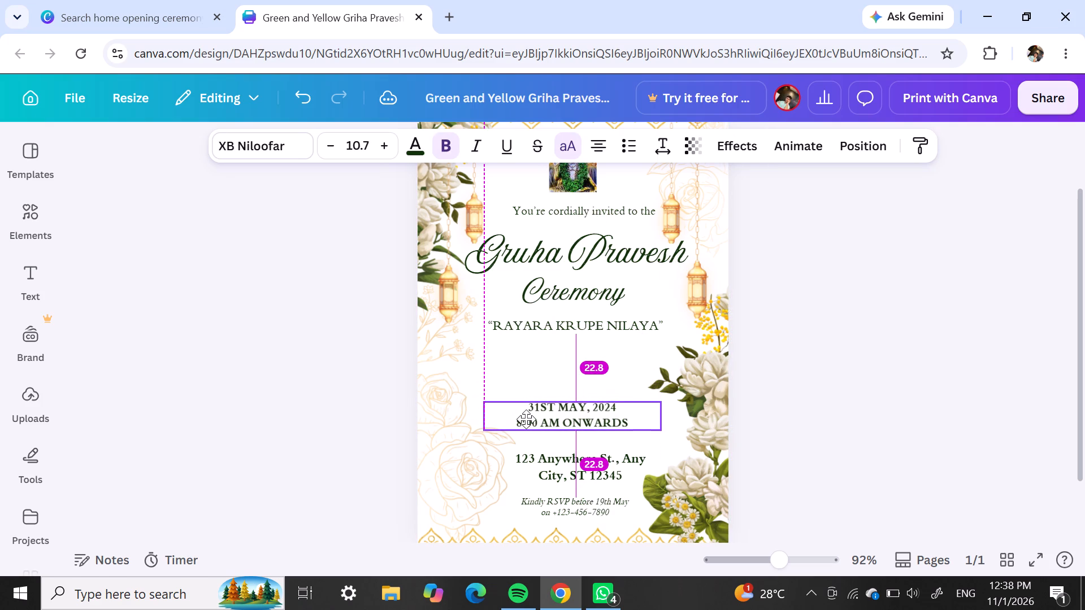
{"action": "left_click_drag", "start_coordinate": [526, 419], "coordinate": [530, 422]}
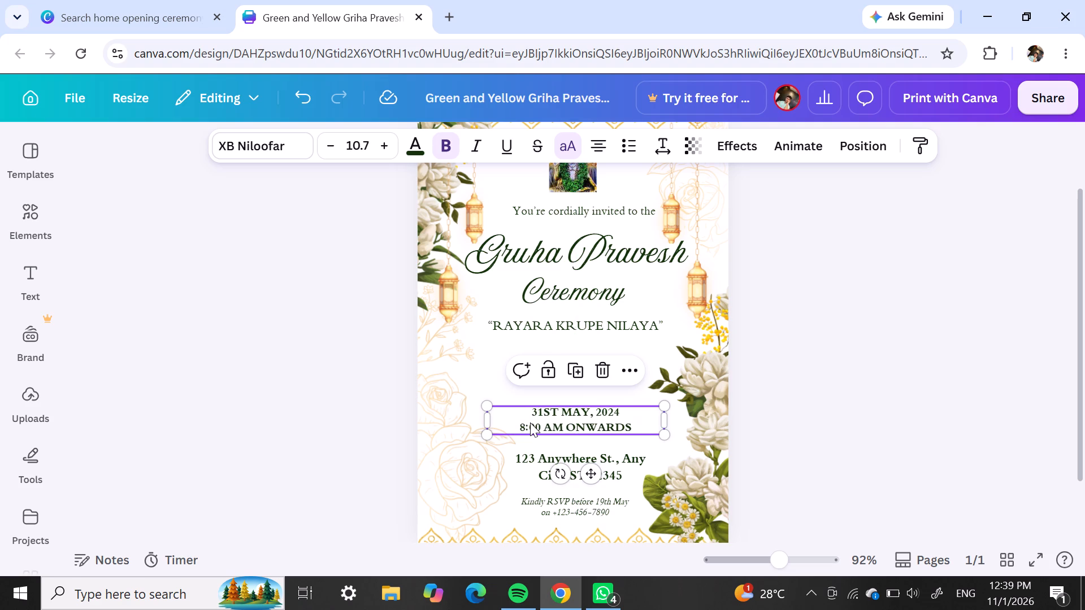
Replace the date and time text with "THURSDAY, 3RD DECEMBER 2026".
{"action": "left_click", "coordinate": [635, 419]}
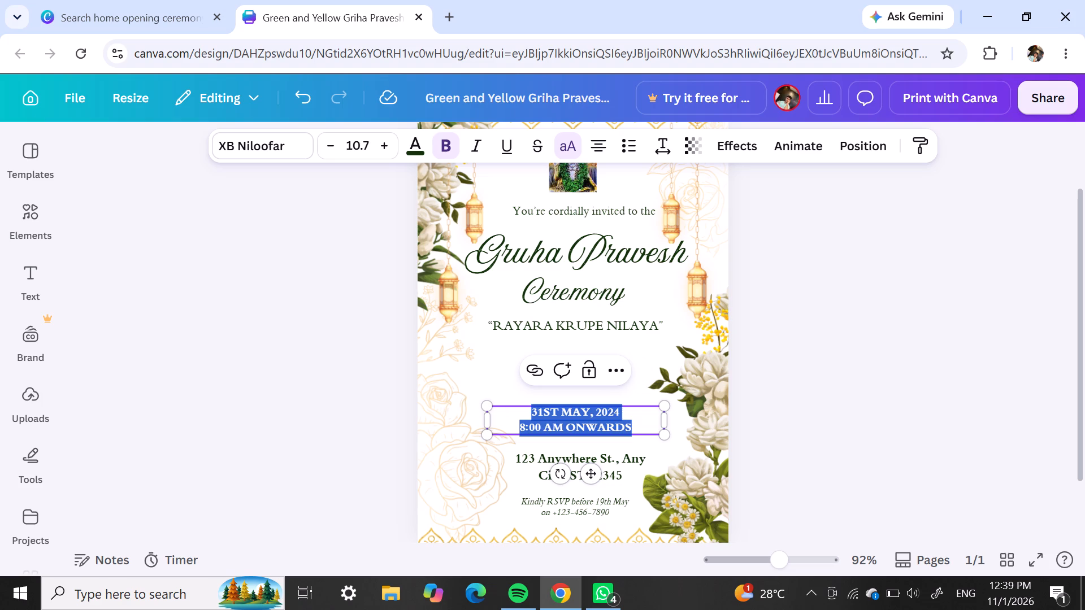
{"action": "key", "text": "BackSpace"}
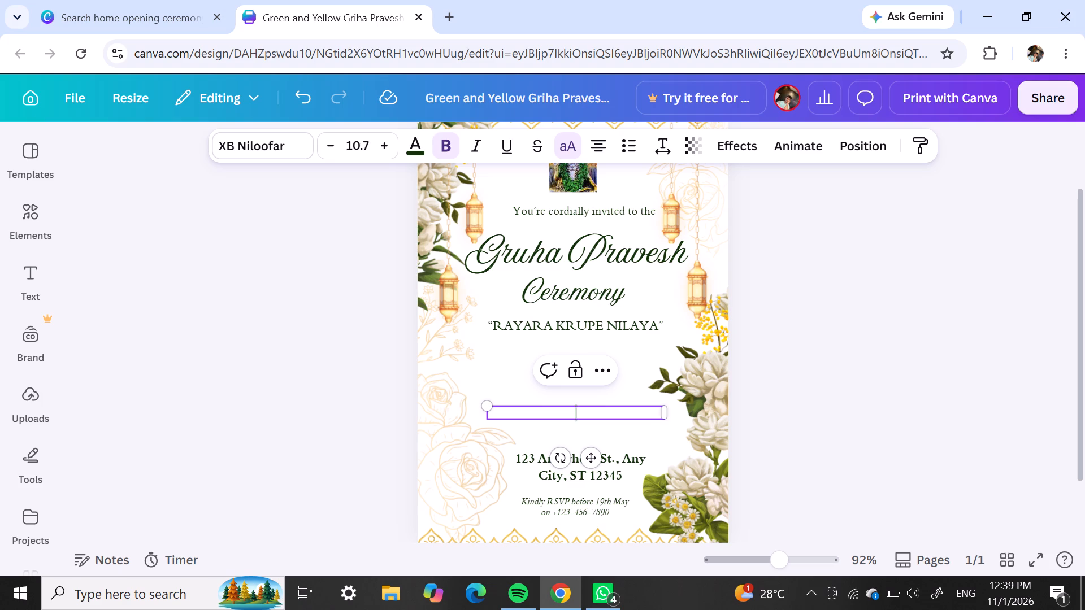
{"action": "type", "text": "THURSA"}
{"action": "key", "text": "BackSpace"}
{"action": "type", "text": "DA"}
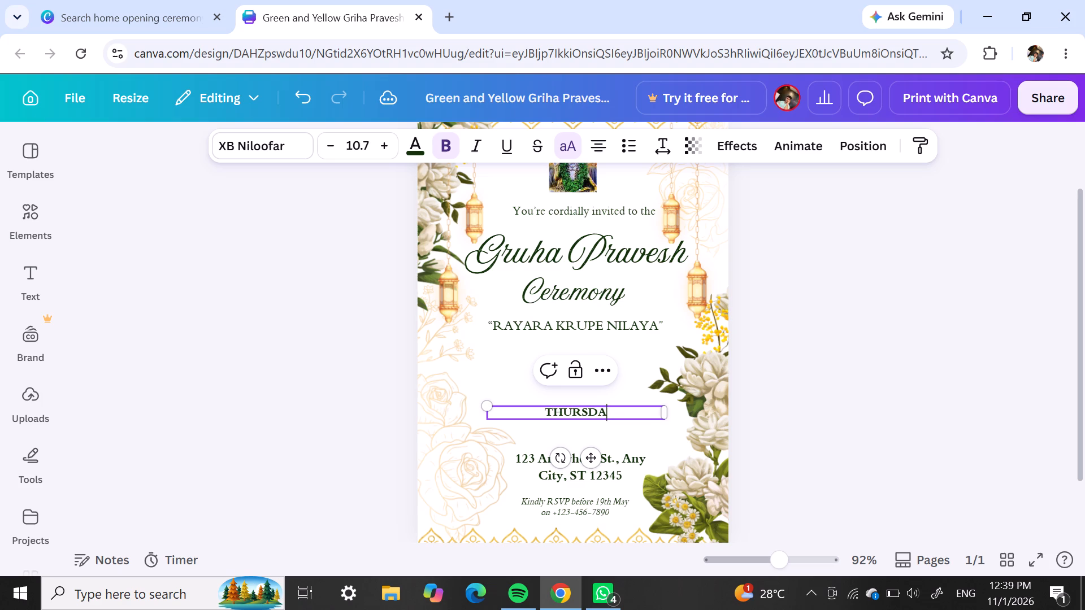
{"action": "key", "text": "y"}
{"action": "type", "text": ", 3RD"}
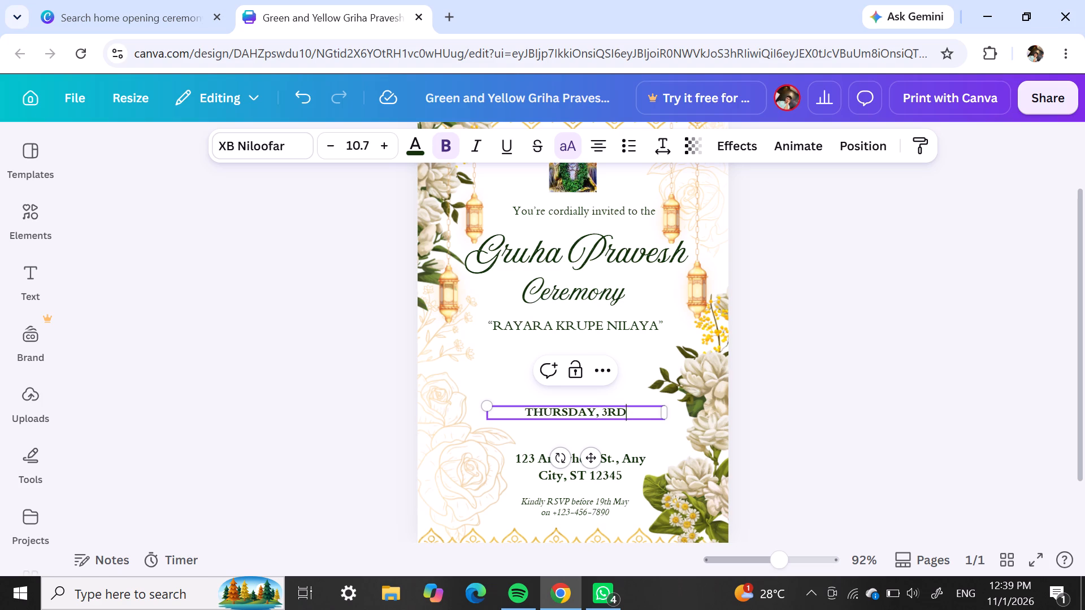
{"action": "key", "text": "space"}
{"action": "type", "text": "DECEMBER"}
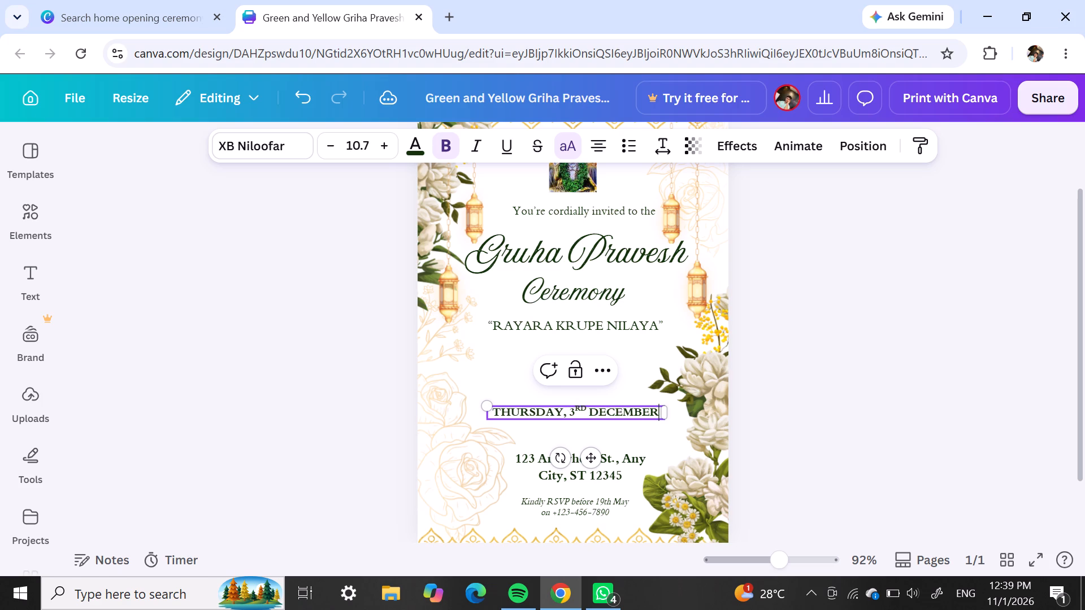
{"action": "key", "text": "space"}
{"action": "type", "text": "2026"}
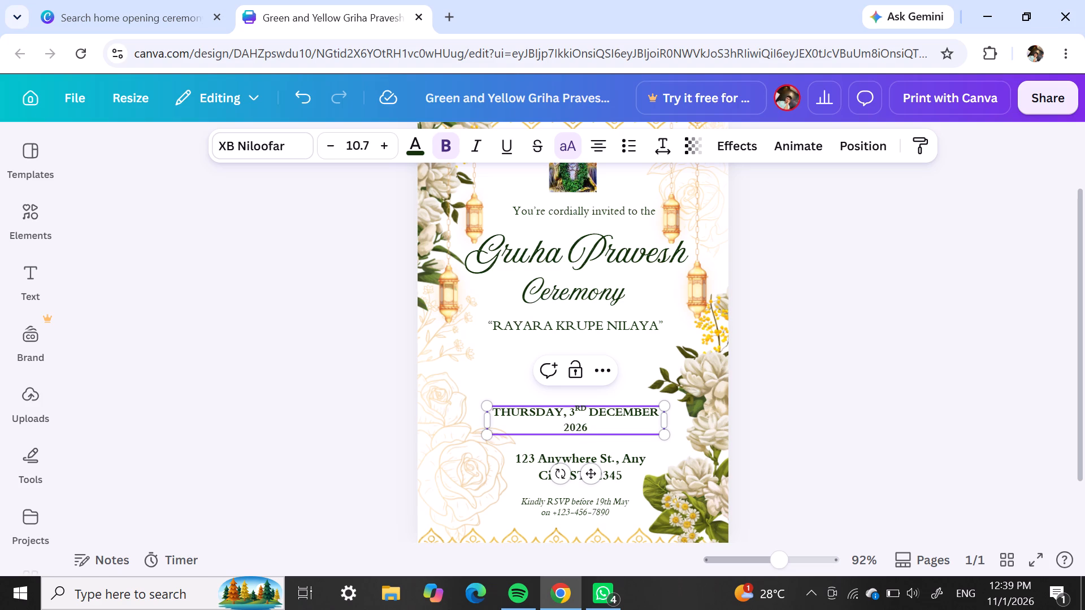
{"action": "scroll", "coordinate": [635, 419], "scroll_direction": "down", "scroll_amount": 1}
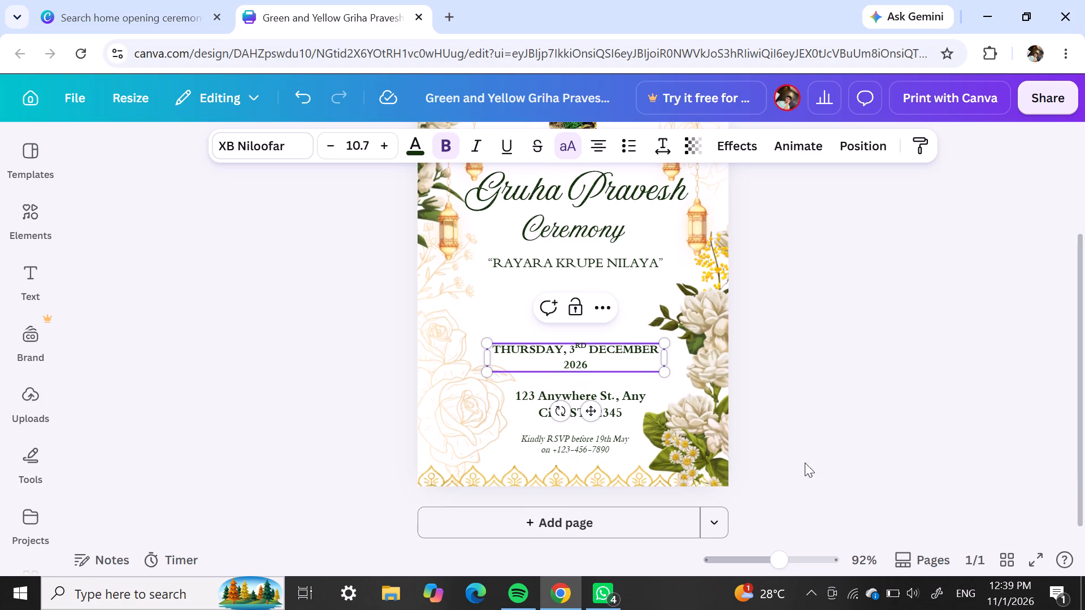
{"action": "left_click", "coordinate": [839, 473]}
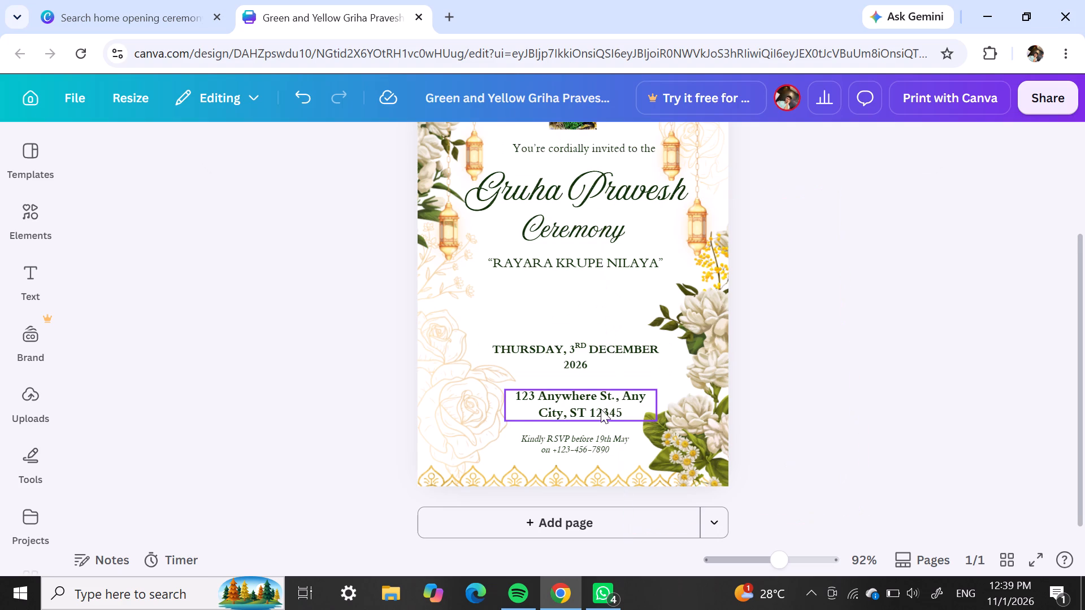
Replace the placeholder address "123 Anywhere St., Any City, ST 12345" with the label "VENUE:".
{"action": "left_click", "coordinate": [601, 409]}
{"action": "double_click", "coordinate": [623, 409]}
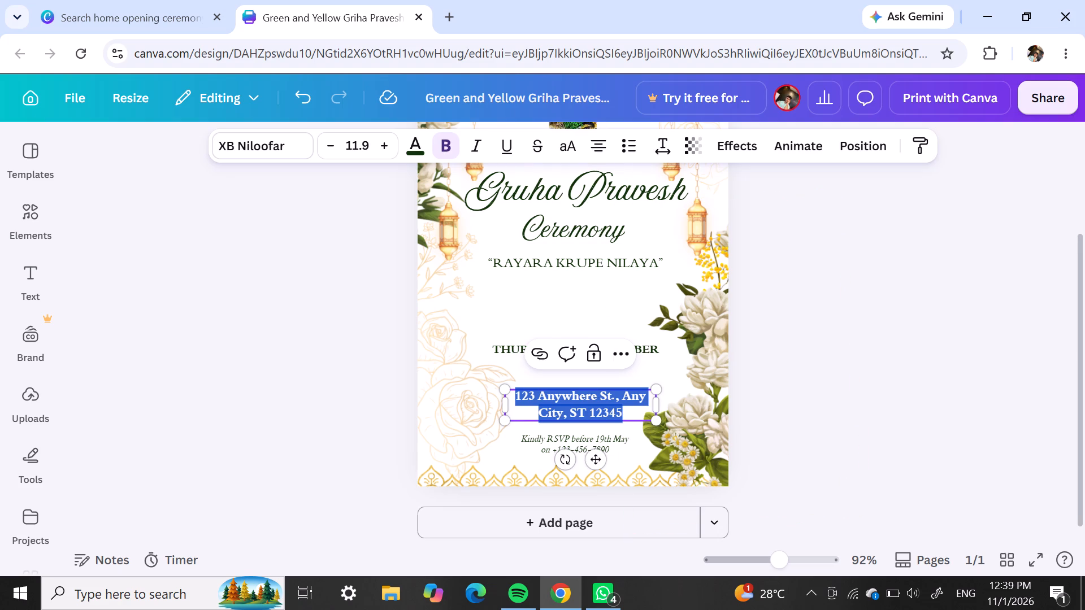
{"action": "key", "text": "BackSpace"}
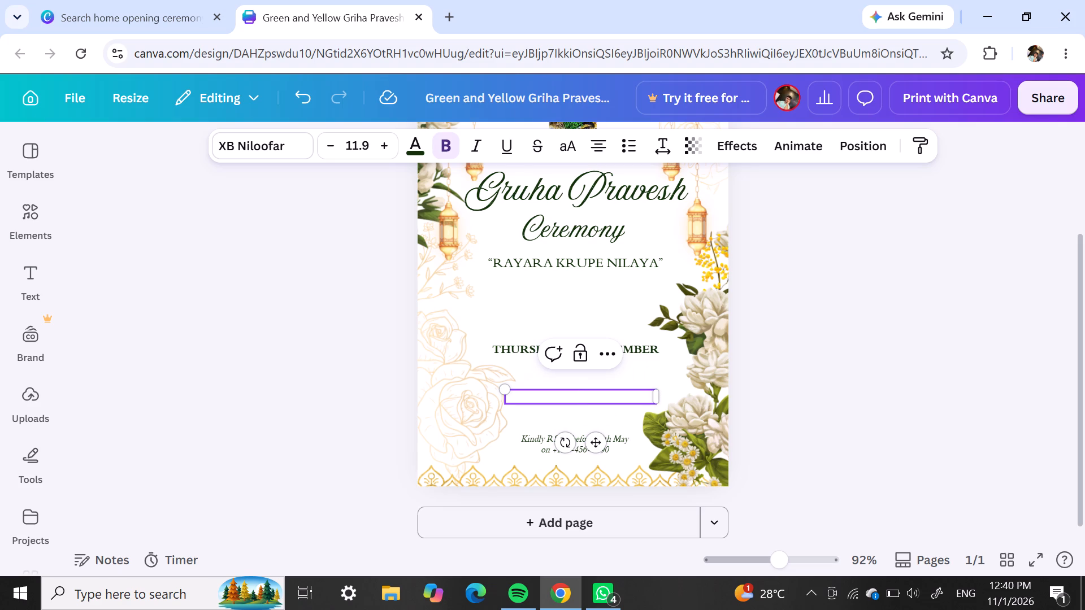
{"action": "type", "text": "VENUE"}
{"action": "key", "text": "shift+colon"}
{"action": "left_click", "coordinate": [845, 393]}
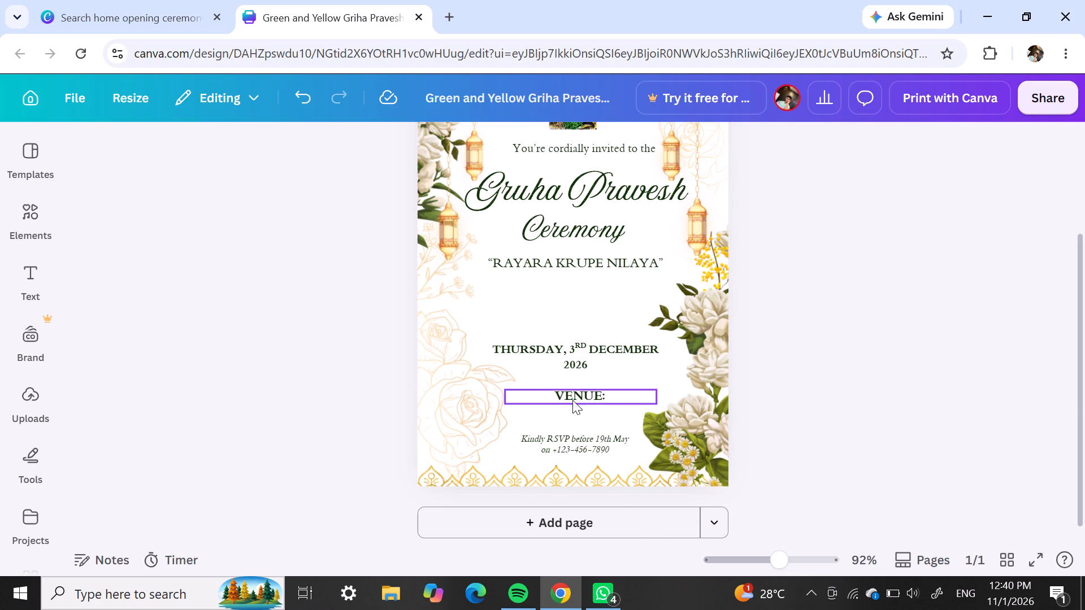
Add a space and the venue's village name after "VENUE:".
{"action": "left_click", "coordinate": [576, 397]}
{"action": "left_click", "coordinate": [613, 394]}
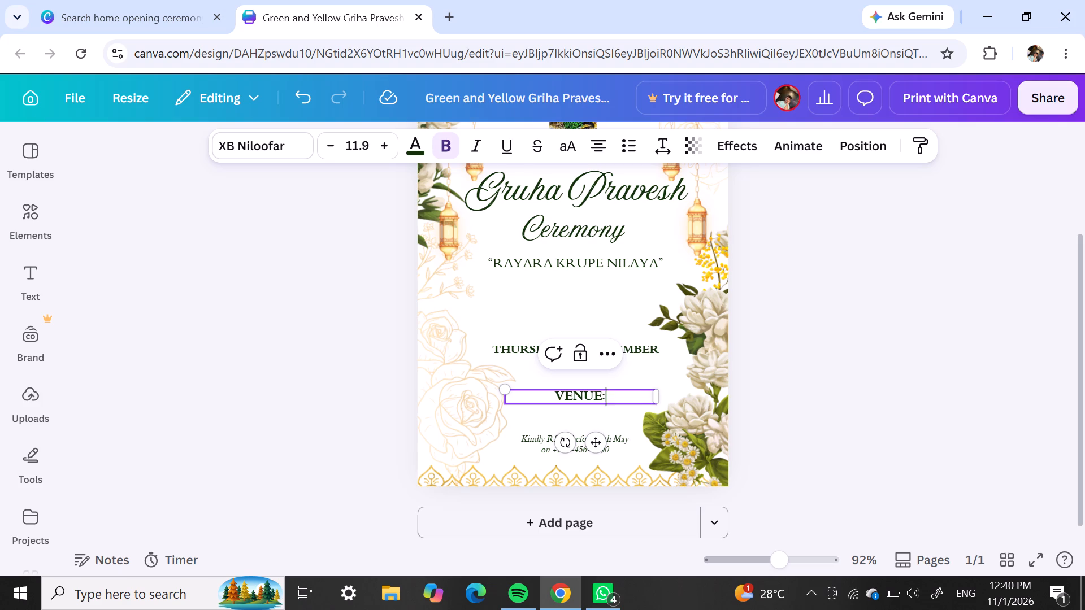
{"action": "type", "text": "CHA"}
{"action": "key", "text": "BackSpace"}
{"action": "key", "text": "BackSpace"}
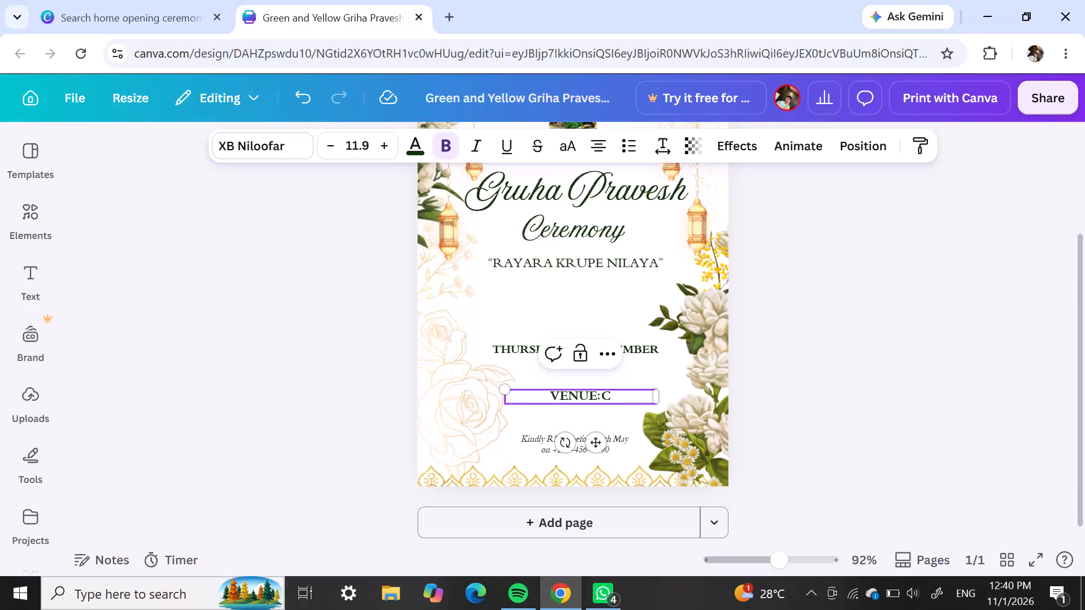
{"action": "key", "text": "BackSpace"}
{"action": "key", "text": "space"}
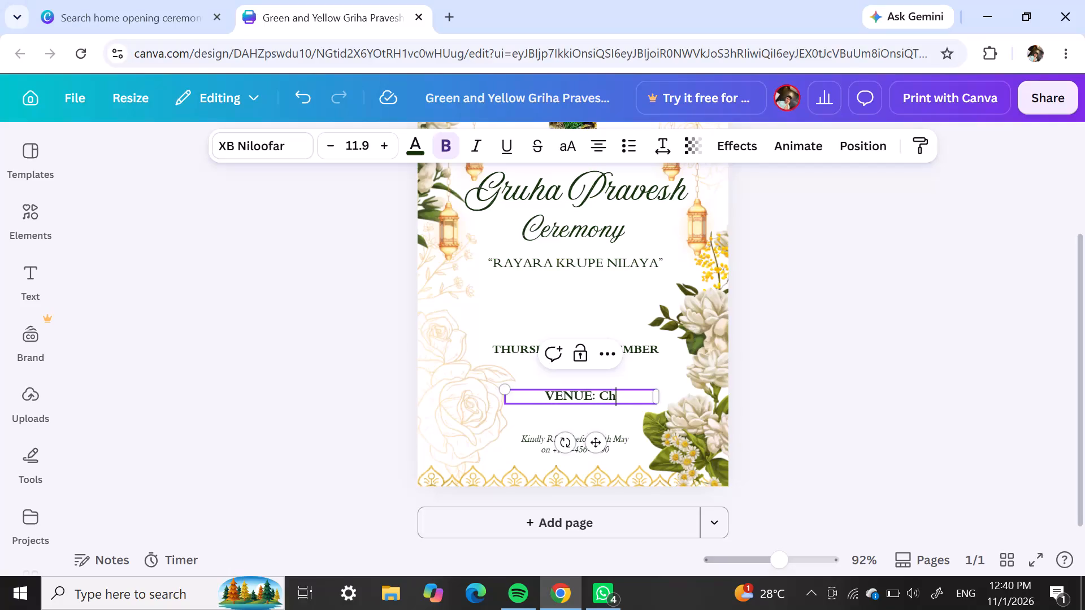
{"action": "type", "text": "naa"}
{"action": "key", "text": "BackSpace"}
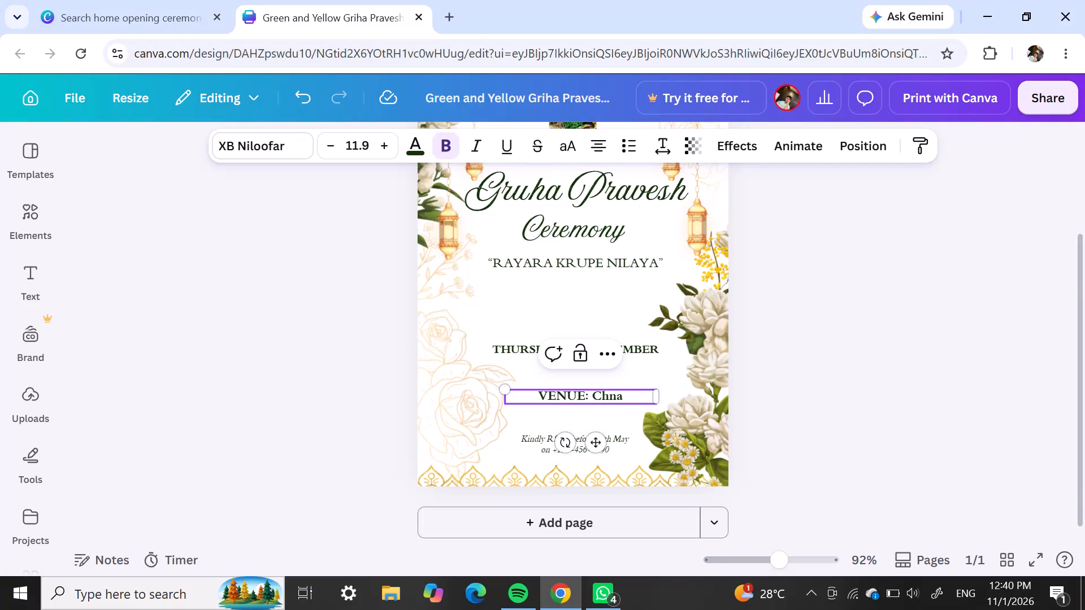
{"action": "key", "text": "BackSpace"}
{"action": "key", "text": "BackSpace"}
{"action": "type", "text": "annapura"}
Continue the venue address with a comma and the capitalised road name after the village.
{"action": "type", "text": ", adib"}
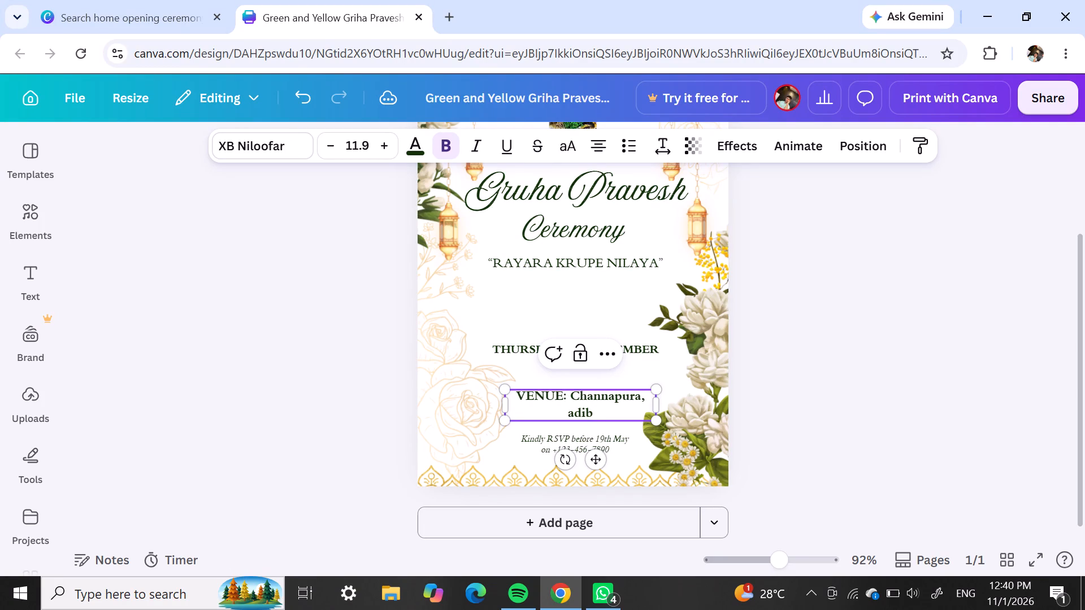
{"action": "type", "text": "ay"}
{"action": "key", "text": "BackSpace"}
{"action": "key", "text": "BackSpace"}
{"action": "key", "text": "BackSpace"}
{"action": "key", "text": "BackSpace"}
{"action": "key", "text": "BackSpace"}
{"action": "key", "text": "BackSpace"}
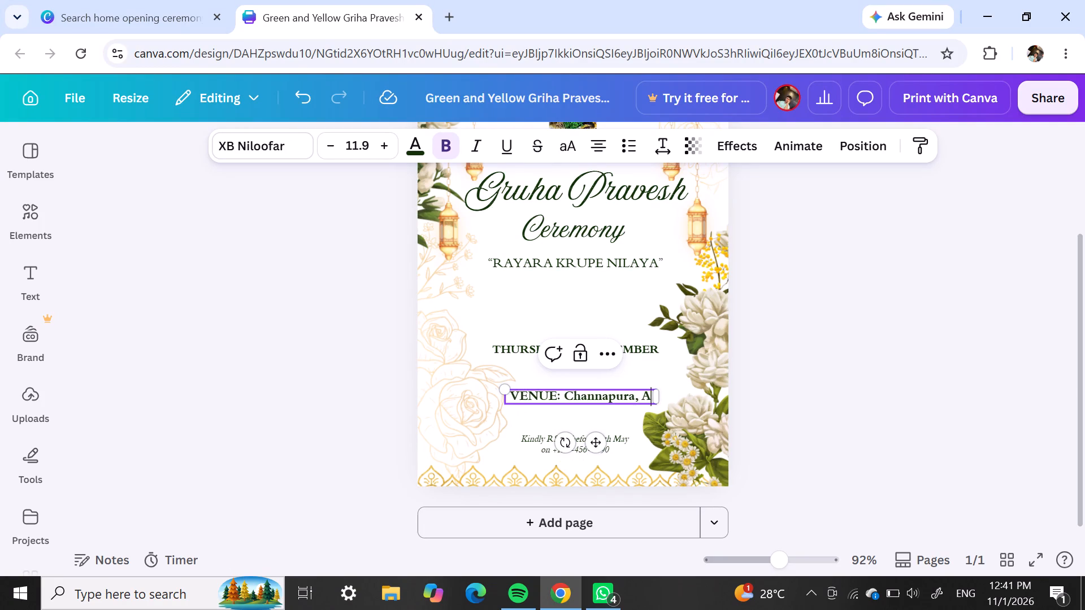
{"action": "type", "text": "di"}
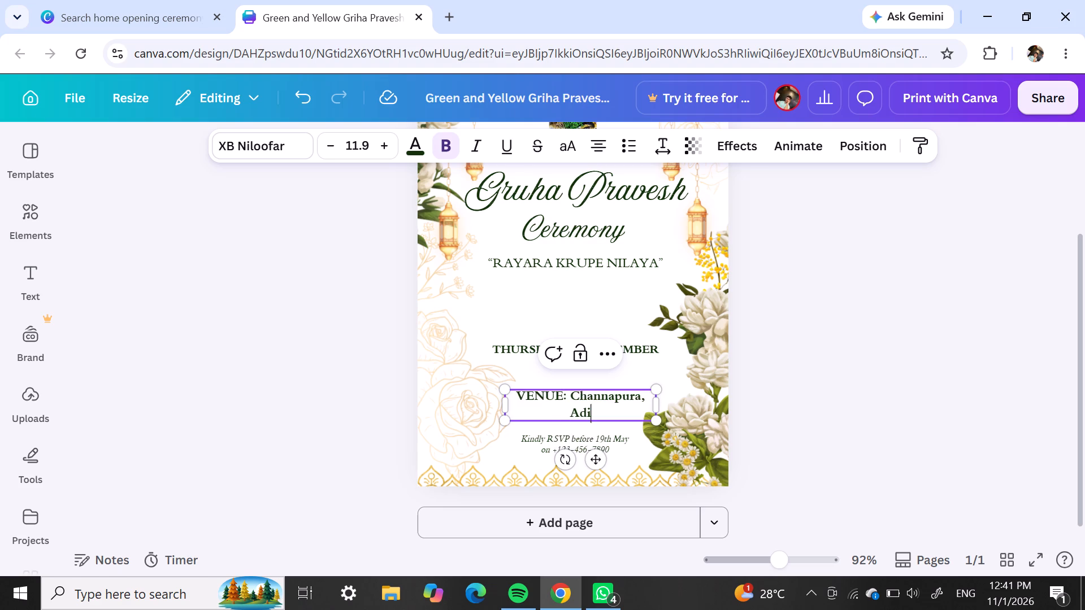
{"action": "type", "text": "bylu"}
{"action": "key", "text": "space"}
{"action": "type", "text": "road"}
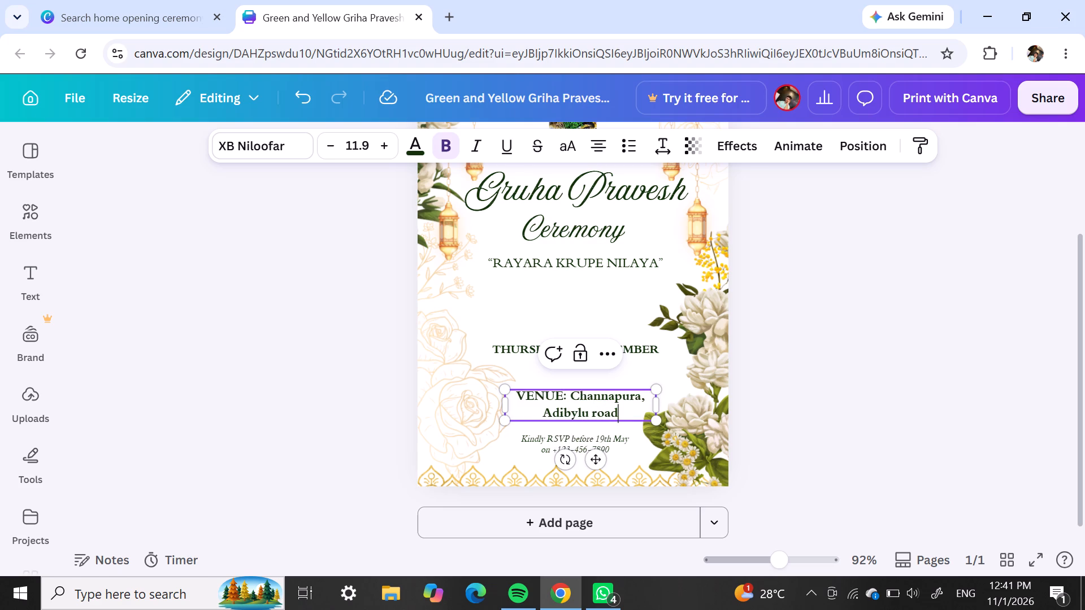
Complete the venue address with the taluk, the district and, after a dash, the postal code.
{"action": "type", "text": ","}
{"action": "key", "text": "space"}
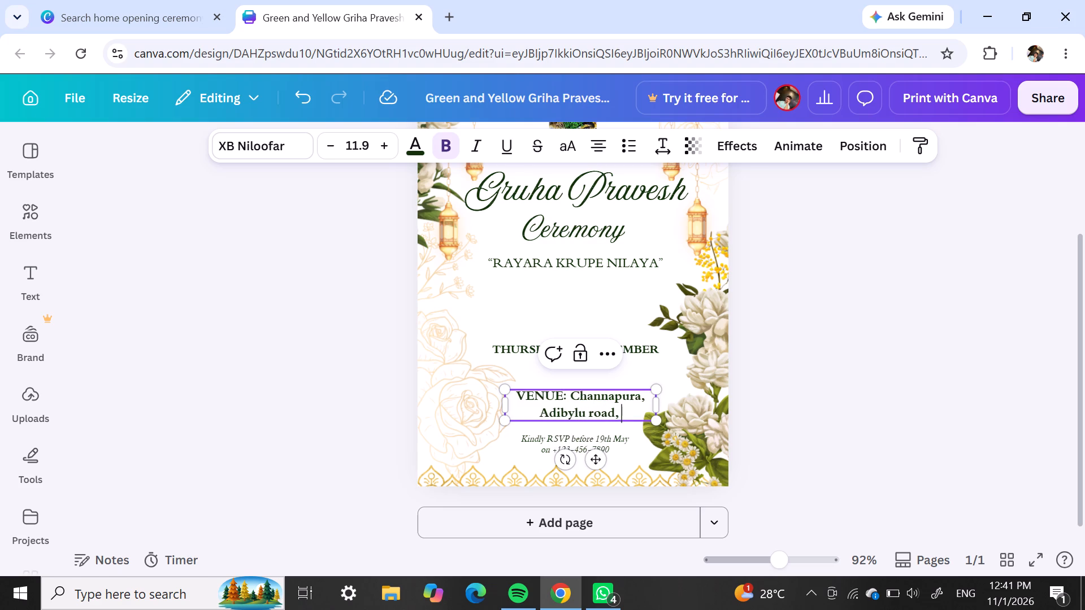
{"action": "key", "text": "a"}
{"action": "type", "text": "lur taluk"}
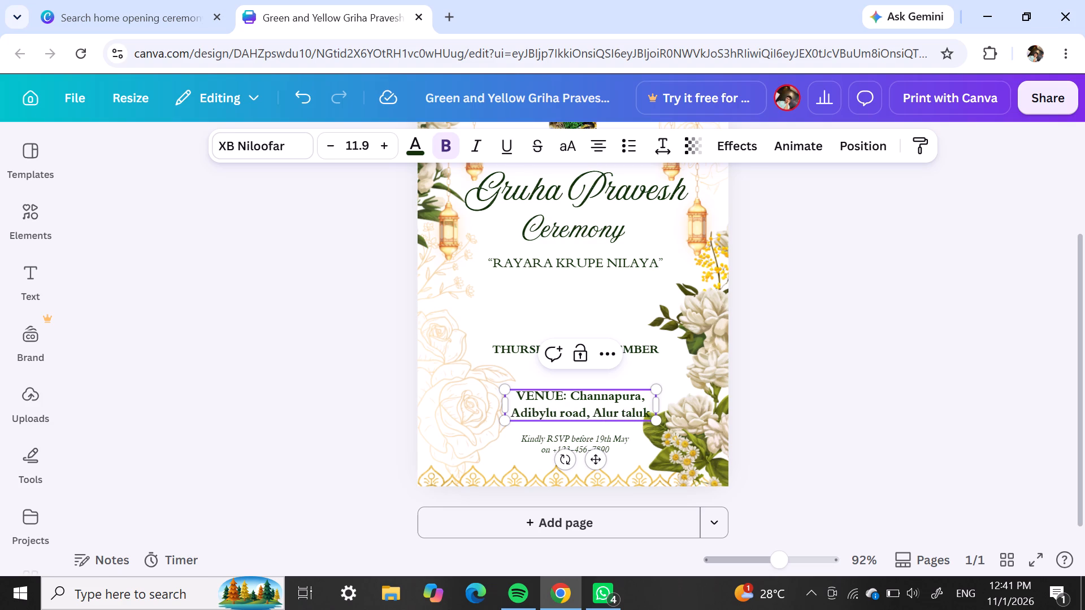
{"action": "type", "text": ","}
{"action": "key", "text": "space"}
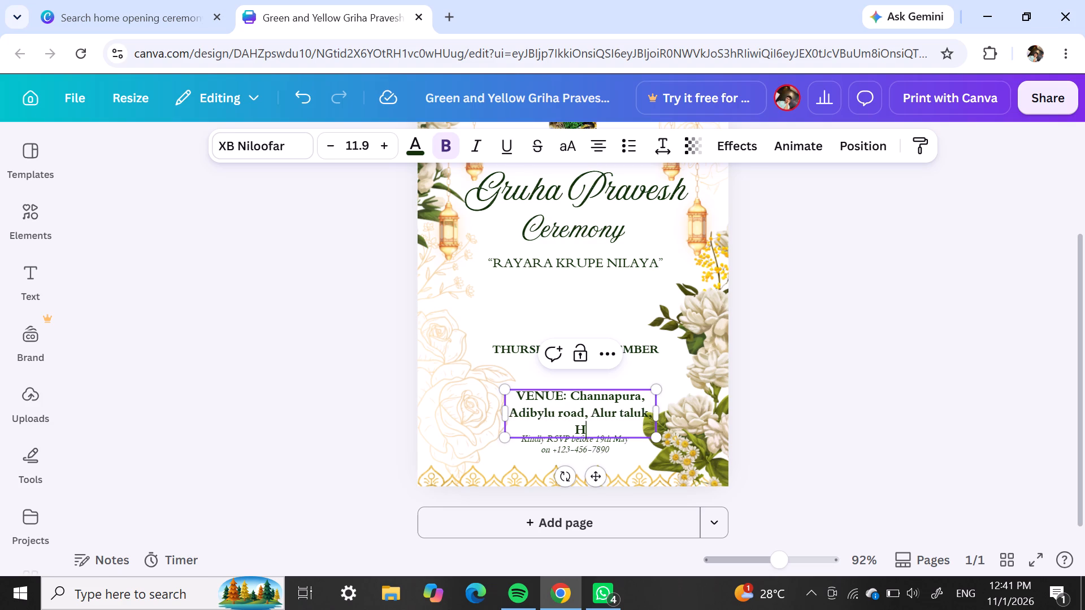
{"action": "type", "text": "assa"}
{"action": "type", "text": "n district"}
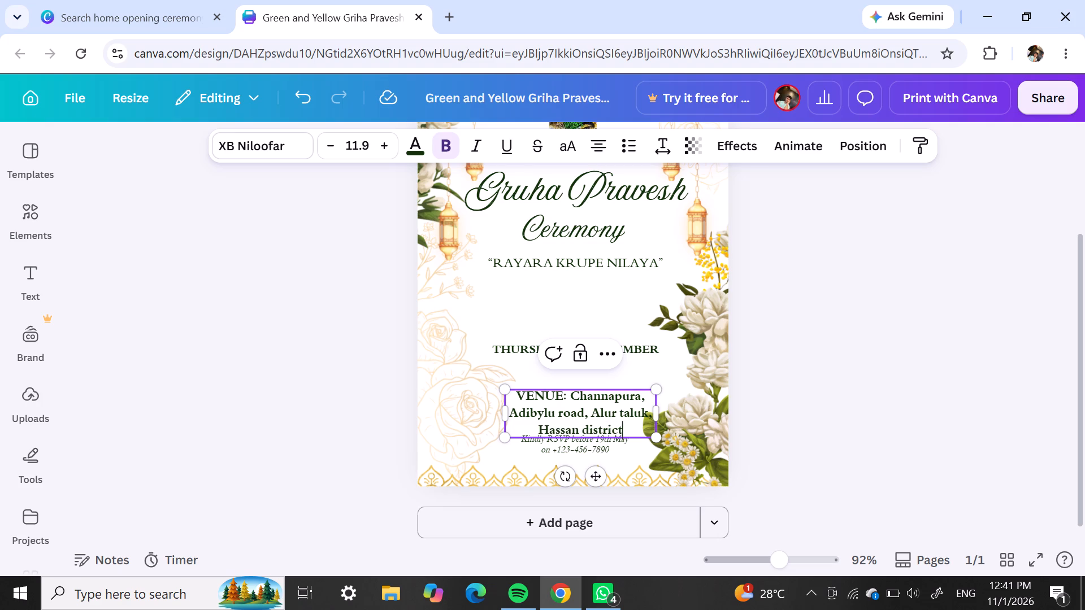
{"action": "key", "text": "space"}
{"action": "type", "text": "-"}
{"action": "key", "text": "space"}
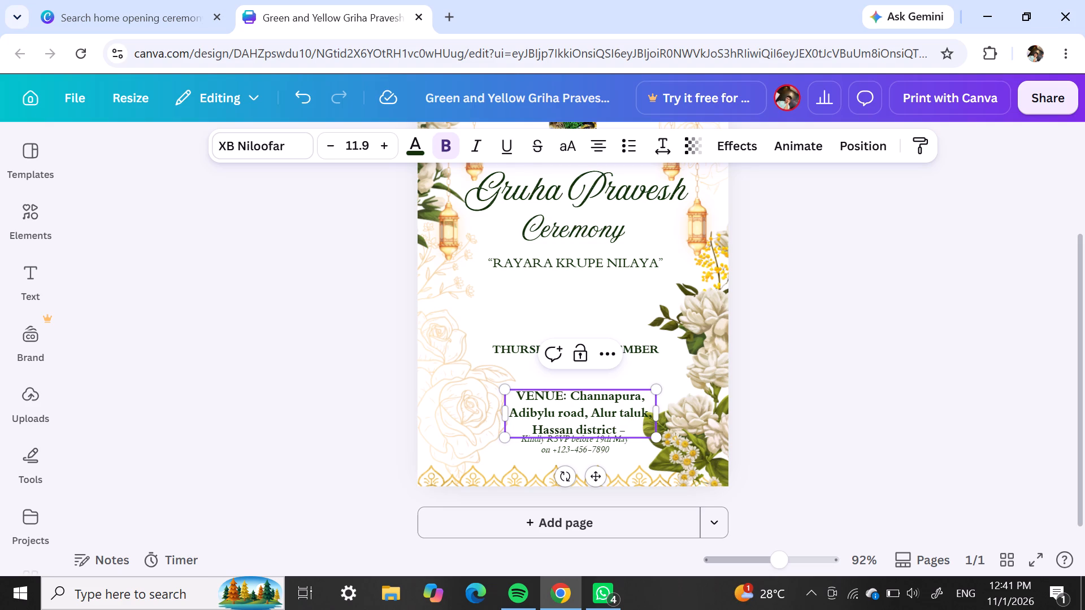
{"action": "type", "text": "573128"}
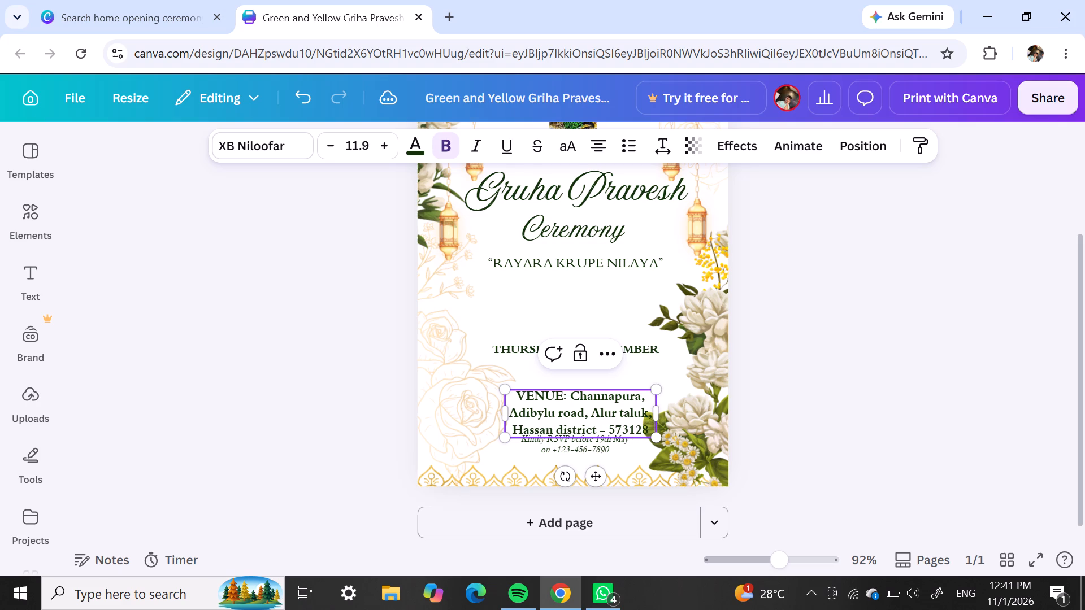
Shrink the venue address block slightly to font size 11.3.
{"action": "left_click", "coordinate": [504, 392]}
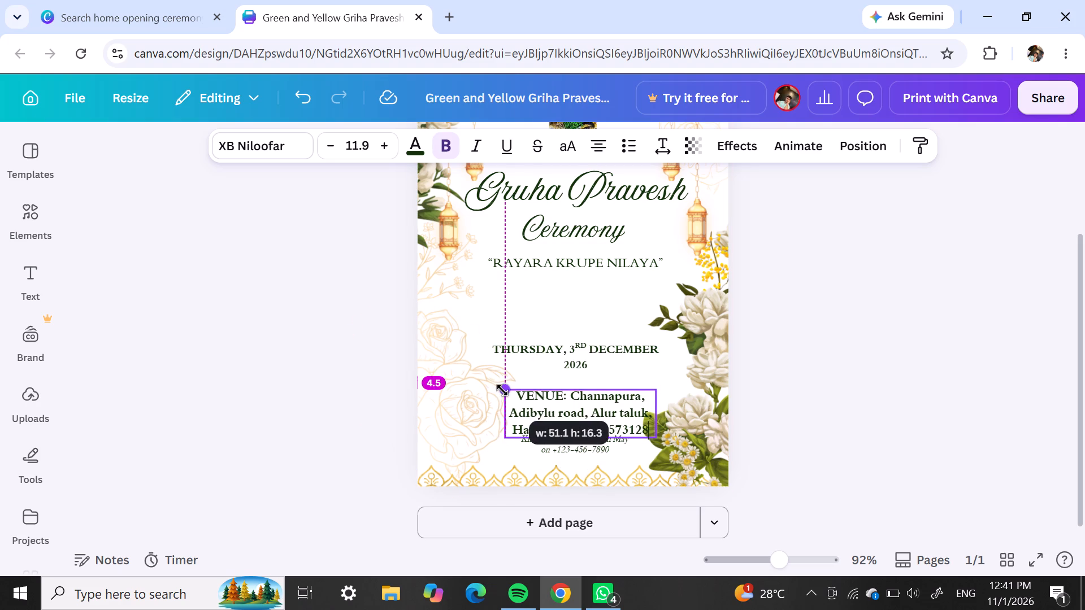
{"action": "left_click_drag", "start_coordinate": [656, 389], "coordinate": [649, 389]}
Trim the left edge of the leafy flower image in the card's lower right corner, away from the venue address.
{"action": "left_click", "coordinate": [676, 407]}
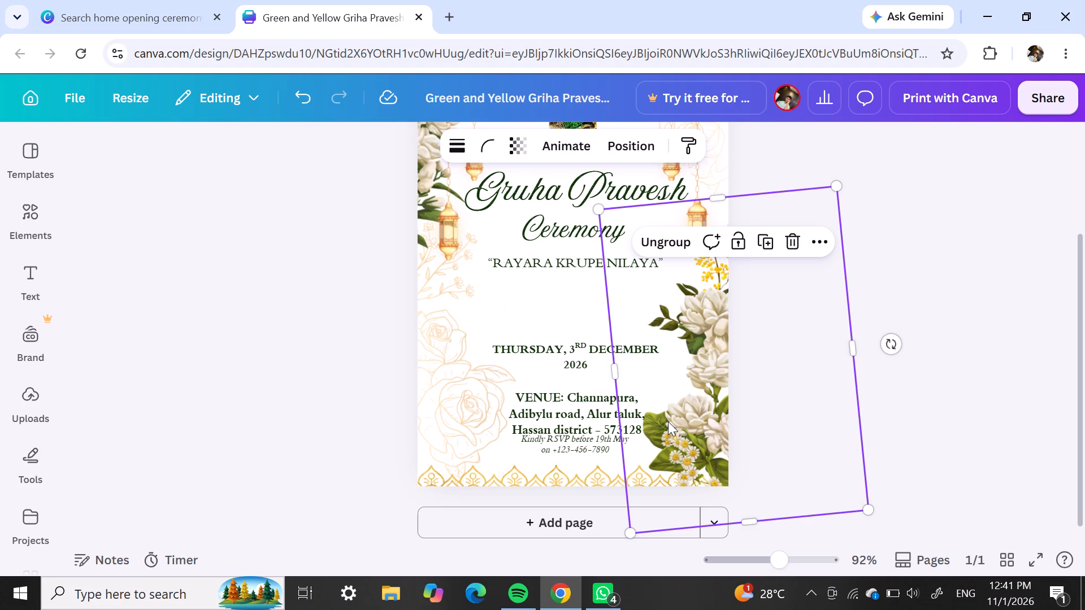
{"action": "left_click", "coordinate": [668, 421]}
{"action": "left_click_drag", "start_coordinate": [651, 403], "coordinate": [657, 403]}
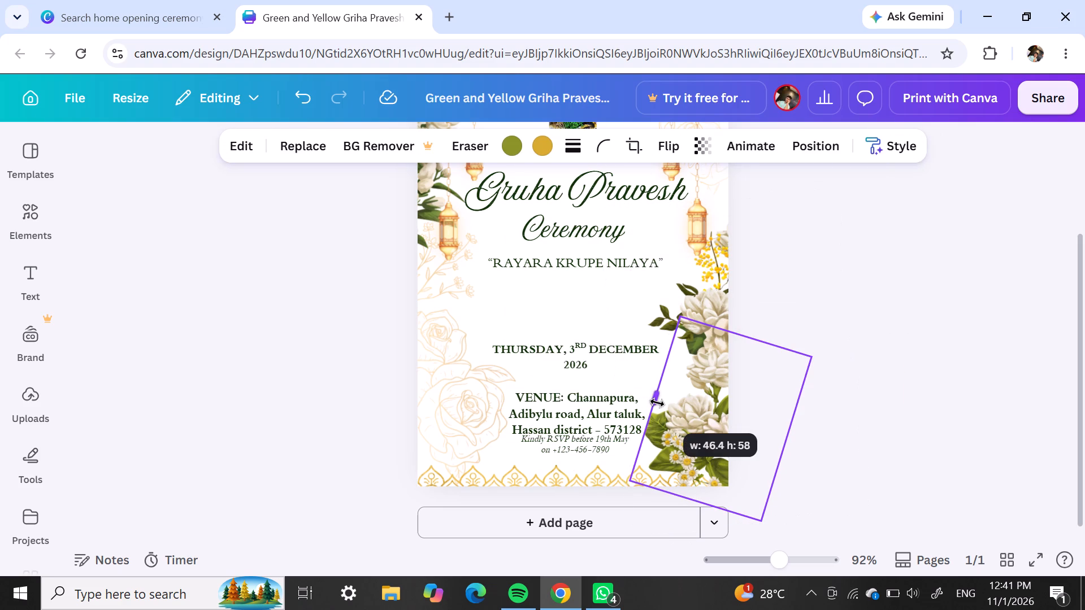
{"action": "left_click_drag", "start_coordinate": [657, 403], "coordinate": [665, 404]}
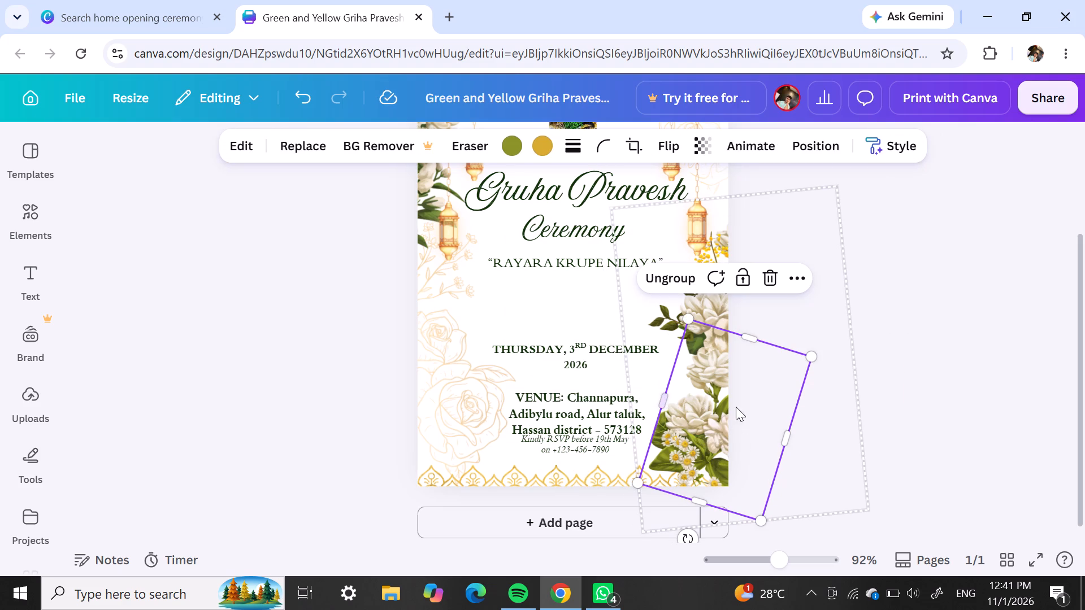
{"action": "left_click", "coordinate": [852, 409]}
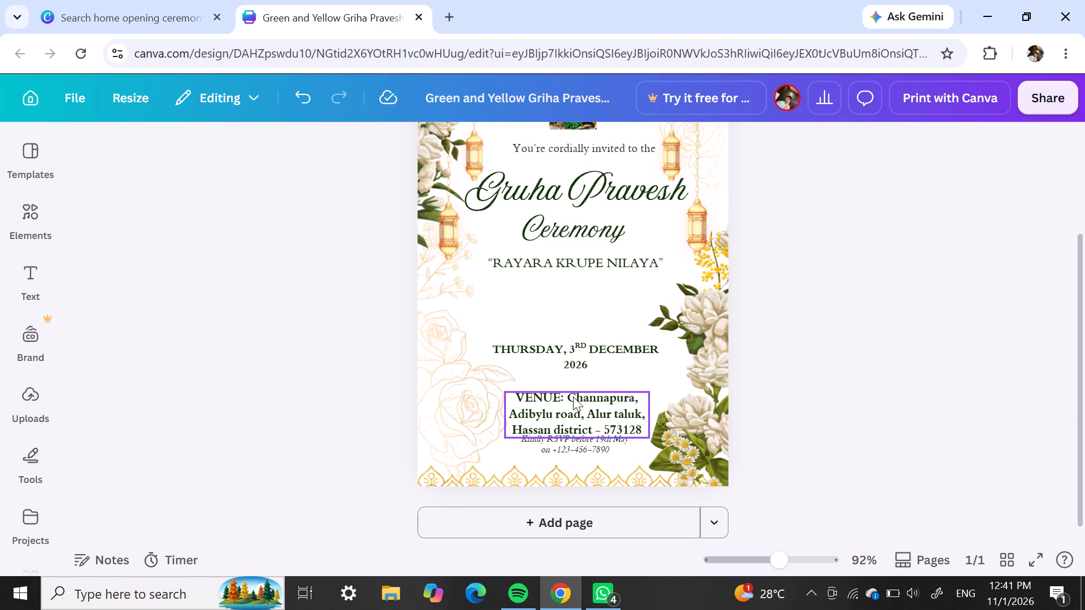
Move the venue address block up into the gap between the date and the RSVP note, clear of both.
{"action": "left_click", "coordinate": [566, 396]}
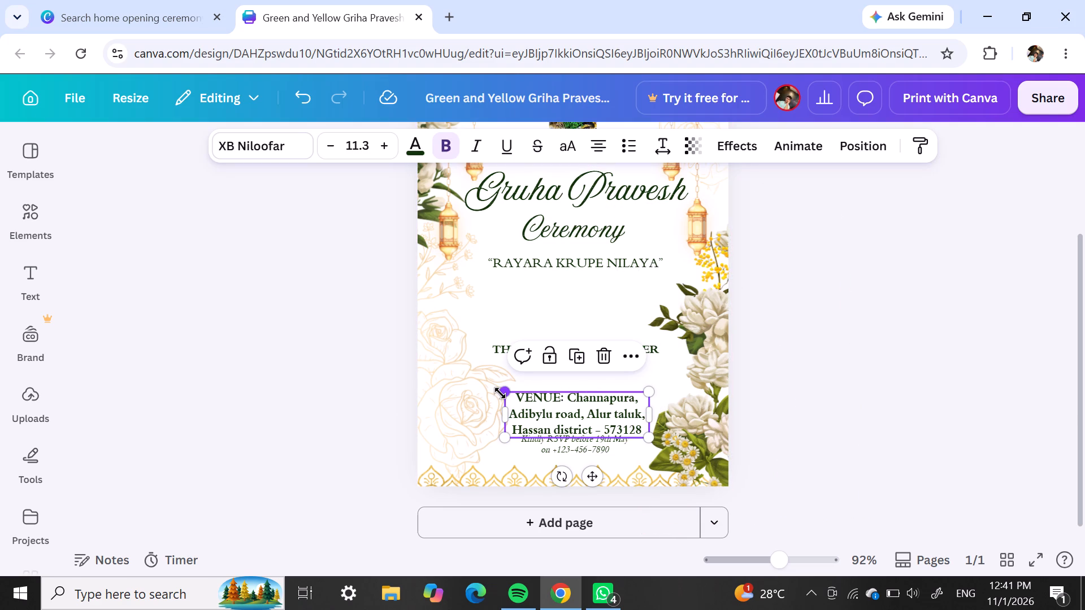
{"action": "left_click_drag", "start_coordinate": [500, 393], "coordinate": [504, 388]}
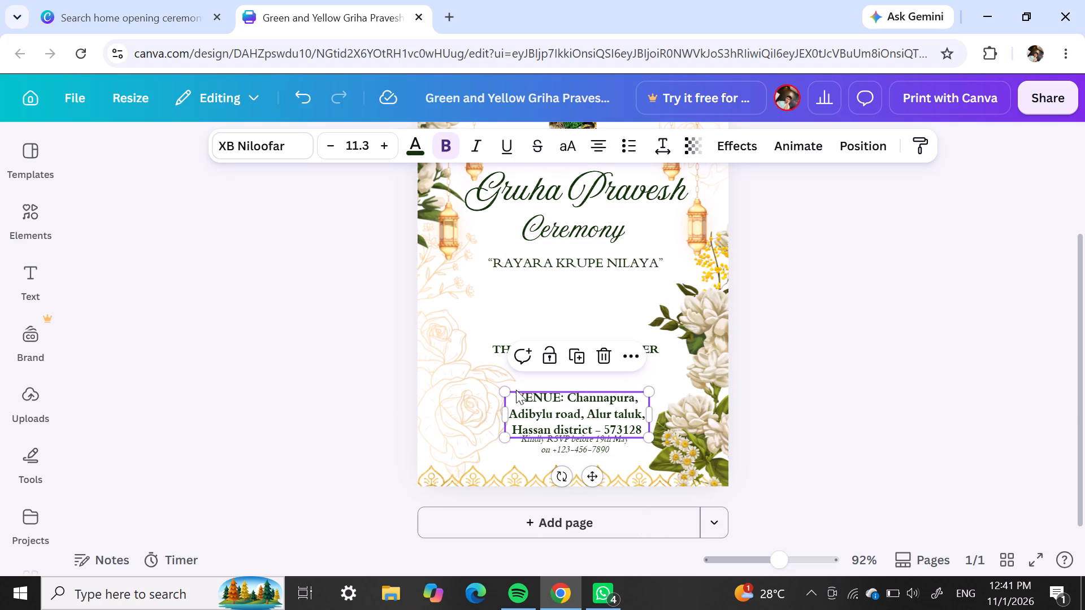
{"action": "left_click", "coordinate": [522, 394]}
{"action": "left_click_drag", "start_coordinate": [517, 388], "coordinate": [517, 386]}
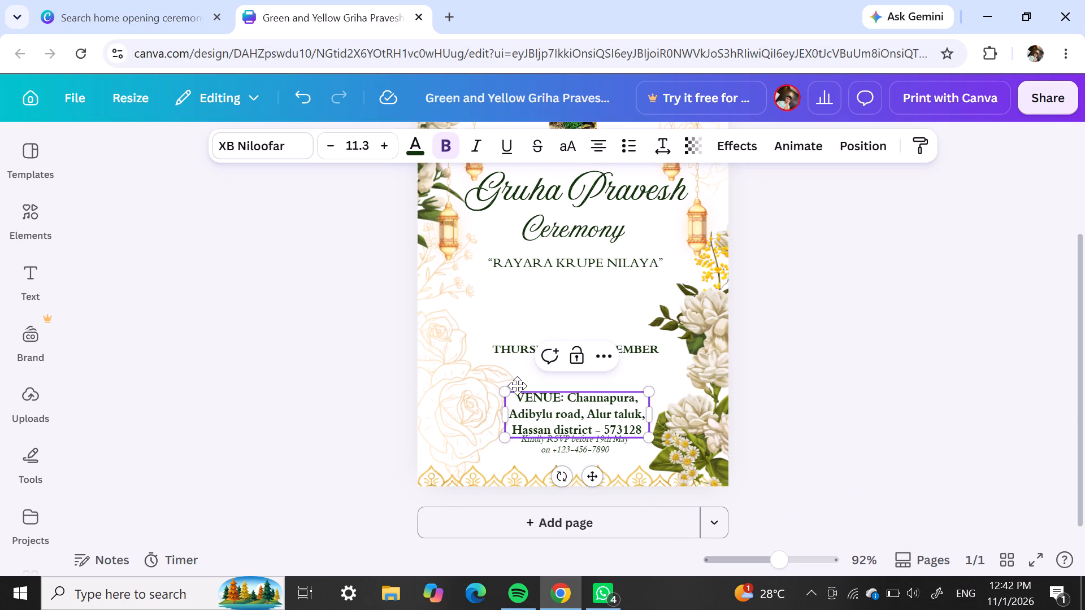
{"action": "left_click_drag", "start_coordinate": [517, 386], "coordinate": [523, 377]}
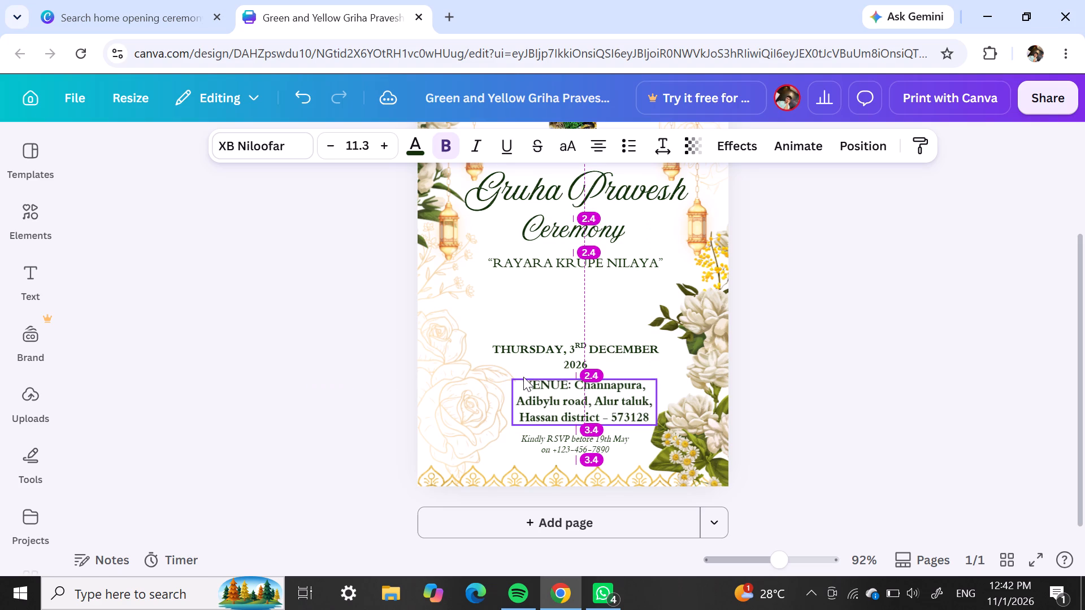
{"action": "left_click_drag", "start_coordinate": [523, 377], "coordinate": [523, 378]}
Shrink the rose outline image in the card's lower left corner slightly, away from the venue address.
{"action": "left_click", "coordinate": [487, 370]}
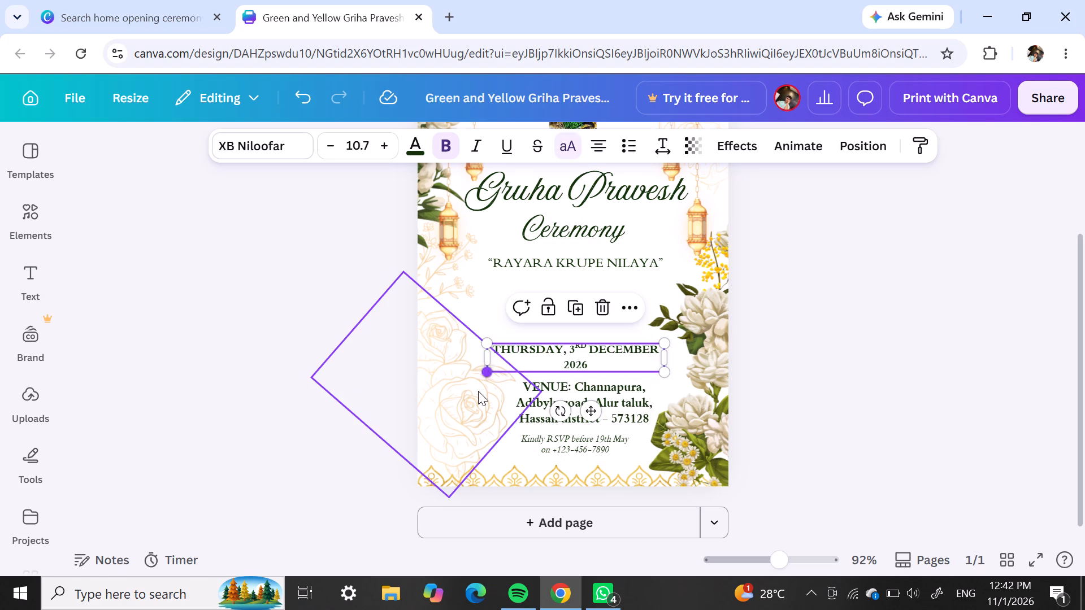
{"action": "left_click", "coordinate": [478, 392]}
{"action": "left_click_drag", "start_coordinate": [540, 389], "coordinate": [536, 389]}
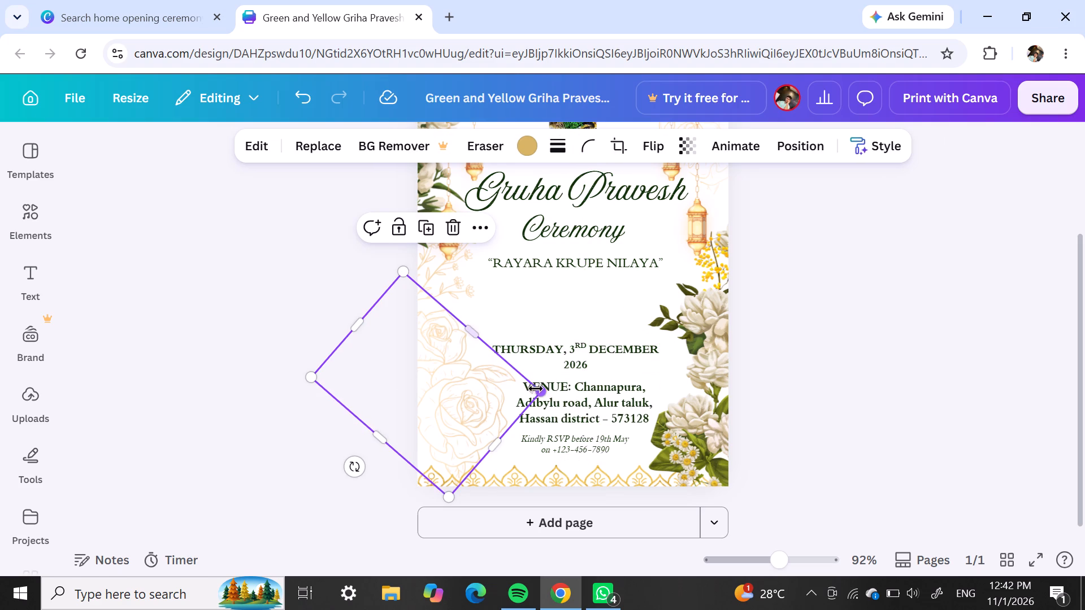
{"action": "left_click_drag", "start_coordinate": [536, 389], "coordinate": [527, 389]}
Enlarge the venue address block slightly to font size 11.7, extending it towards the rose outline.
{"action": "left_click", "coordinate": [555, 400]}
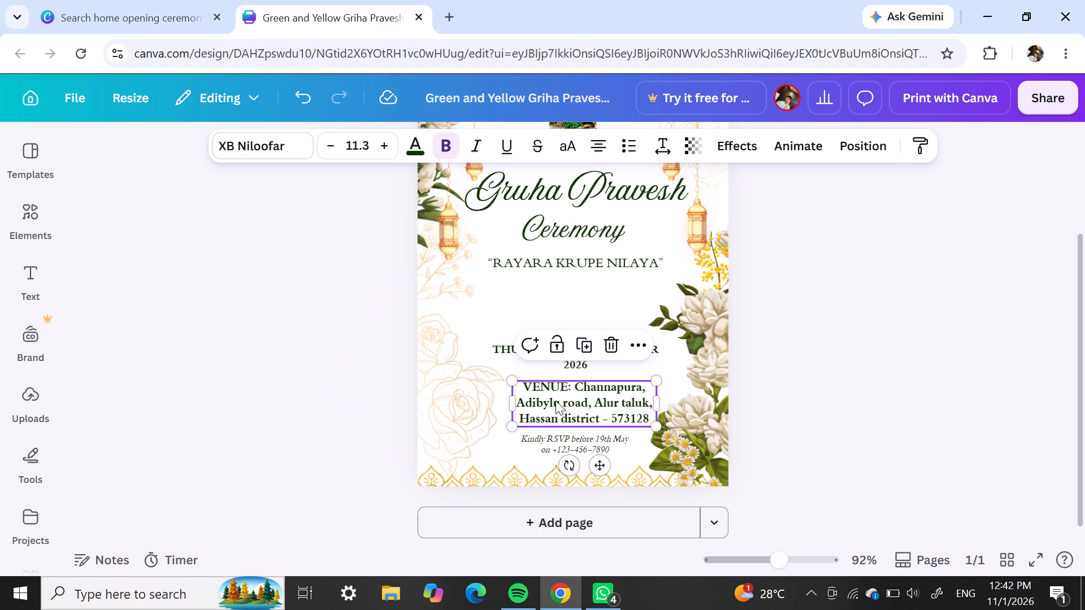
{"action": "left_click_drag", "start_coordinate": [514, 379], "coordinate": [511, 377]}
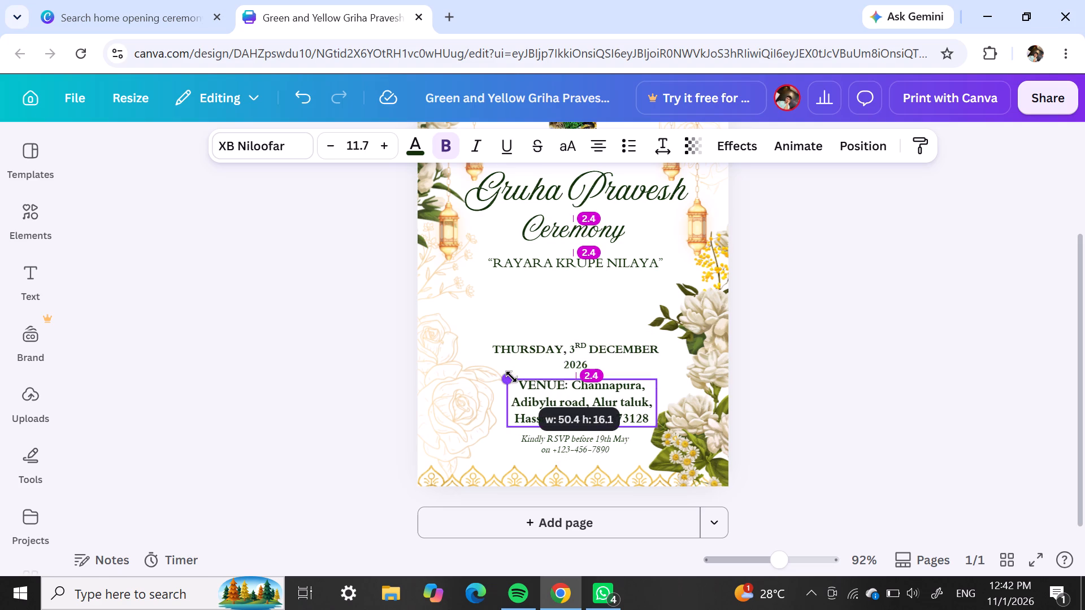
{"action": "left_click_drag", "start_coordinate": [511, 377], "coordinate": [511, 373]}
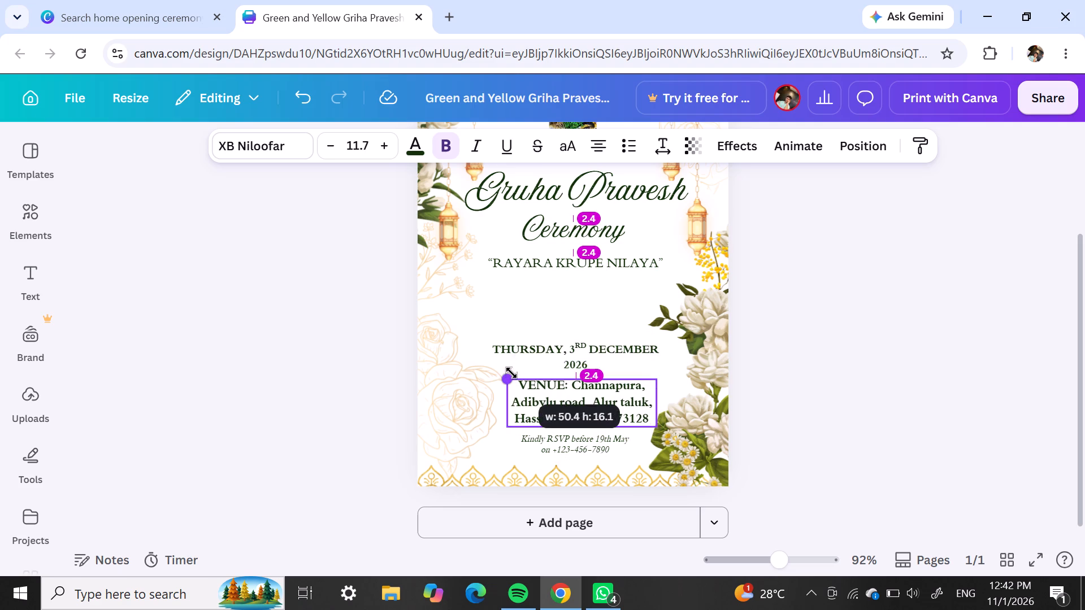
{"action": "left_click", "coordinate": [830, 398]}
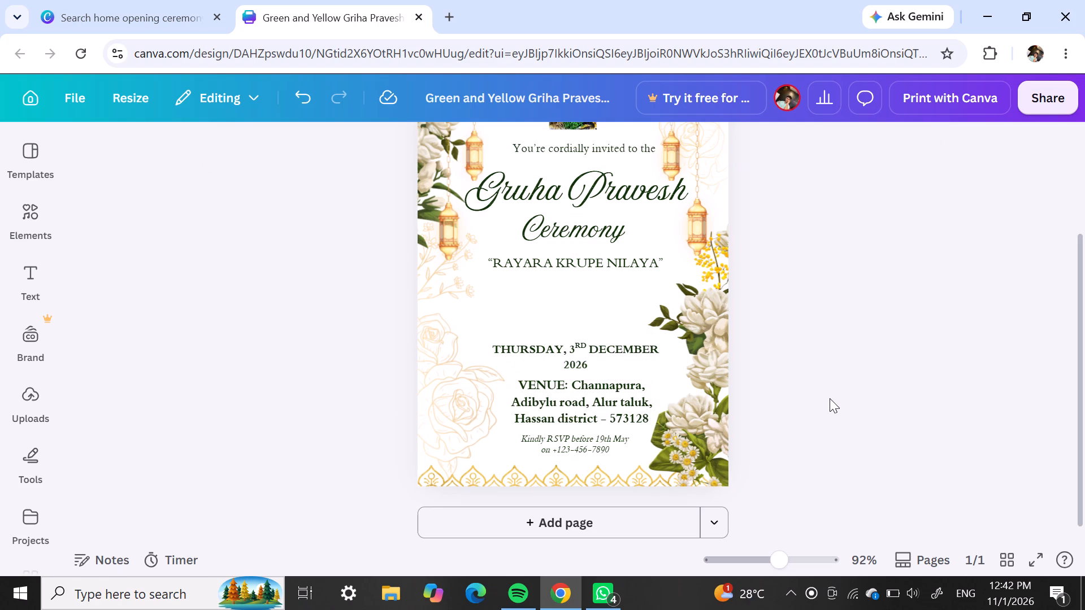
Shrink the date text block slightly to font size 10.4.
{"action": "left_click", "coordinate": [576, 344]}
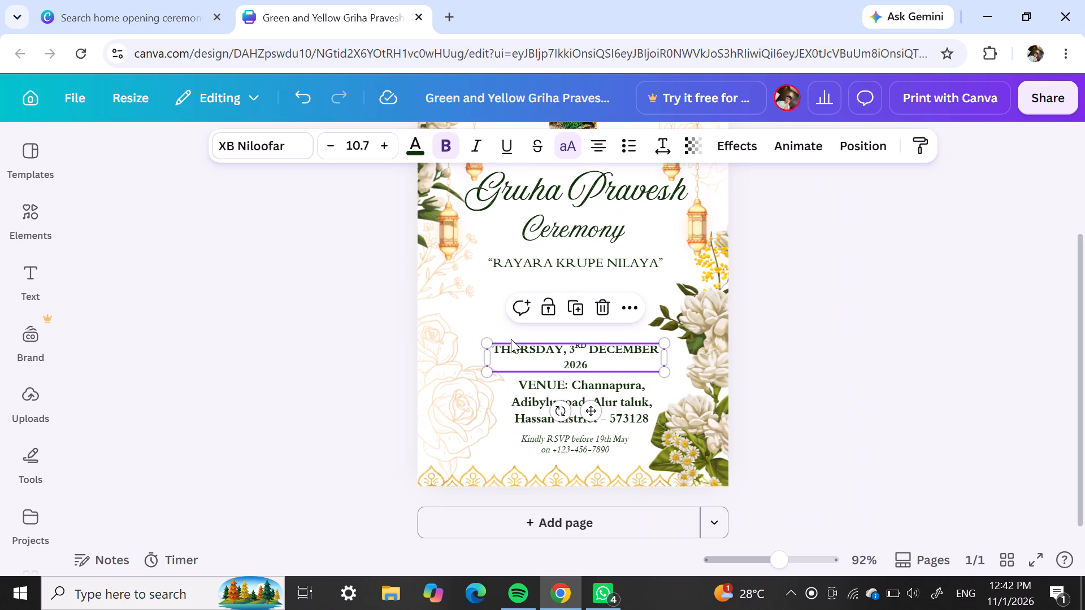
{"action": "left_click_drag", "start_coordinate": [486, 337], "coordinate": [493, 332]}
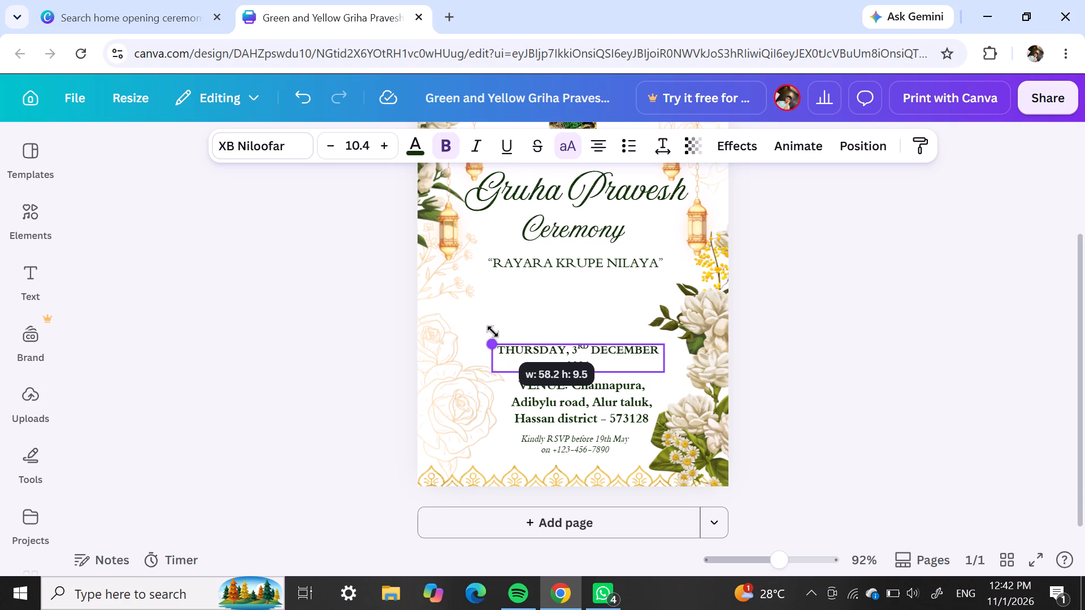
{"action": "left_click_drag", "start_coordinate": [493, 332], "coordinate": [493, 330]}
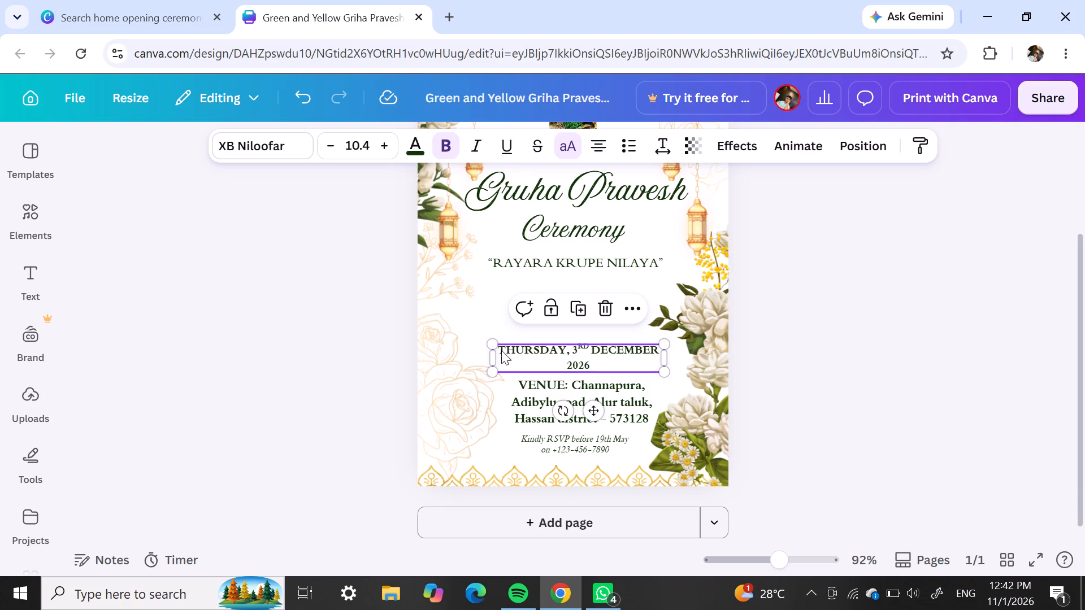
Move the date block slightly up from the venue address and centre it horizontally on the card.
{"action": "left_click", "coordinate": [499, 367]}
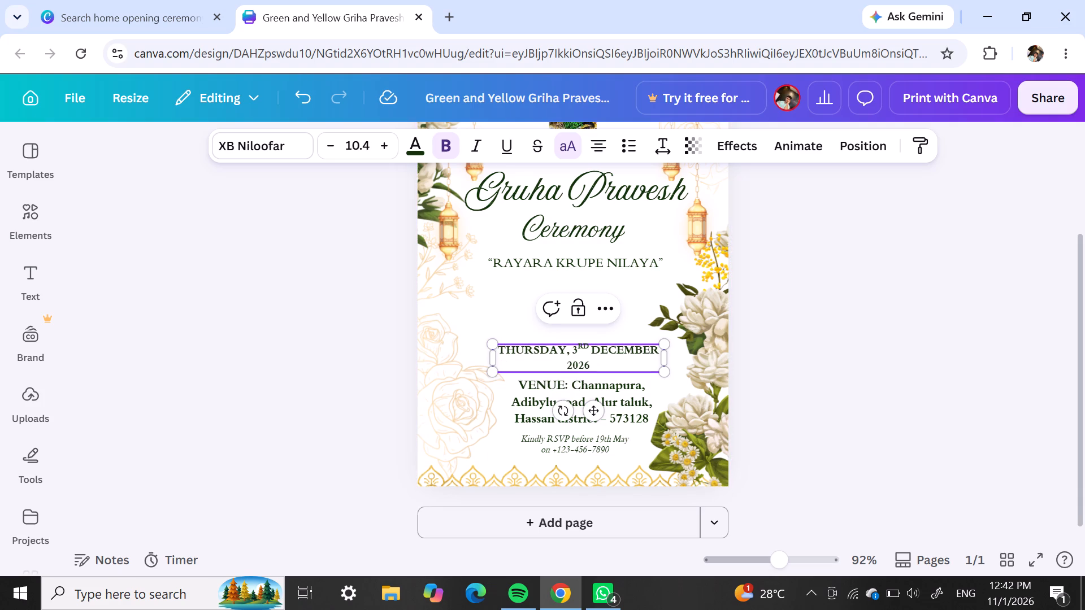
{"action": "left_click_drag", "start_coordinate": [503, 341], "coordinate": [505, 333]}
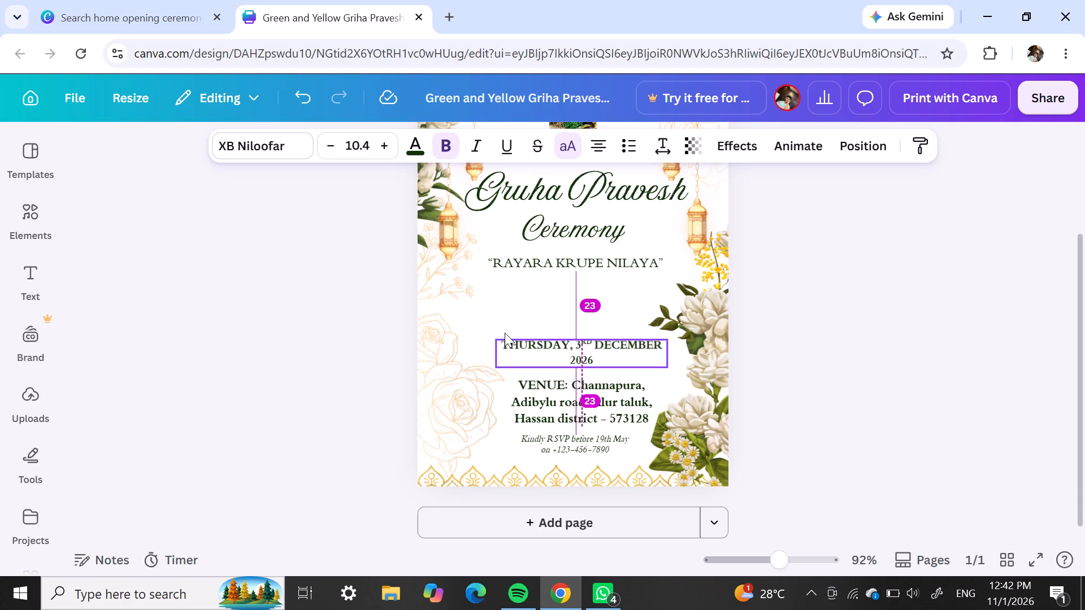
{"action": "left_click_drag", "start_coordinate": [505, 333], "coordinate": [502, 335]}
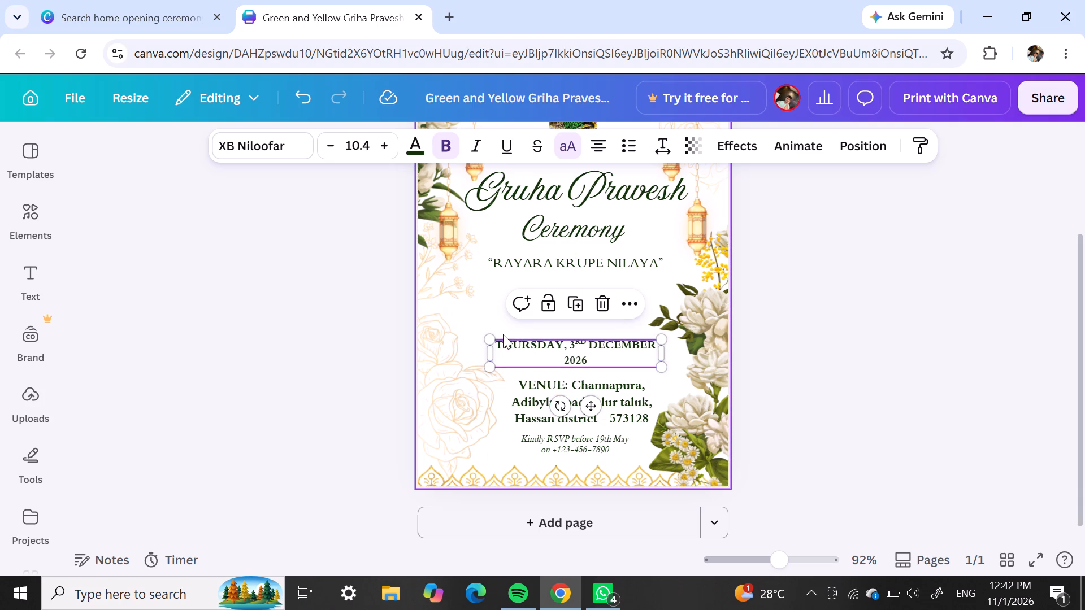
{"action": "left_click", "coordinate": [502, 337]}
{"action": "left_click_drag", "start_coordinate": [497, 340], "coordinate": [501, 339]}
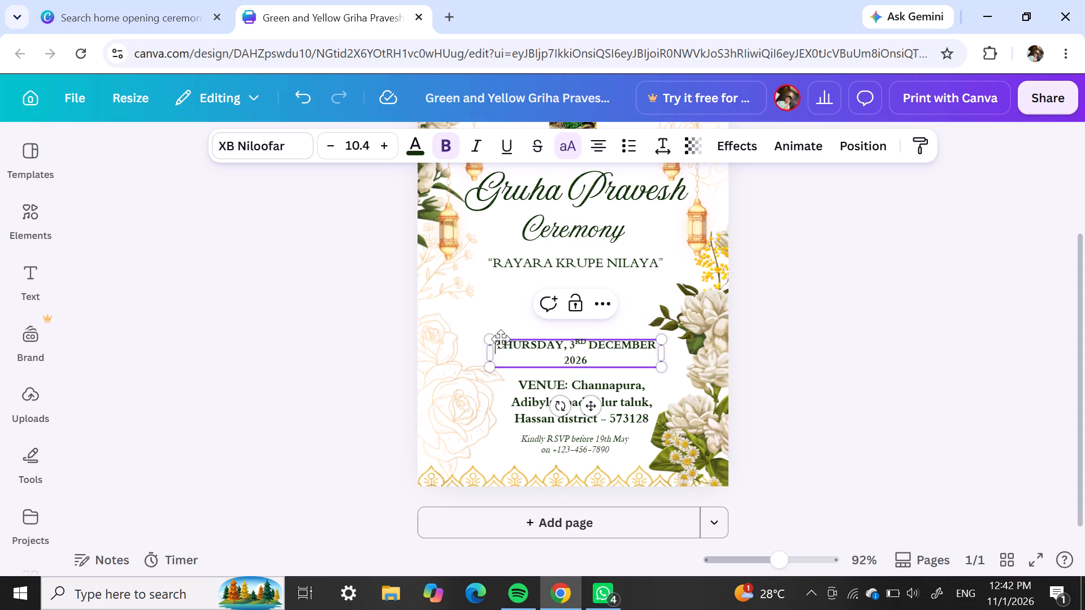
{"action": "left_click_drag", "start_coordinate": [501, 339], "coordinate": [507, 339]}
{"action": "left_click", "coordinate": [505, 339]}
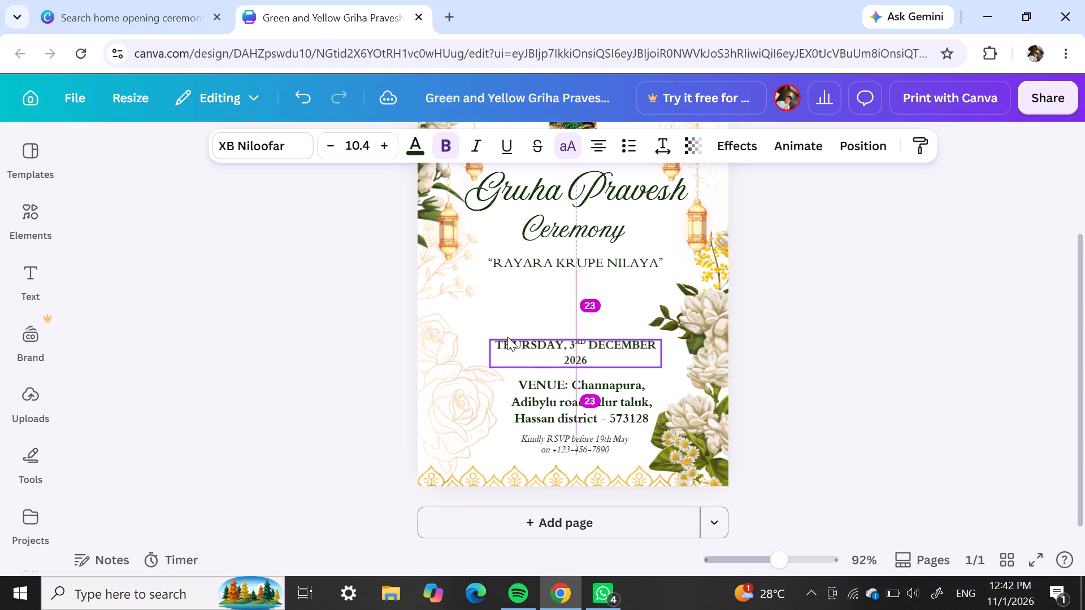
{"action": "left_click", "coordinate": [805, 372]}
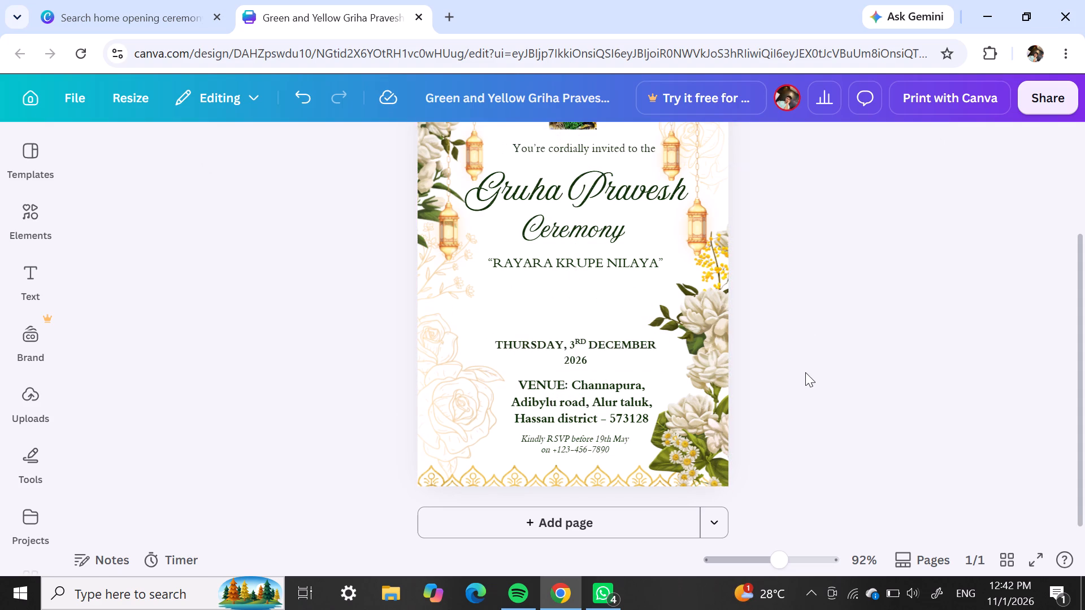
Replace the RSVP note below the venue address with the label "HOSTED BY:".
{"action": "left_click", "coordinate": [599, 443]}
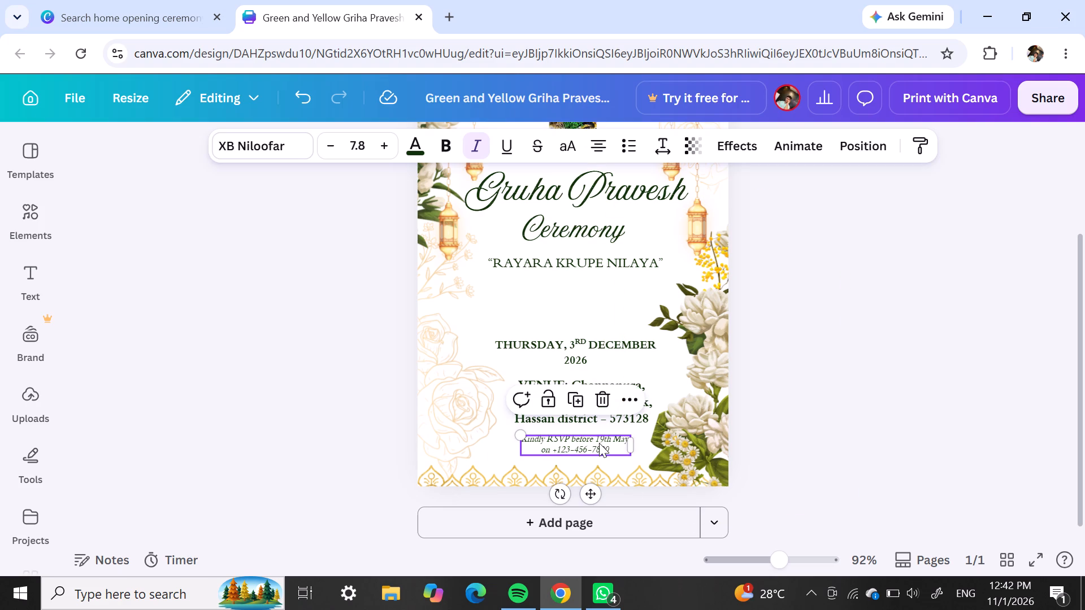
{"action": "left_click", "coordinate": [611, 450]}
{"action": "key", "text": "BackSpace"}
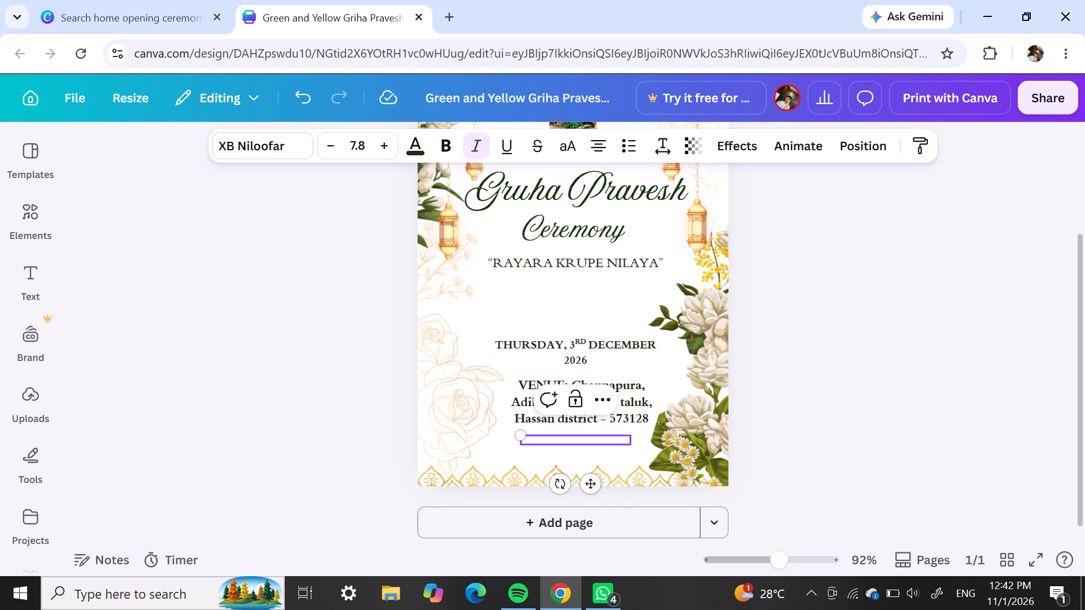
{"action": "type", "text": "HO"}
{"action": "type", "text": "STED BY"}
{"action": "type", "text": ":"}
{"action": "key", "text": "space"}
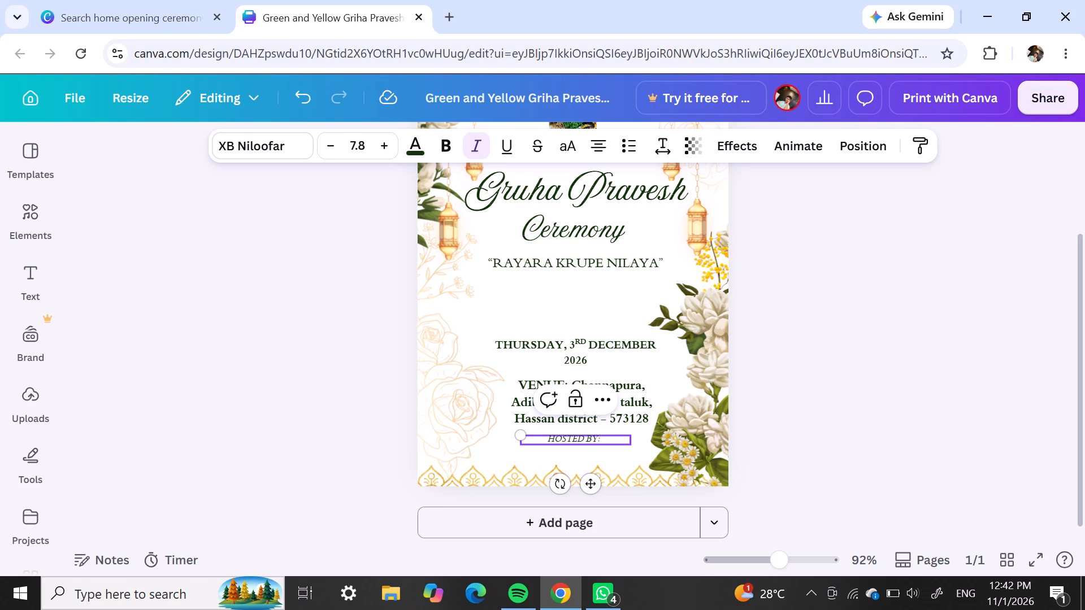
Add the first host's name with the title "SMT" after the label, and the second host's name with initials on a new line.
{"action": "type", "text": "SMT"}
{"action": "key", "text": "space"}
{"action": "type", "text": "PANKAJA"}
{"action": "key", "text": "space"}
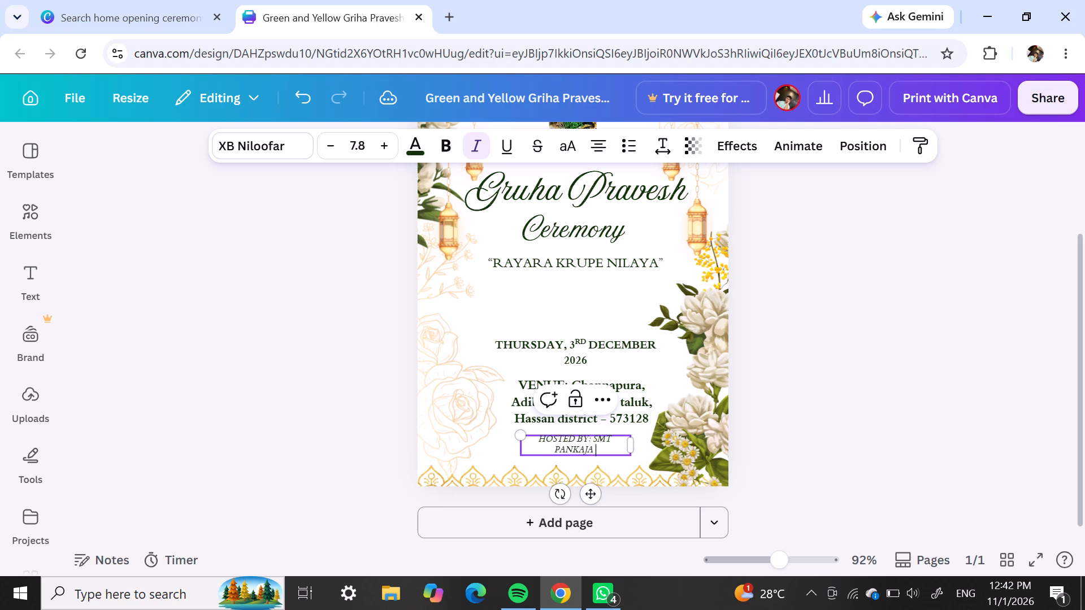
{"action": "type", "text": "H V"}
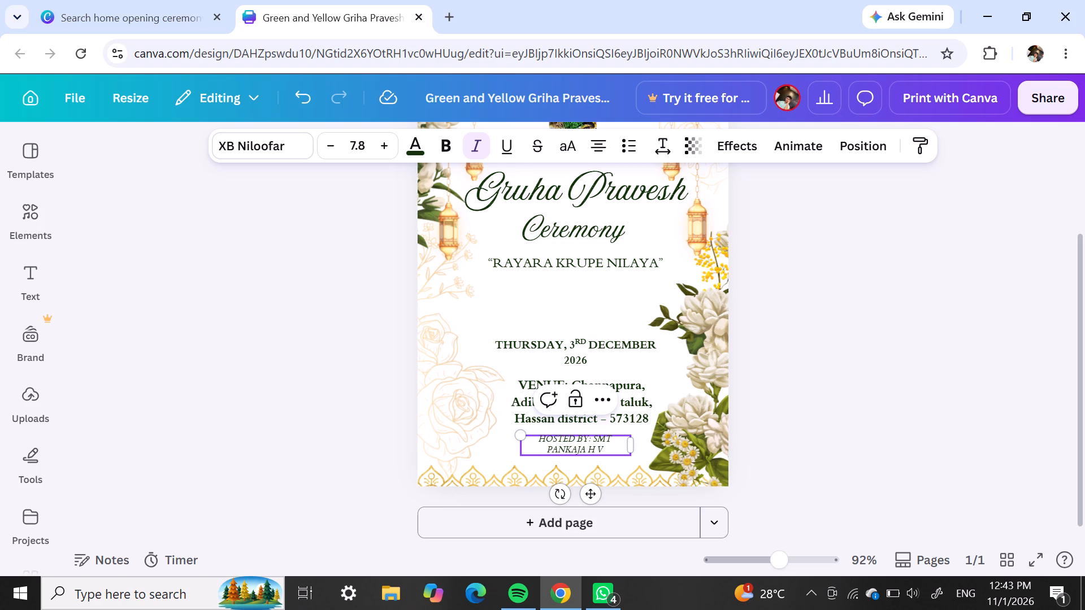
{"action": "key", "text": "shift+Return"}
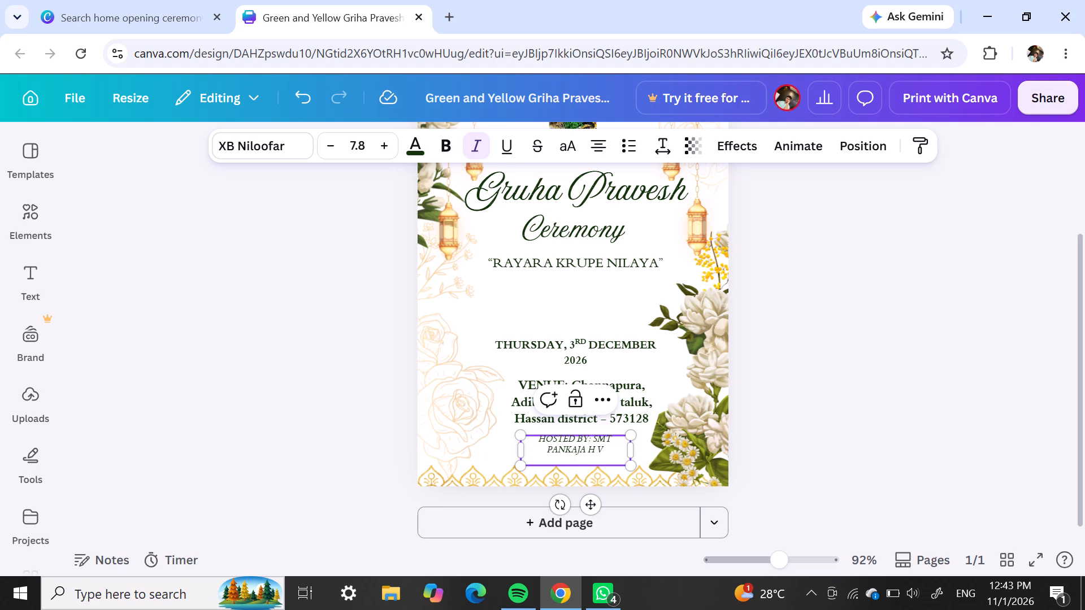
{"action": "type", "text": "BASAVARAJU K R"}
Put the title "SRI" before the second host's name and break the line after "HOSTED BY:" so each host has a separate line.
{"action": "left_click", "coordinate": [535, 463]}
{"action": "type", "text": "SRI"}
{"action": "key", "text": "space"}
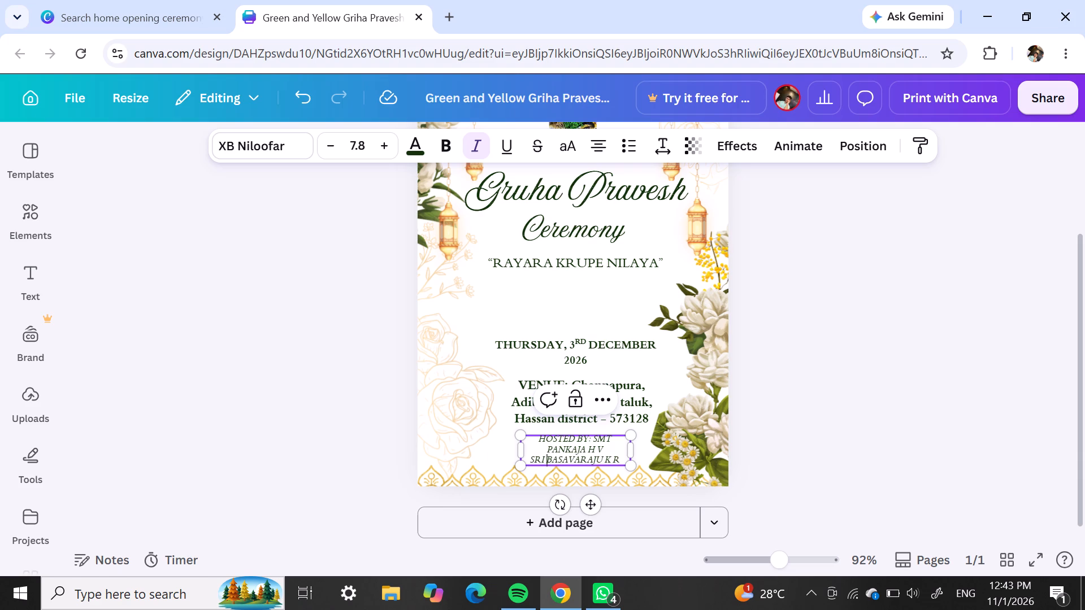
{"action": "left_click", "coordinate": [594, 438]}
{"action": "key", "text": "Return"}
{"action": "left_click", "coordinate": [789, 395]}
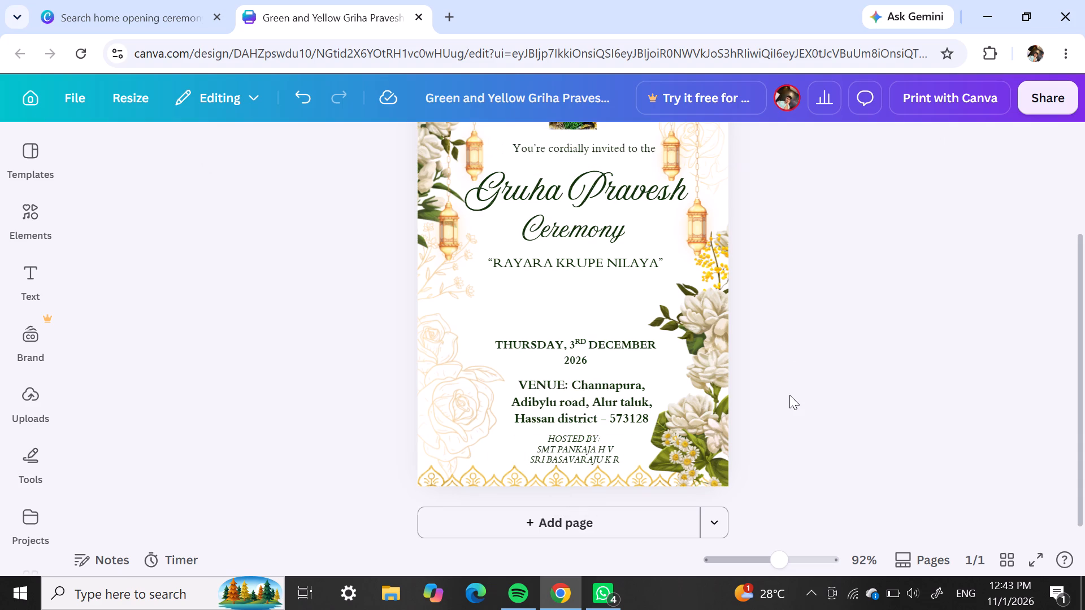
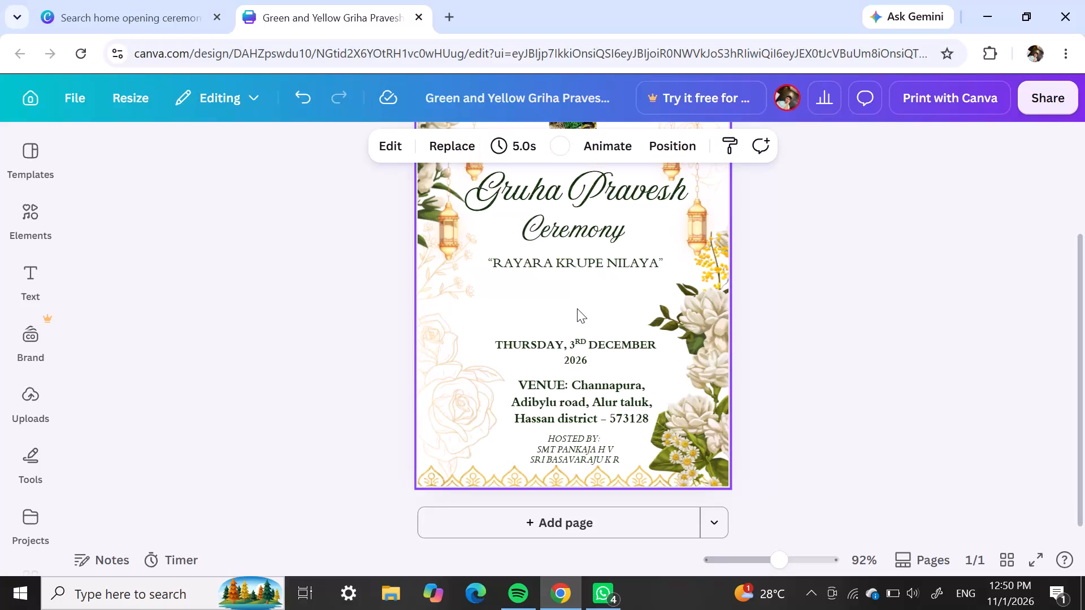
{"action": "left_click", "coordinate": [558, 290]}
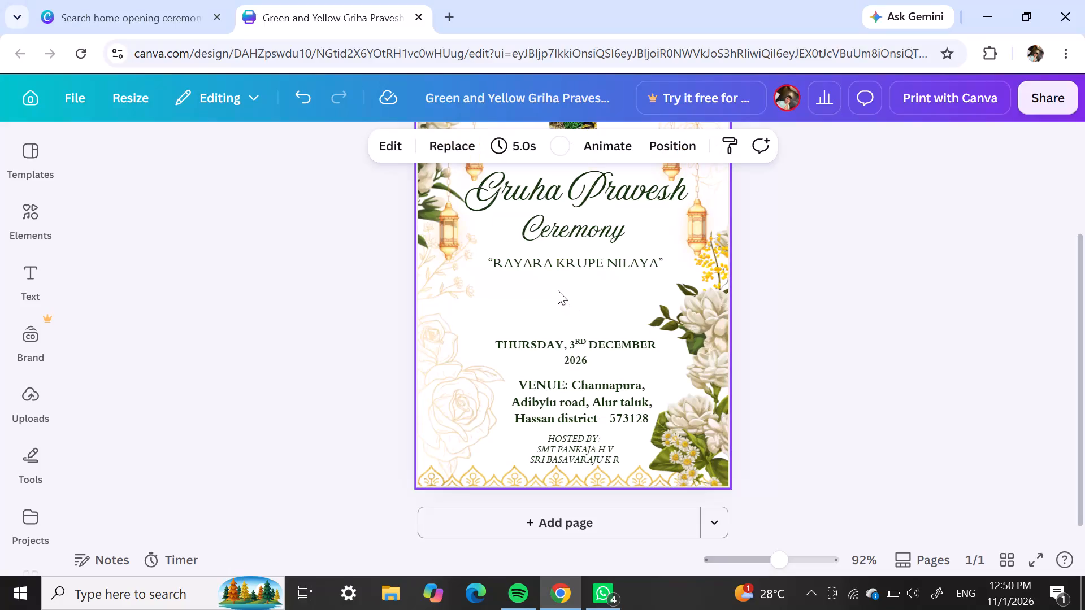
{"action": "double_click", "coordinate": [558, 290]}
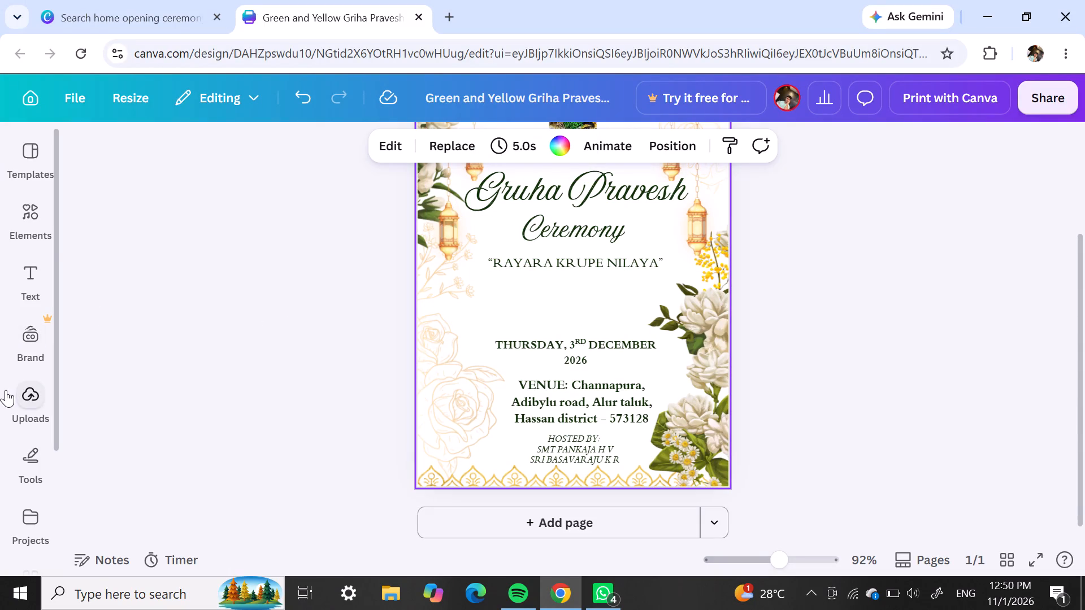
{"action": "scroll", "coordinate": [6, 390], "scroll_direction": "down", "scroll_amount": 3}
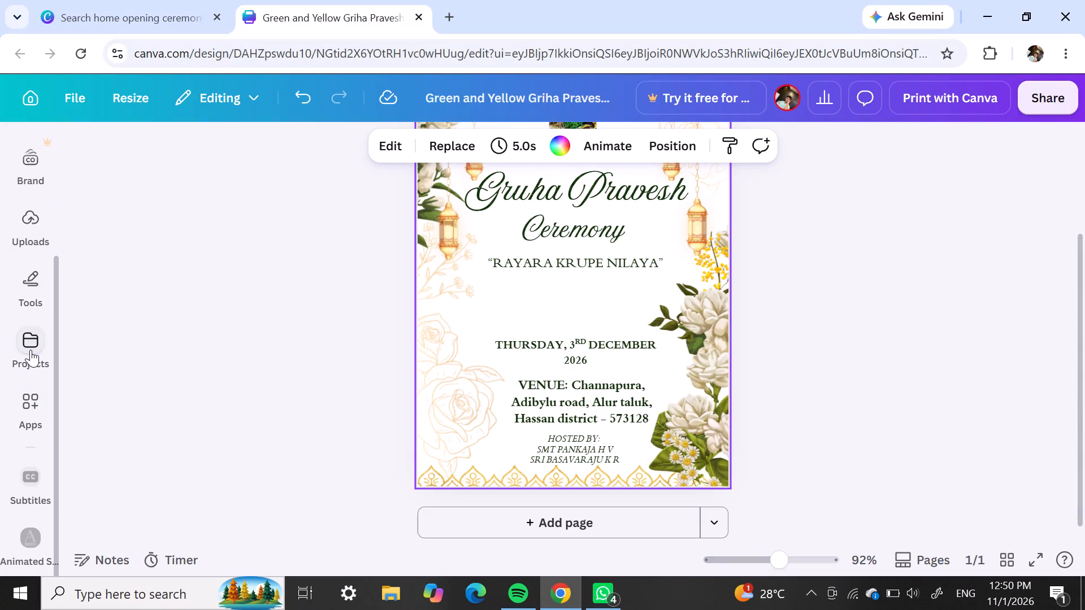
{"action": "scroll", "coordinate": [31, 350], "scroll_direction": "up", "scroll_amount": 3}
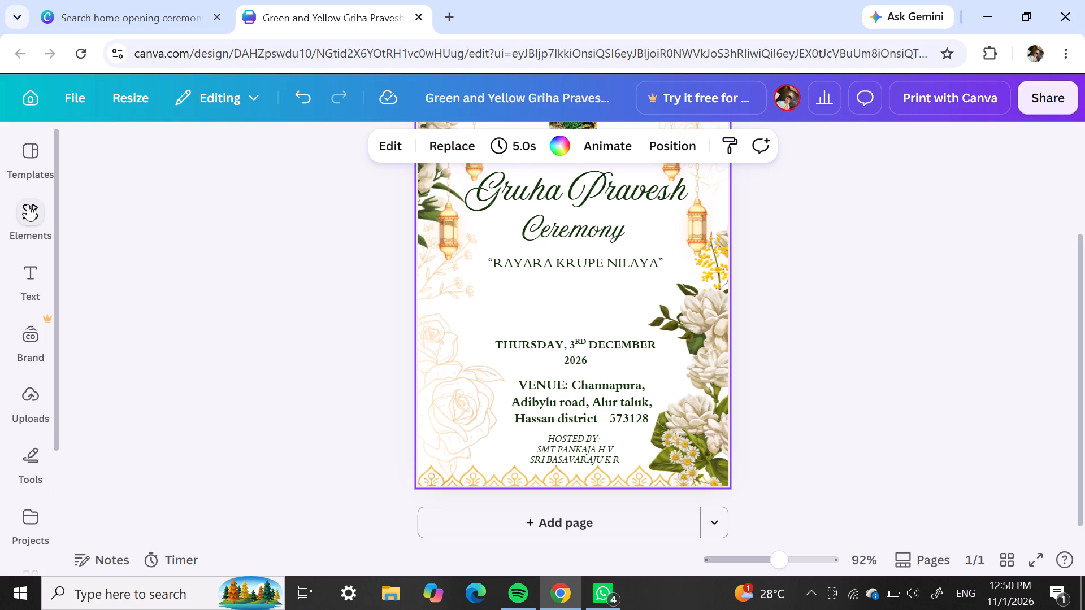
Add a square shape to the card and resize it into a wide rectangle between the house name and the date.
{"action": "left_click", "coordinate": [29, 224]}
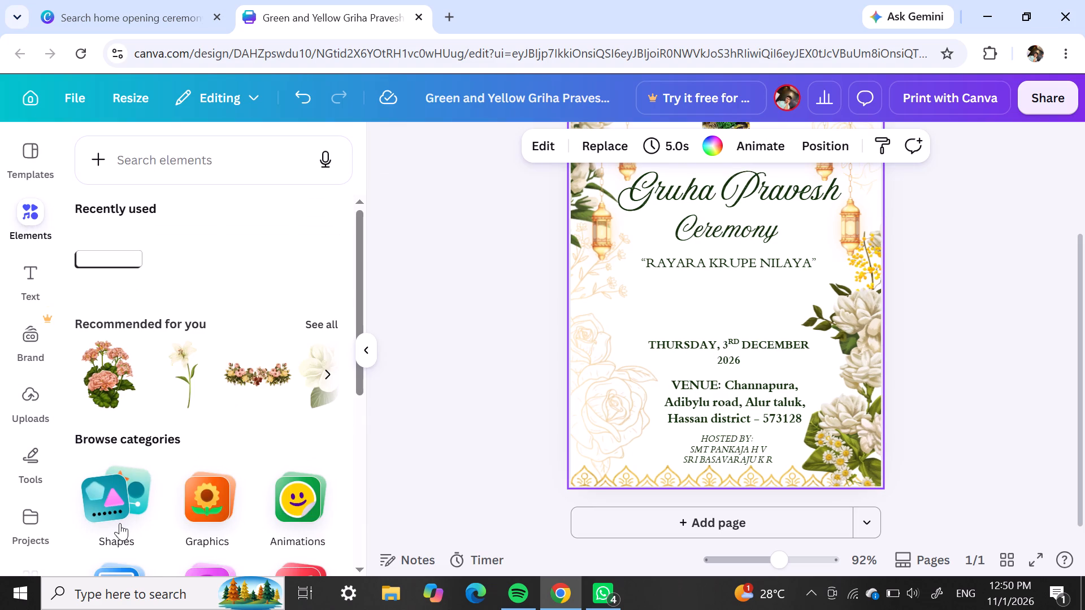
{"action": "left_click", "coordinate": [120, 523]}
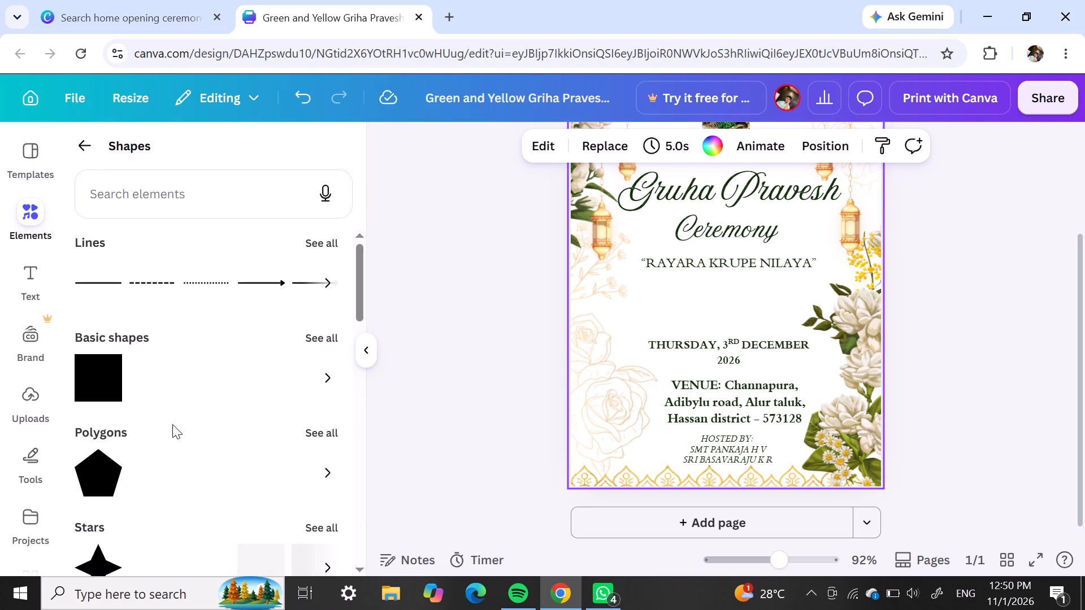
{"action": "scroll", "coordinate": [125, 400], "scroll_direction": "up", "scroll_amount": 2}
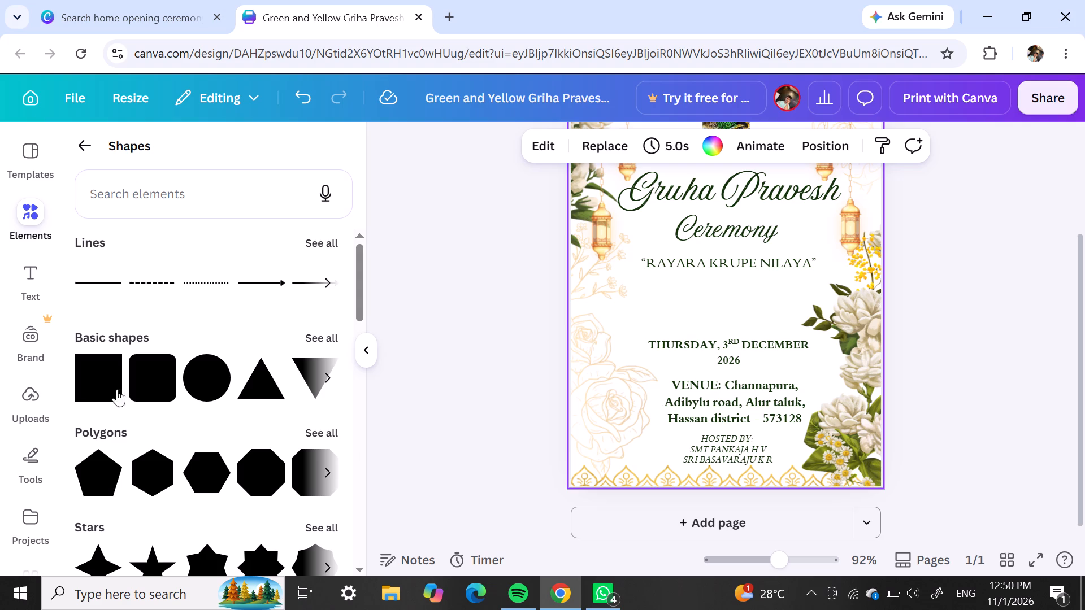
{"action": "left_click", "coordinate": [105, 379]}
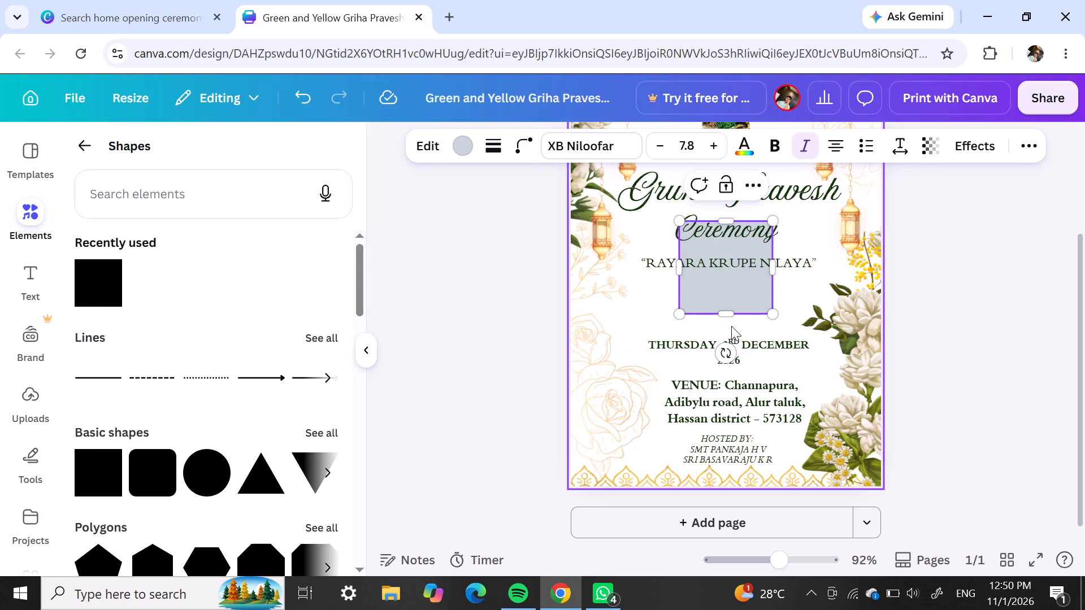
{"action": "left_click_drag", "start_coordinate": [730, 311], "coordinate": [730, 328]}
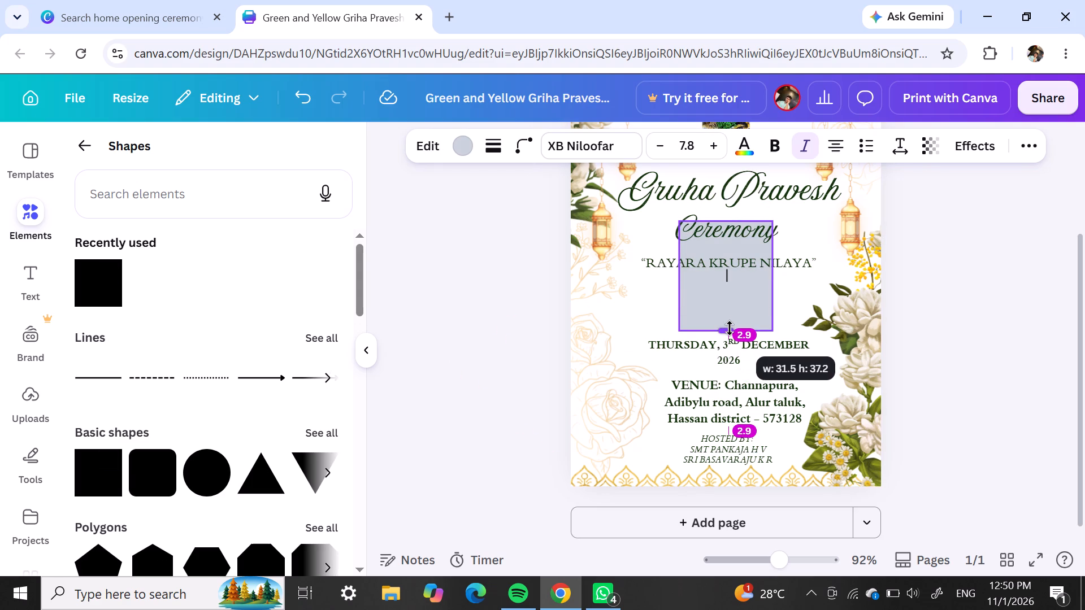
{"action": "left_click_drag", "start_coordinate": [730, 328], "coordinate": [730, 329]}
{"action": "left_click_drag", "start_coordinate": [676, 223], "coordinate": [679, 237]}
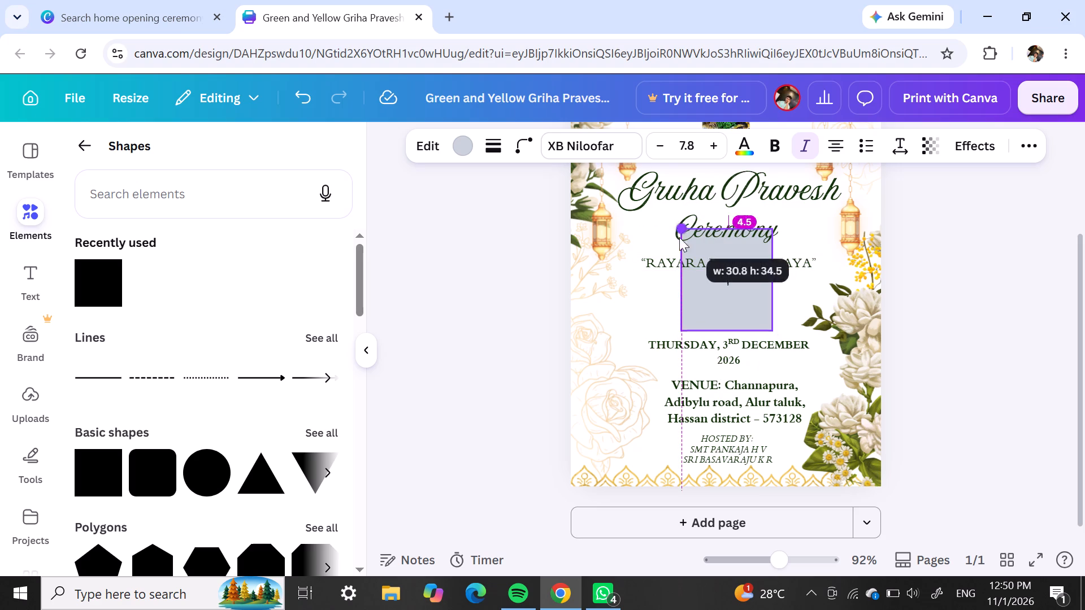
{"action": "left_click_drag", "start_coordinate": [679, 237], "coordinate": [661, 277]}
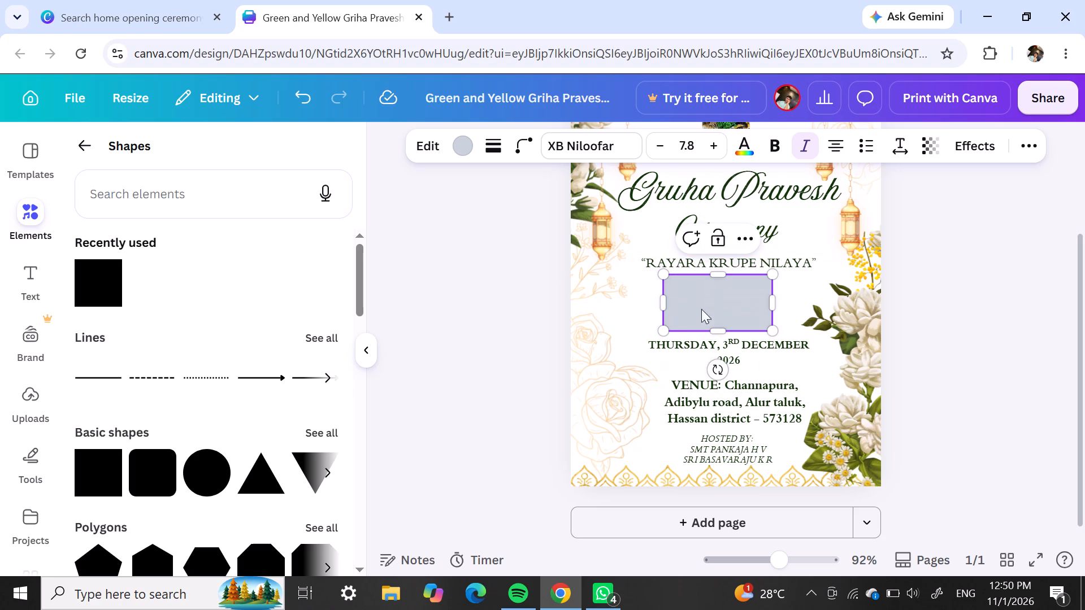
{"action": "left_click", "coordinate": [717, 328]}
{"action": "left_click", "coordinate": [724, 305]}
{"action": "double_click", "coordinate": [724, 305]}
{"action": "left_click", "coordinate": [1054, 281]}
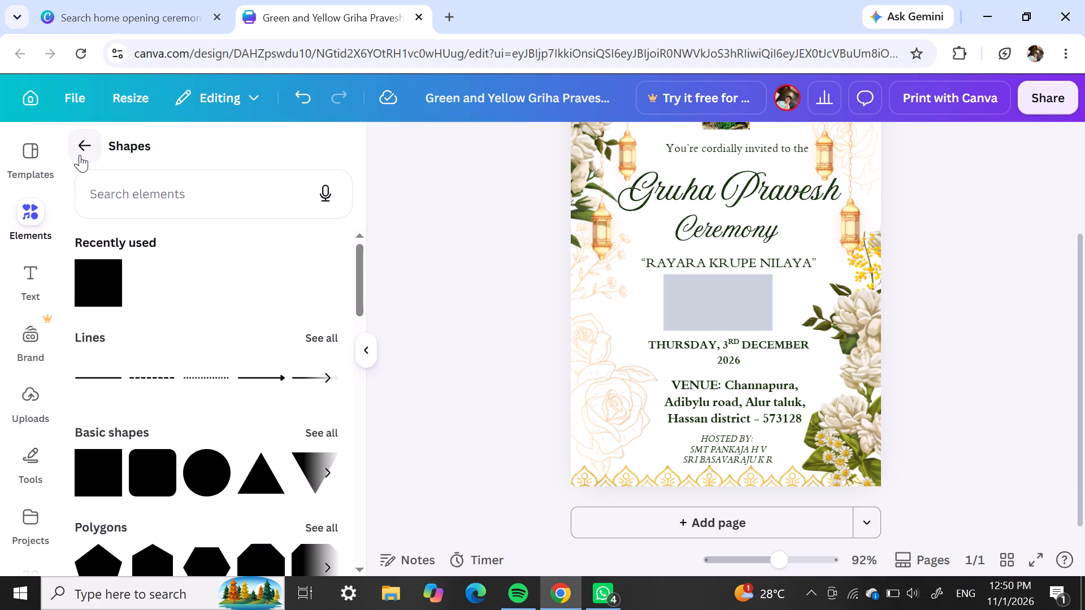
Upload the QR code image from Downloads, add it to the card and shrink it towards the area beside the grey rectangle.
{"action": "left_click", "coordinate": [8, 413]}
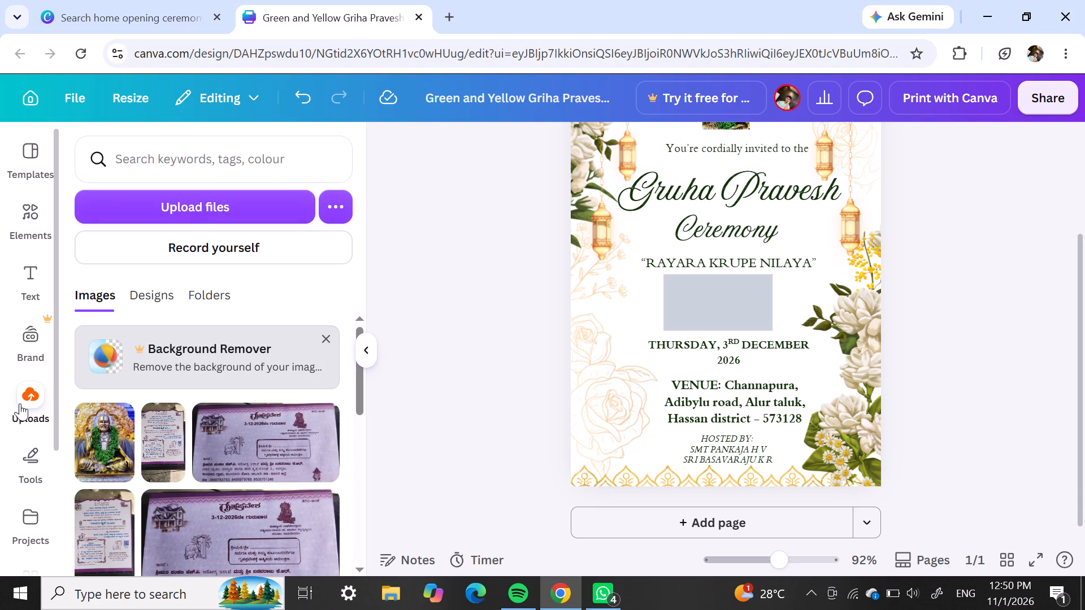
{"action": "left_click", "coordinate": [195, 216]}
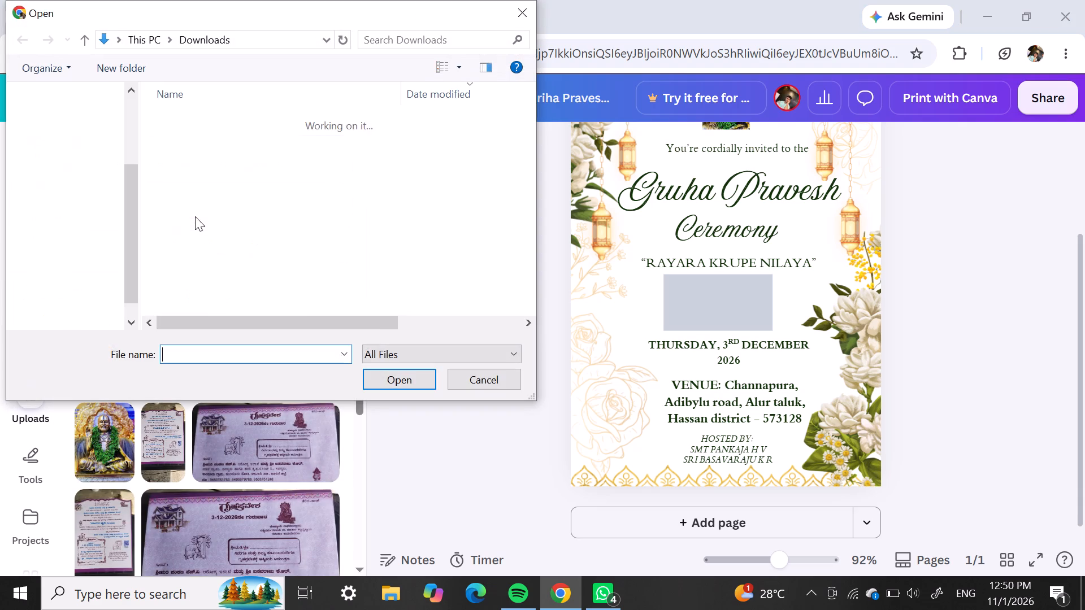
{"action": "double_click", "coordinate": [256, 139]}
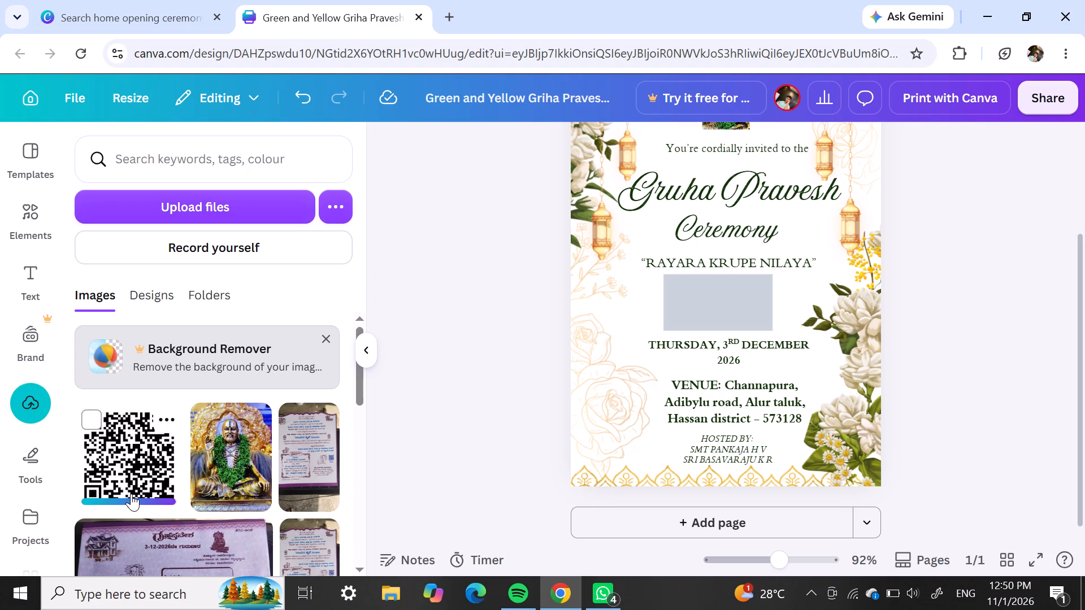
{"action": "left_click", "coordinate": [135, 481]}
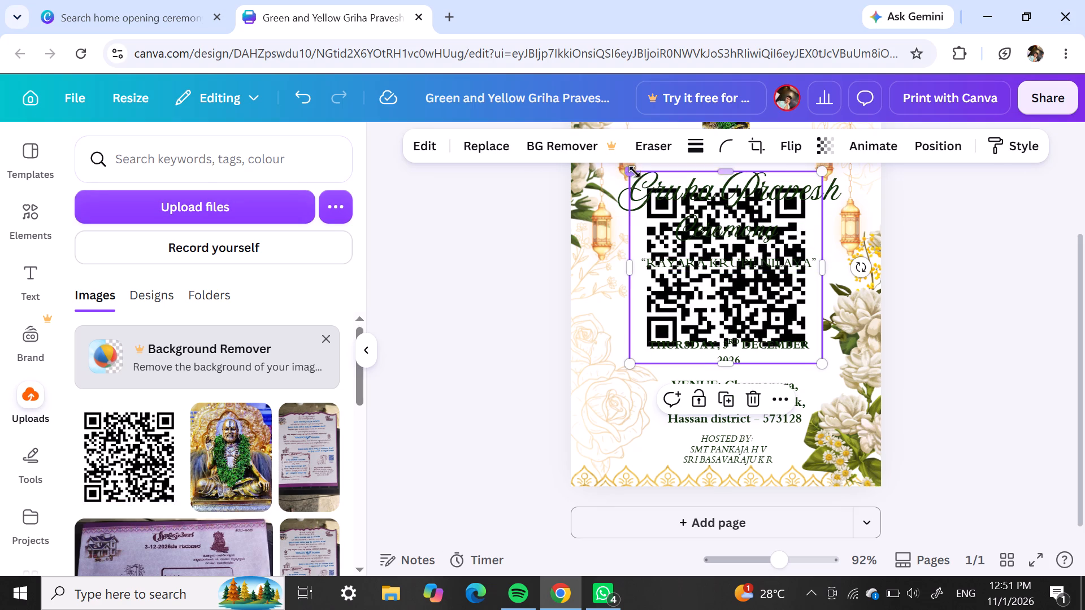
{"action": "left_click_drag", "start_coordinate": [630, 173], "coordinate": [642, 295]}
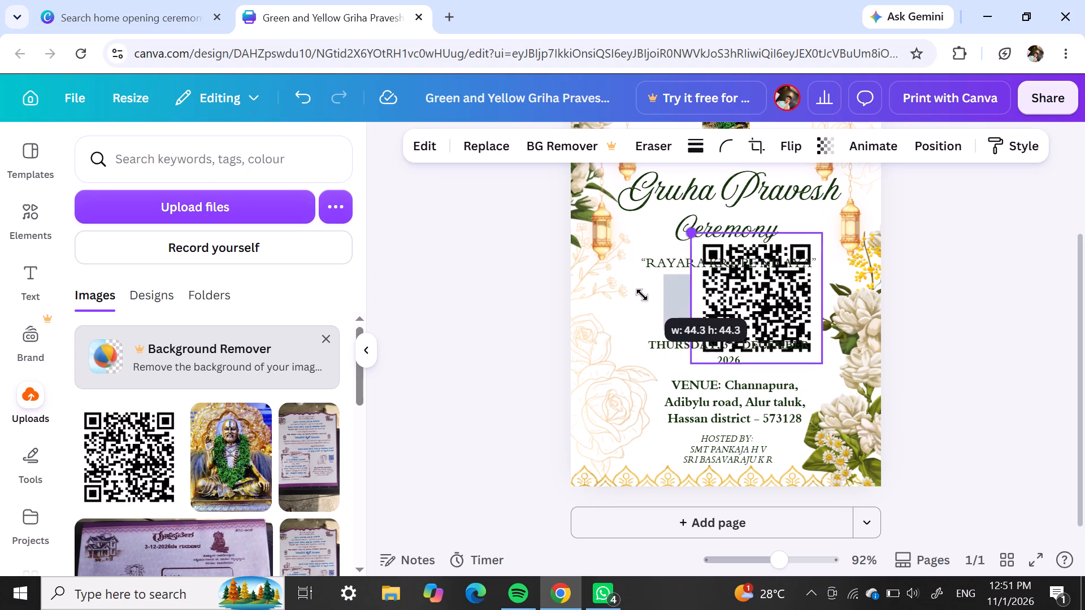
{"action": "left_click_drag", "start_coordinate": [642, 295], "coordinate": [671, 307]}
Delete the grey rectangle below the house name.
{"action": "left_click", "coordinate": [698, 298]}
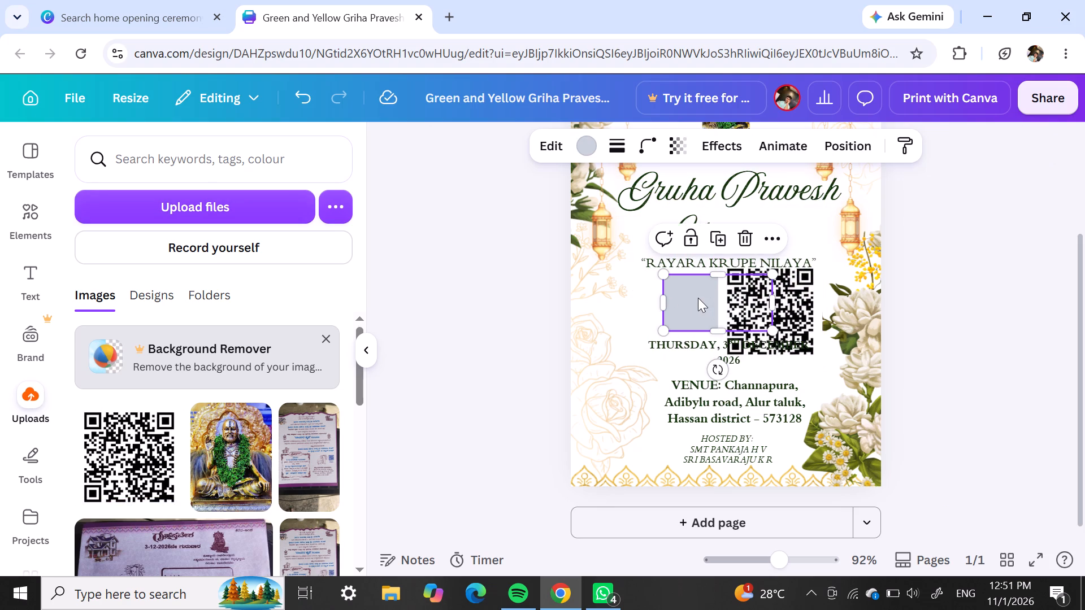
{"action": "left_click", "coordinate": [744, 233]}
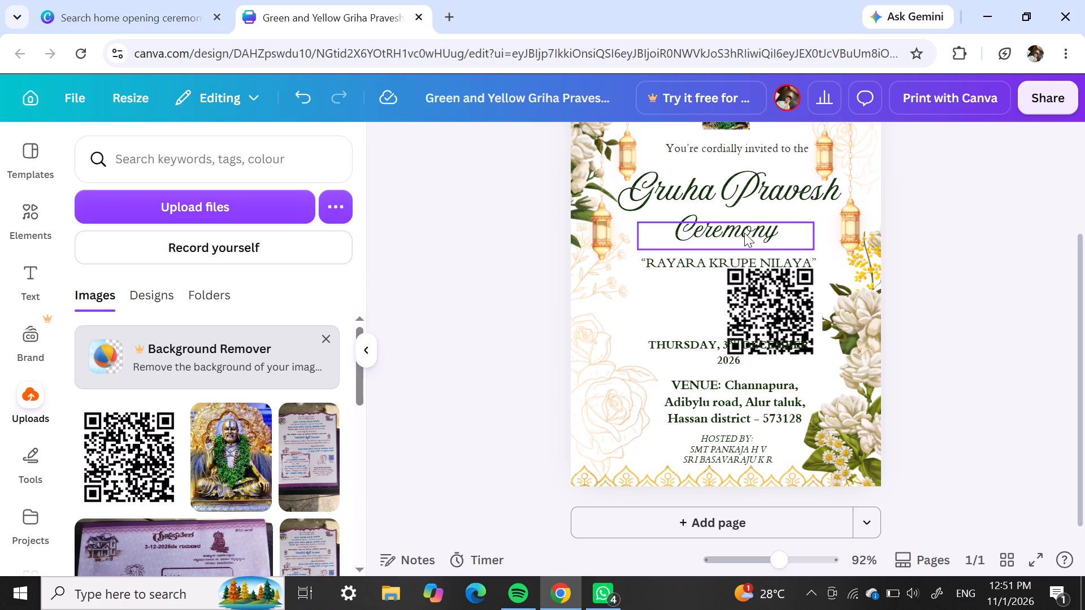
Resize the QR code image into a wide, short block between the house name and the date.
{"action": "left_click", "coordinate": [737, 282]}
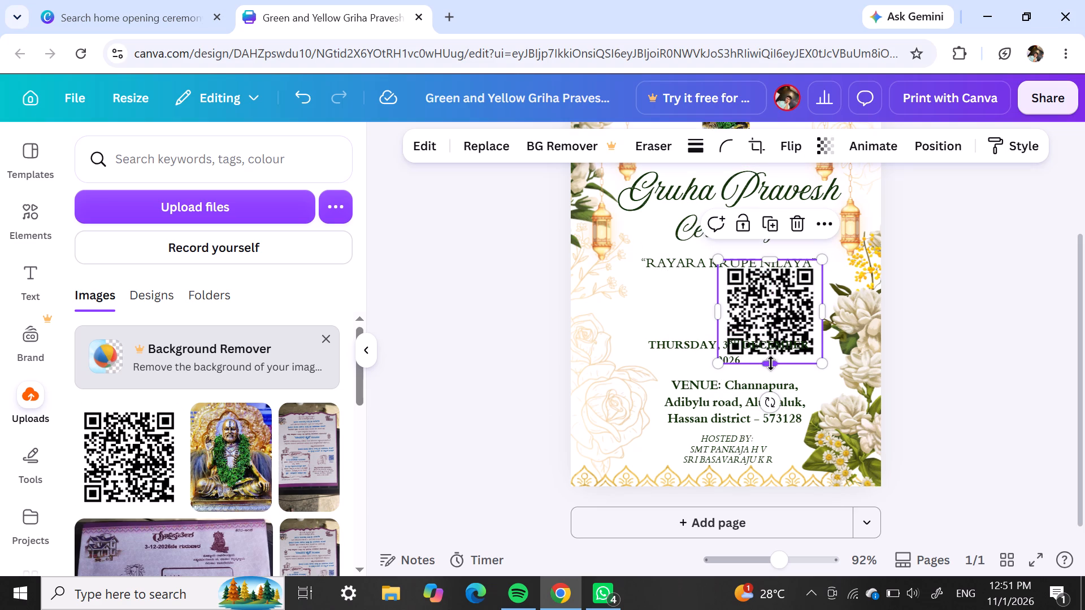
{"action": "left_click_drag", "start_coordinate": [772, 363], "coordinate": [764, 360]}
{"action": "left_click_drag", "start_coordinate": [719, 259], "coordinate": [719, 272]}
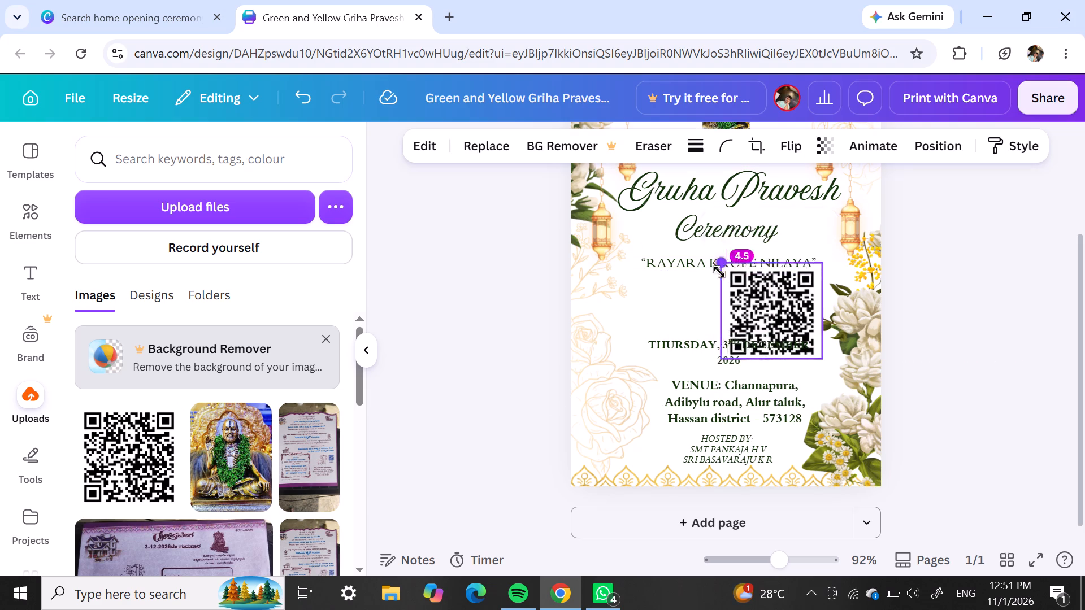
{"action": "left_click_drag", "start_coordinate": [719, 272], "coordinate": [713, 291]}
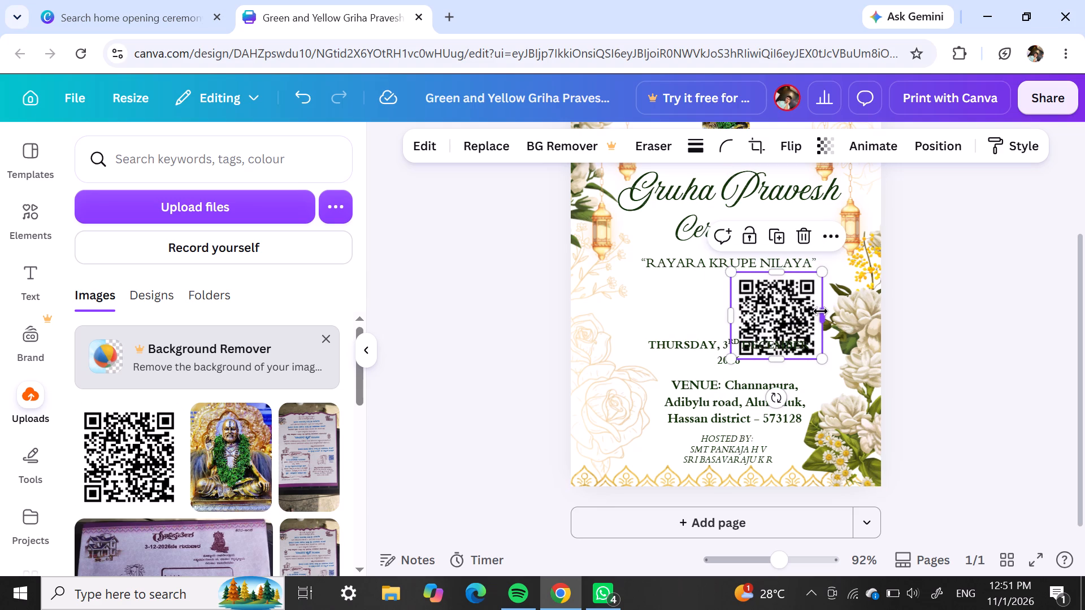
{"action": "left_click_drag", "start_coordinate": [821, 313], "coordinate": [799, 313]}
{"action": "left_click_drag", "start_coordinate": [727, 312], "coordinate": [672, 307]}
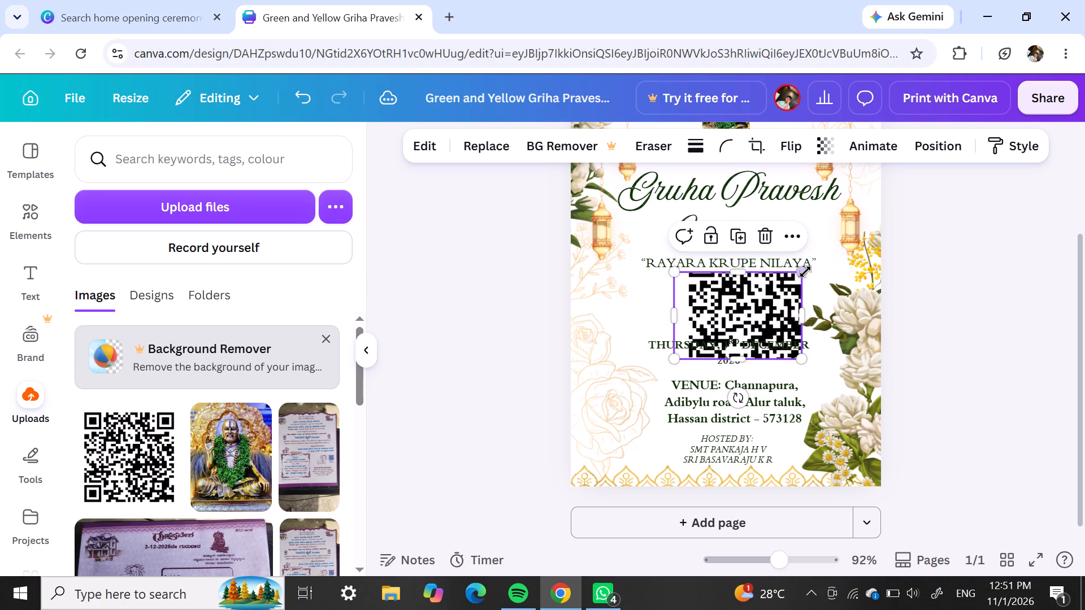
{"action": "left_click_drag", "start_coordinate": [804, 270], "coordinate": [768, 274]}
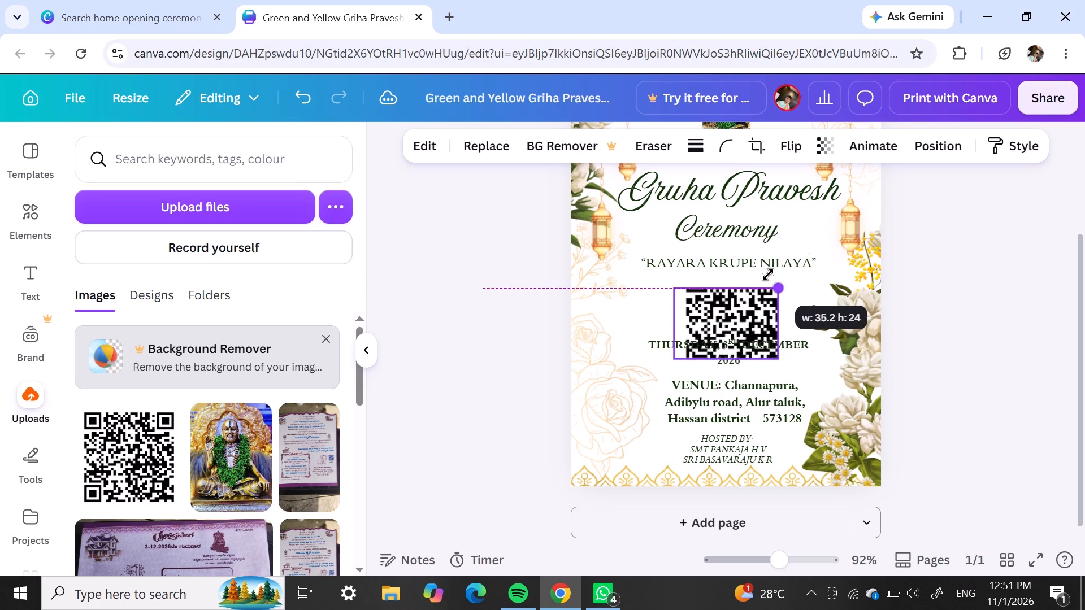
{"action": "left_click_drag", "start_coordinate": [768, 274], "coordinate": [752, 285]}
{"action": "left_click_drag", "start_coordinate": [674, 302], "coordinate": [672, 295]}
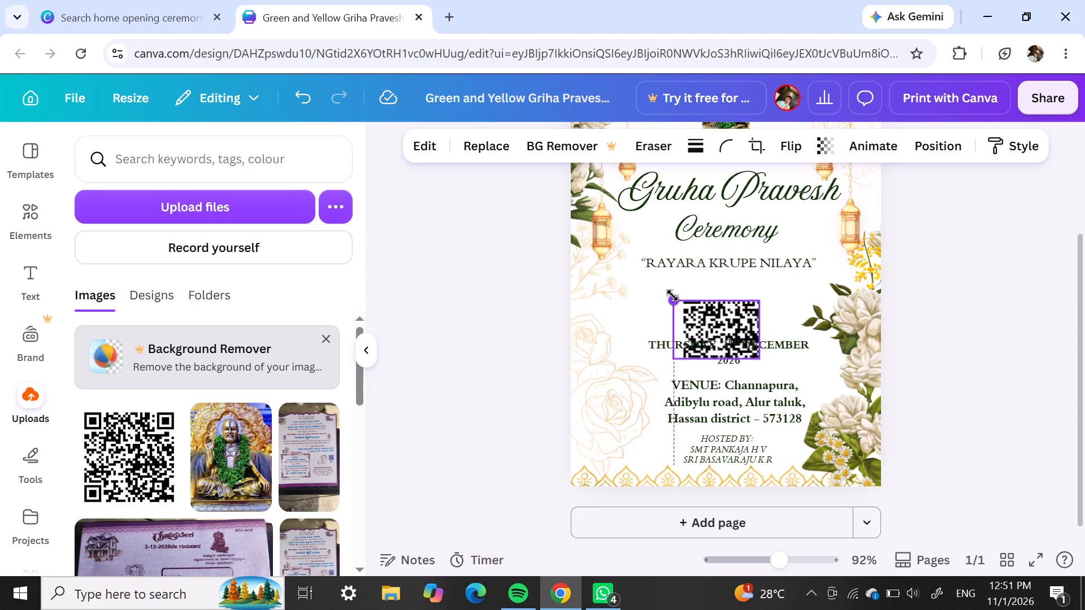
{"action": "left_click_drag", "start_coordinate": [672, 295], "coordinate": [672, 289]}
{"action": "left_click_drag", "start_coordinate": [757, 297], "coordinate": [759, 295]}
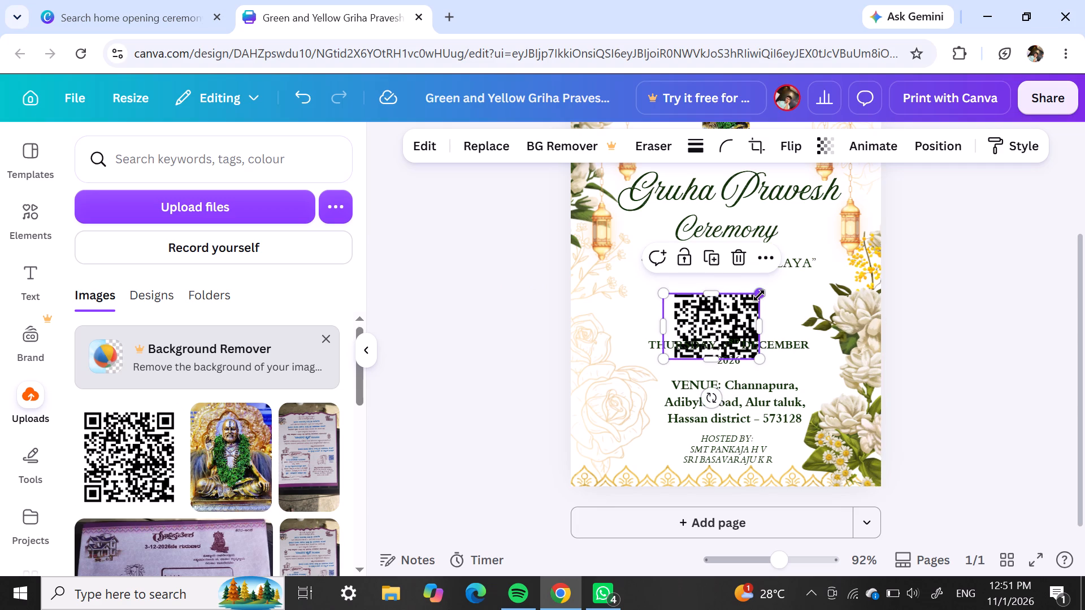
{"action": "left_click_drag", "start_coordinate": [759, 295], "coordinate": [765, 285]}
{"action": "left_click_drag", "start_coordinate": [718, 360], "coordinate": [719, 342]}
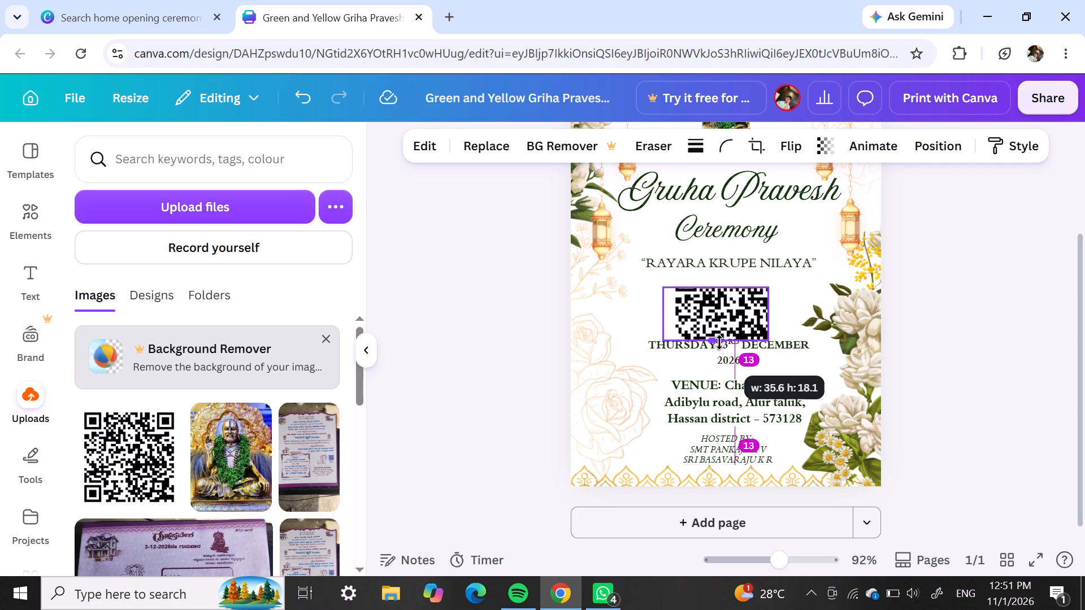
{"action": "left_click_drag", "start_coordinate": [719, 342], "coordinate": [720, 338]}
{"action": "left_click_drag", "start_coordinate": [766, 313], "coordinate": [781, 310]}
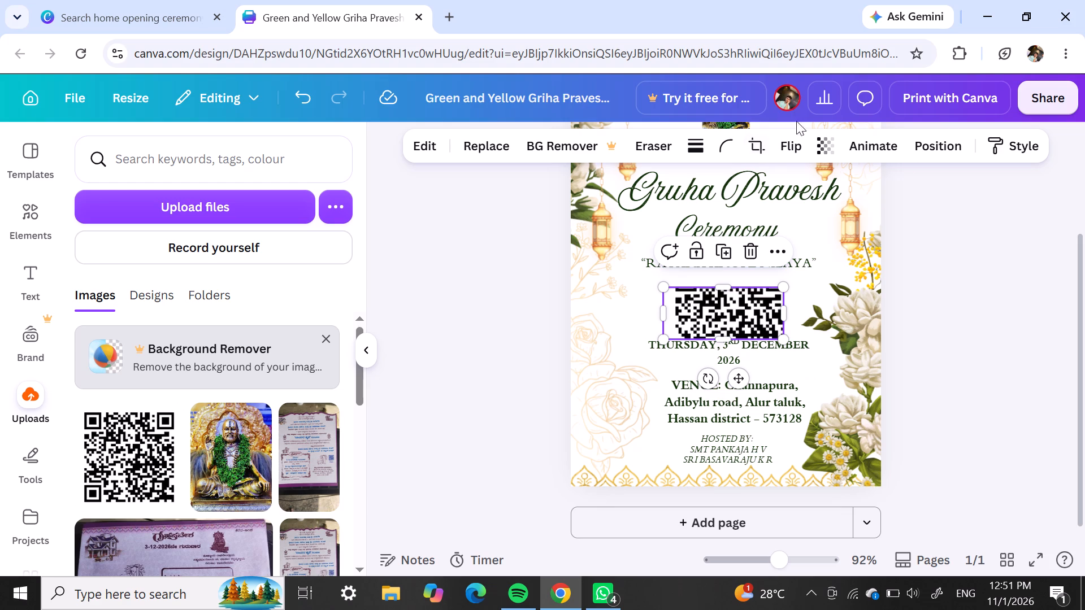
Crop the QR code with the Original aspect ratio so the whole code shows, trimming its white margins.
{"action": "left_click", "coordinate": [763, 154]}
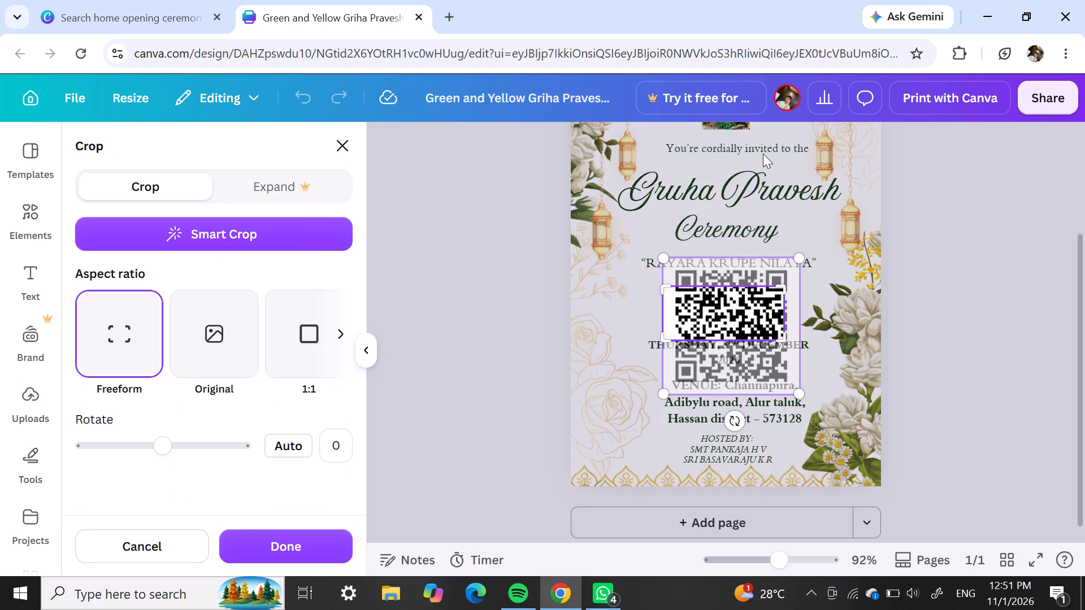
{"action": "left_click", "coordinate": [232, 347]}
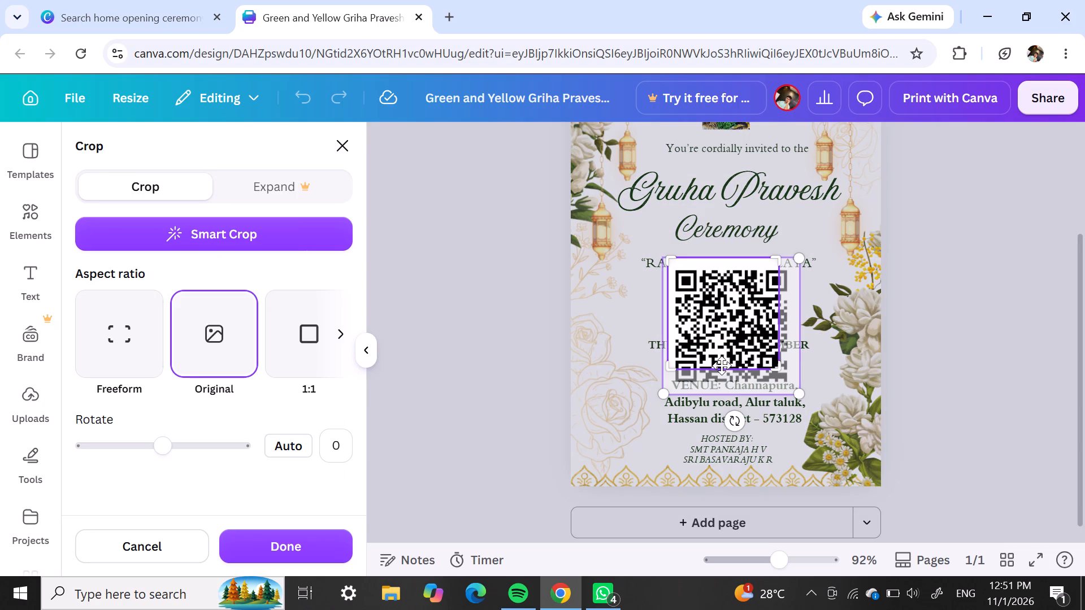
{"action": "left_click_drag", "start_coordinate": [779, 371], "coordinate": [790, 390]}
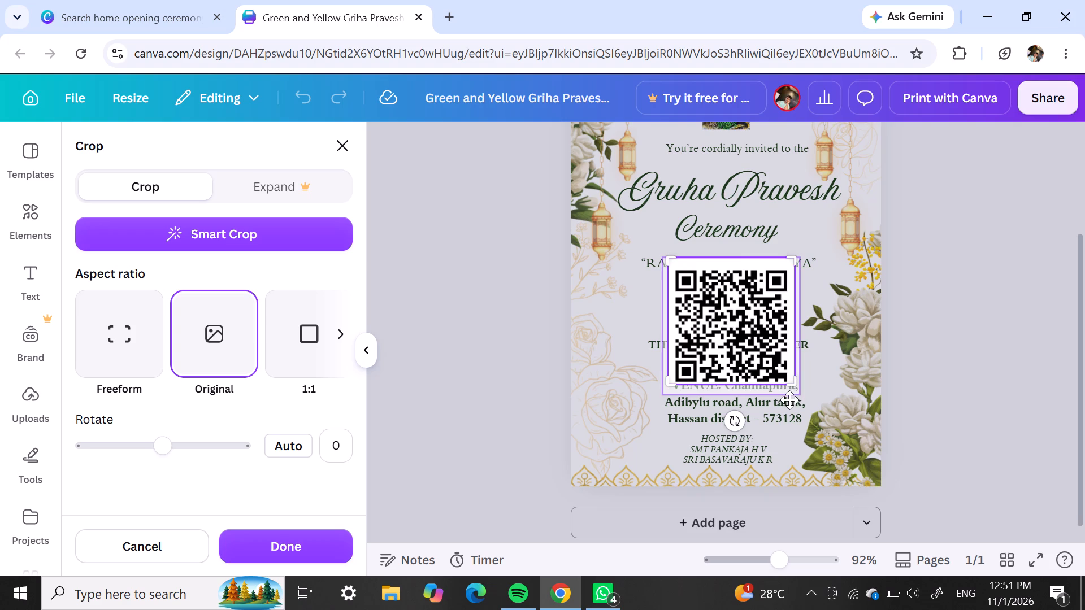
{"action": "left_click_drag", "start_coordinate": [789, 400], "coordinate": [789, 405]}
{"action": "left_click_drag", "start_coordinate": [674, 262], "coordinate": [674, 276]}
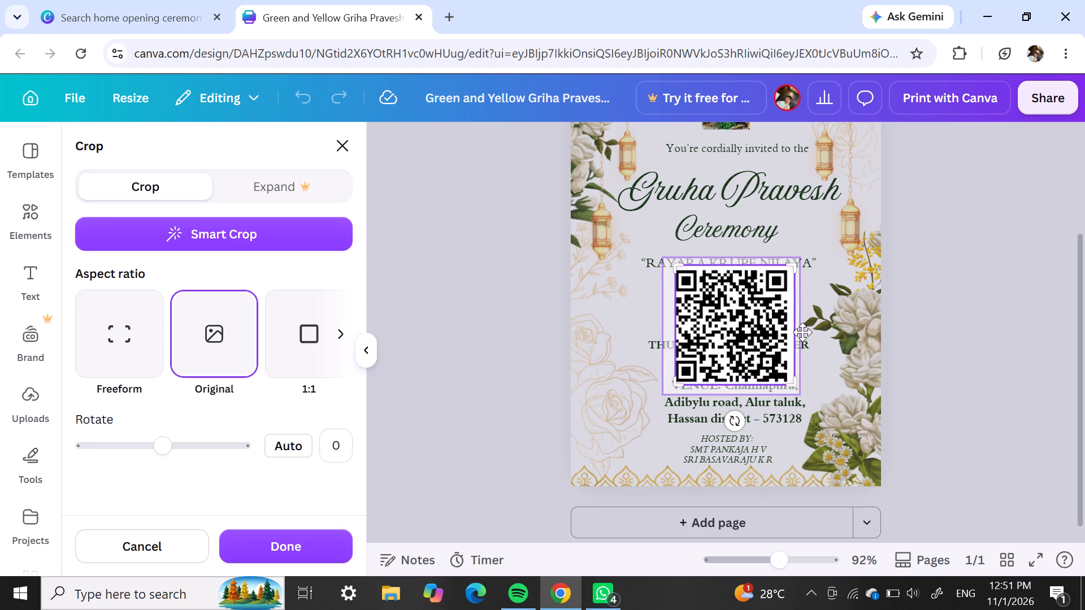
{"action": "left_click", "coordinate": [676, 382]}
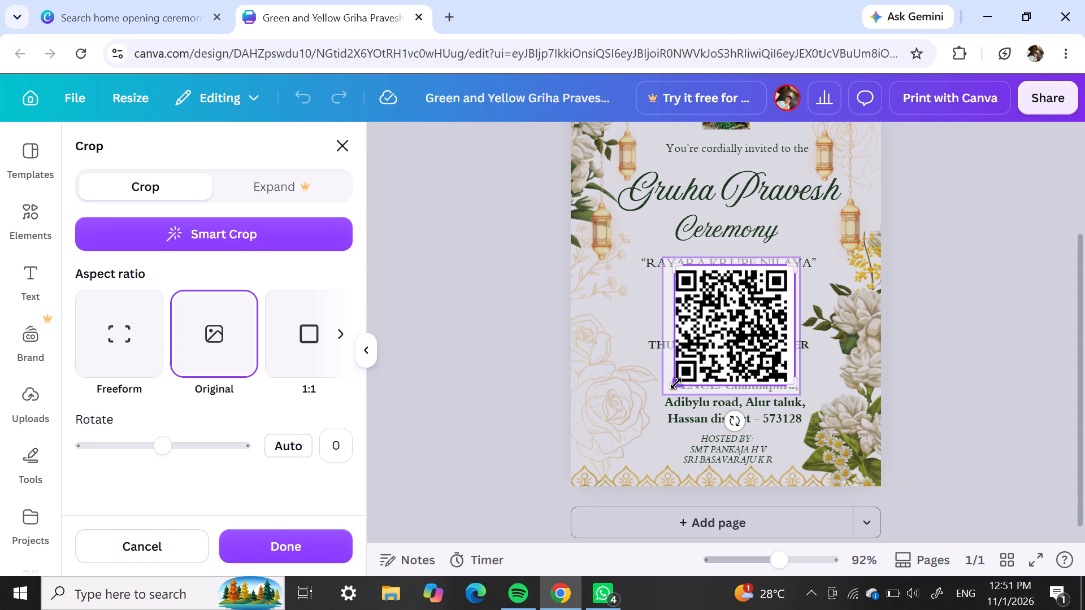
{"action": "left_click", "coordinate": [960, 280]}
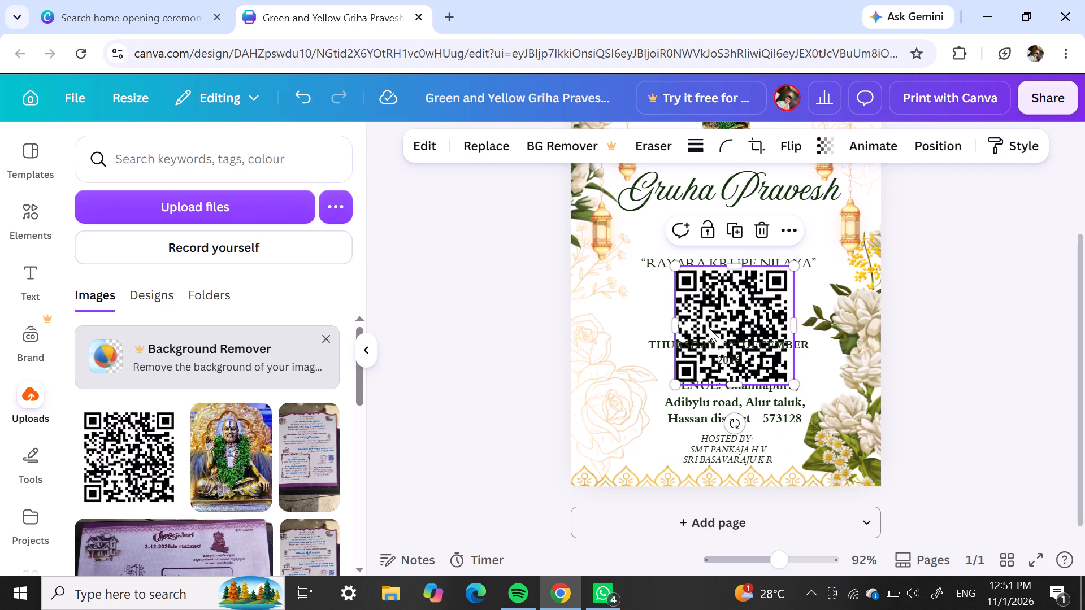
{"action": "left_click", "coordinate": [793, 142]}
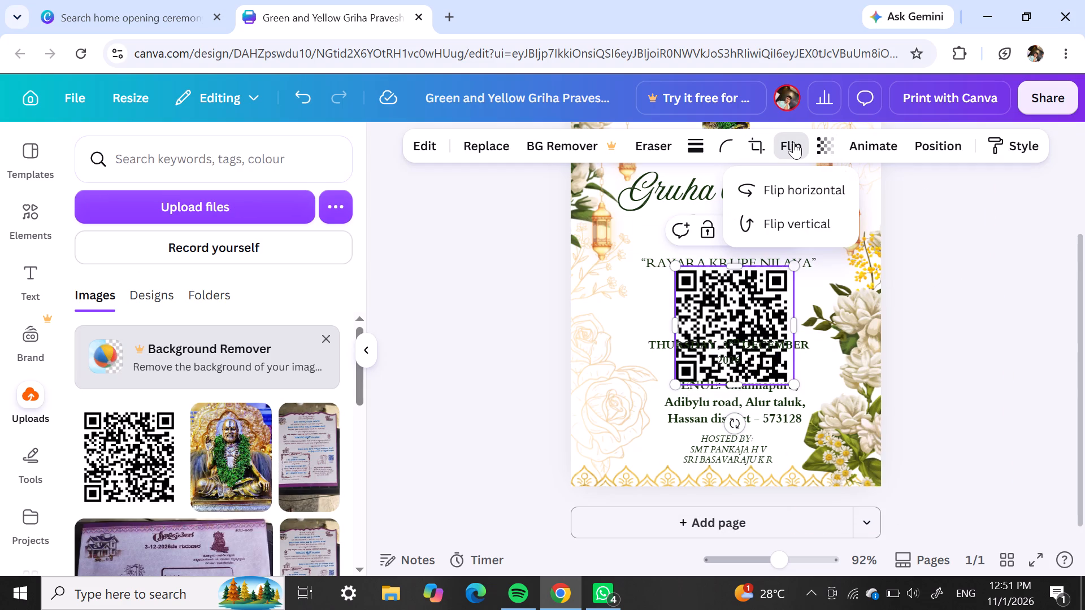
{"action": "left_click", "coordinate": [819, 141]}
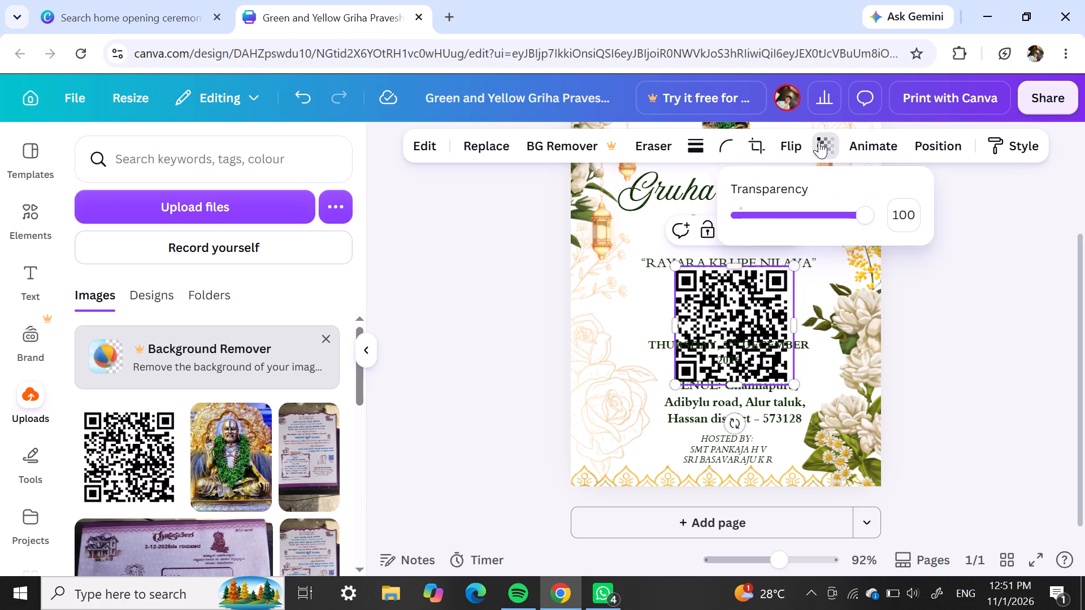
Resize the QR code to about 34.5 wide and 21.4 high between the house name and the date.
{"action": "left_click", "coordinate": [939, 271]}
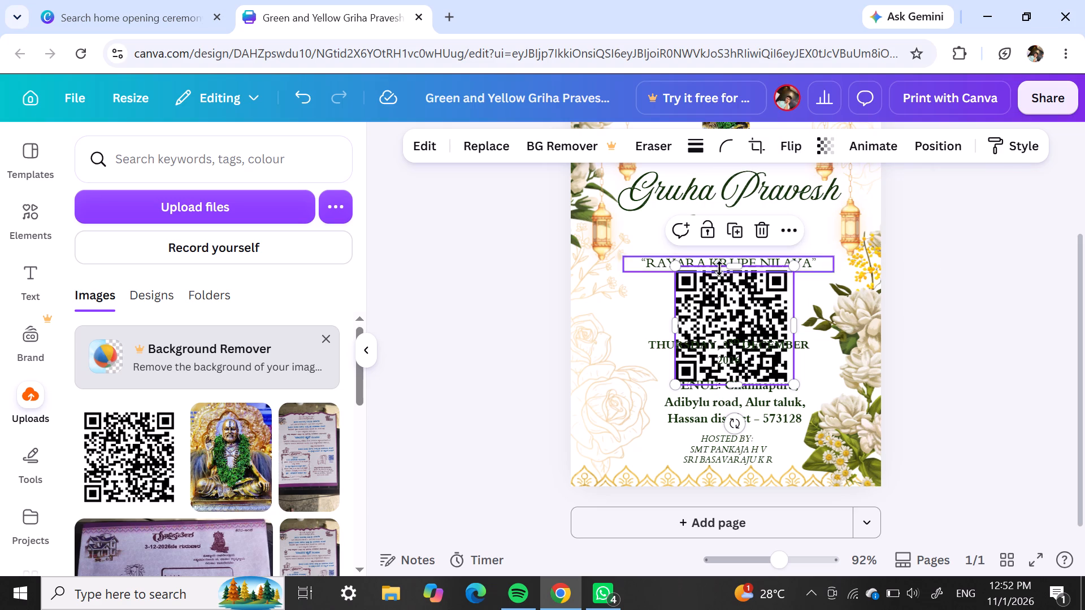
{"action": "left_click_drag", "start_coordinate": [680, 268], "coordinate": [677, 276]}
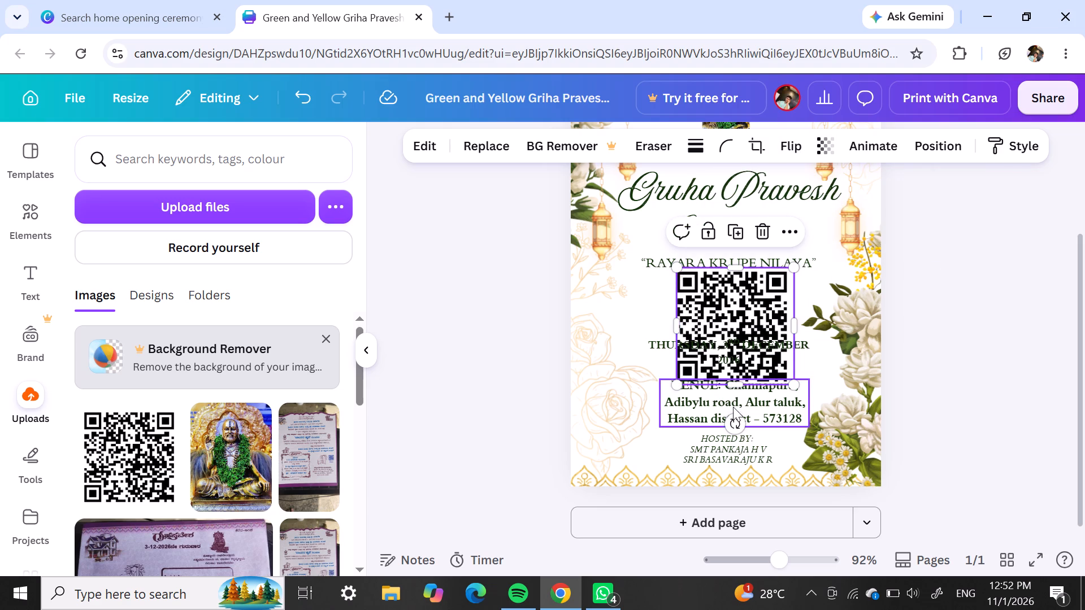
{"action": "left_click_drag", "start_coordinate": [732, 381], "coordinate": [722, 325]}
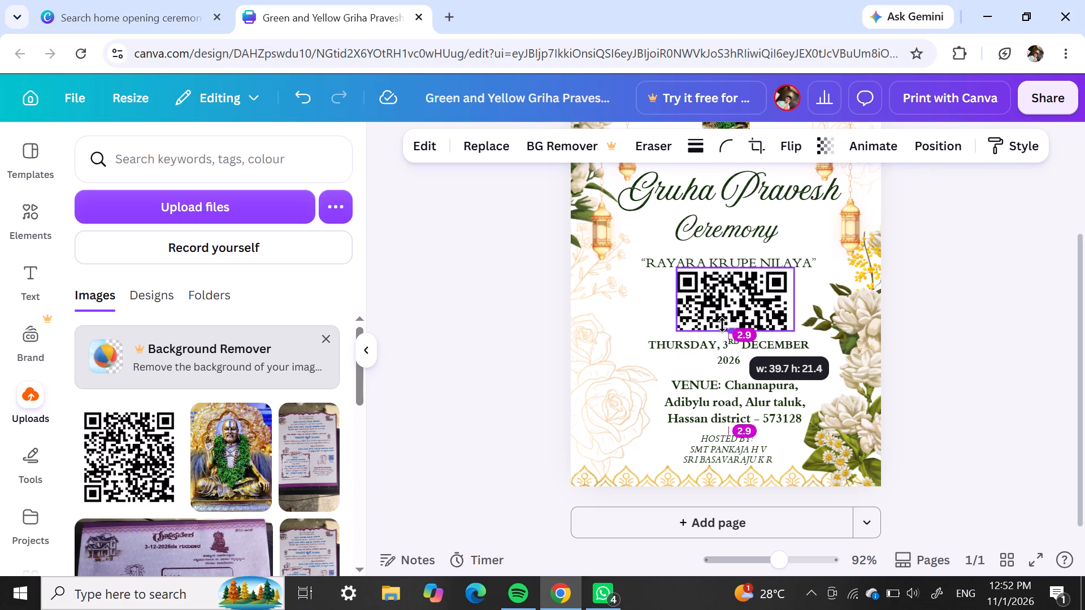
{"action": "left_click_drag", "start_coordinate": [722, 325], "coordinate": [722, 331]}
{"action": "left_click_drag", "start_coordinate": [795, 303], "coordinate": [780, 306]}
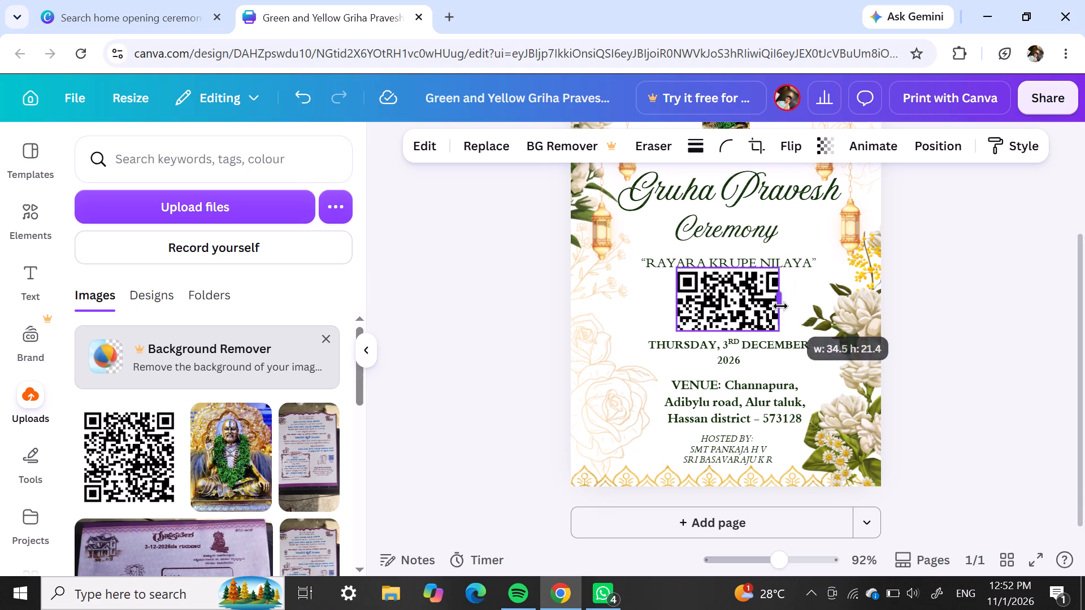
{"action": "left_click_drag", "start_coordinate": [780, 306], "coordinate": [779, 306]}
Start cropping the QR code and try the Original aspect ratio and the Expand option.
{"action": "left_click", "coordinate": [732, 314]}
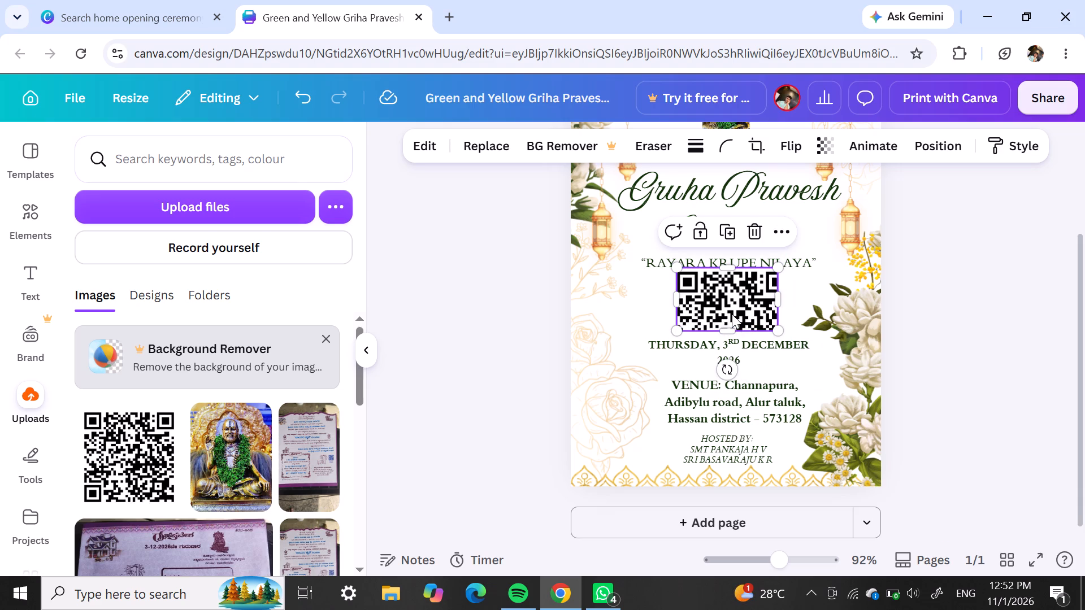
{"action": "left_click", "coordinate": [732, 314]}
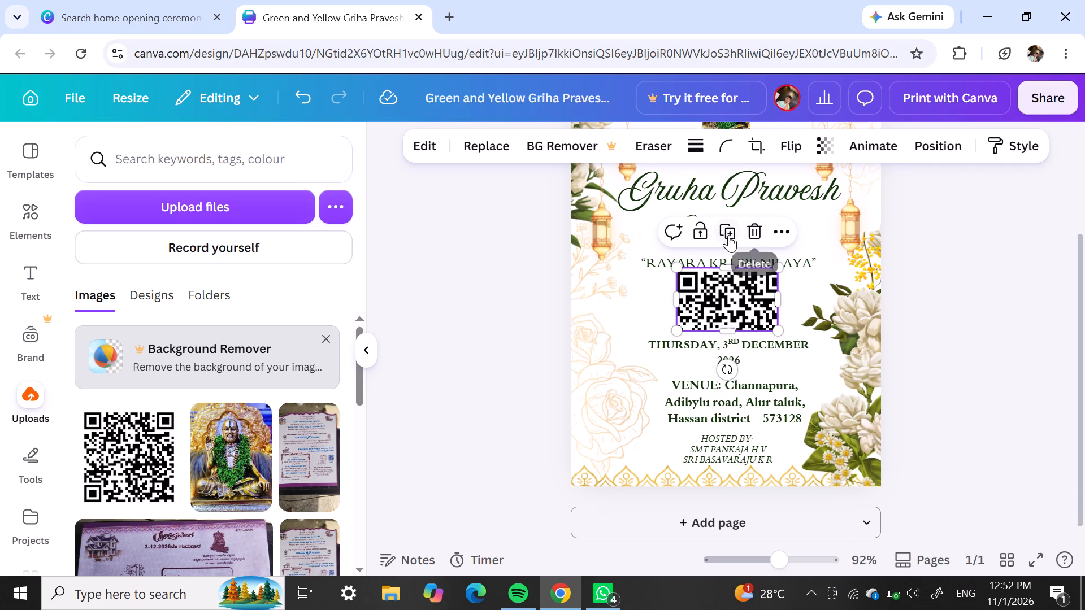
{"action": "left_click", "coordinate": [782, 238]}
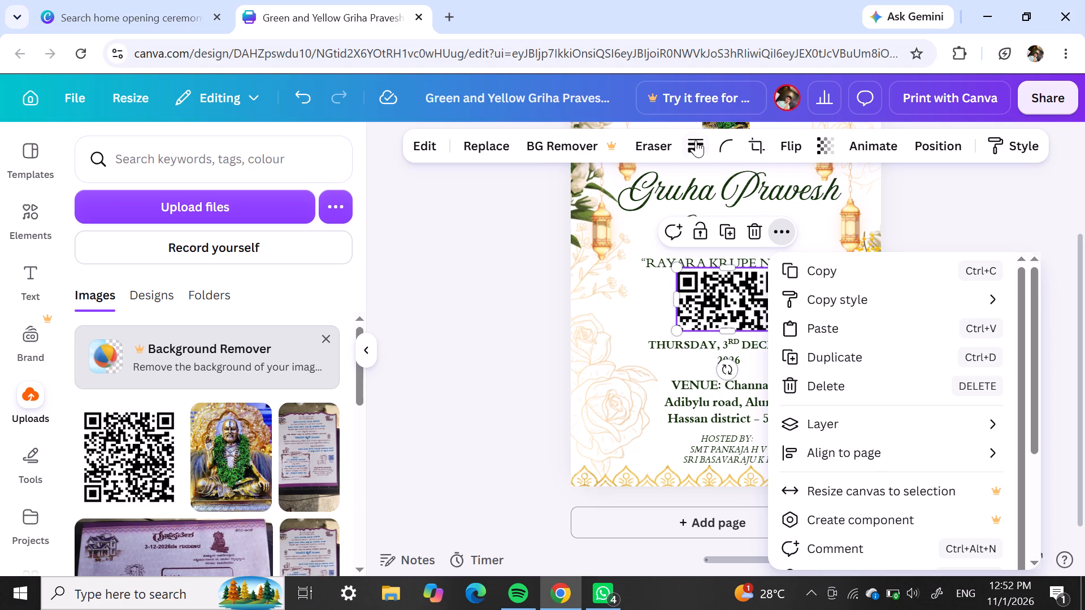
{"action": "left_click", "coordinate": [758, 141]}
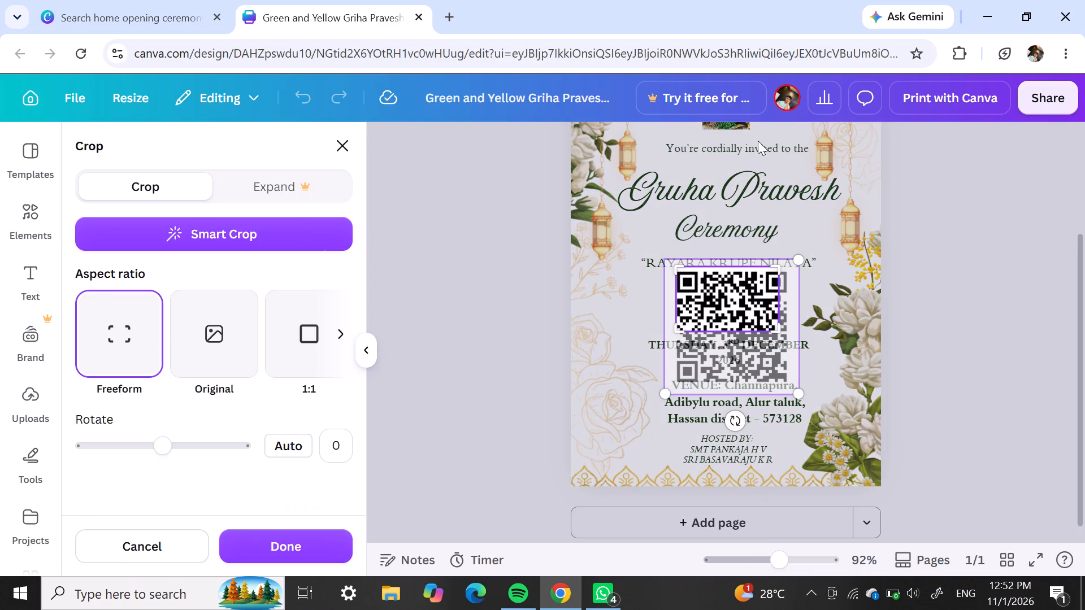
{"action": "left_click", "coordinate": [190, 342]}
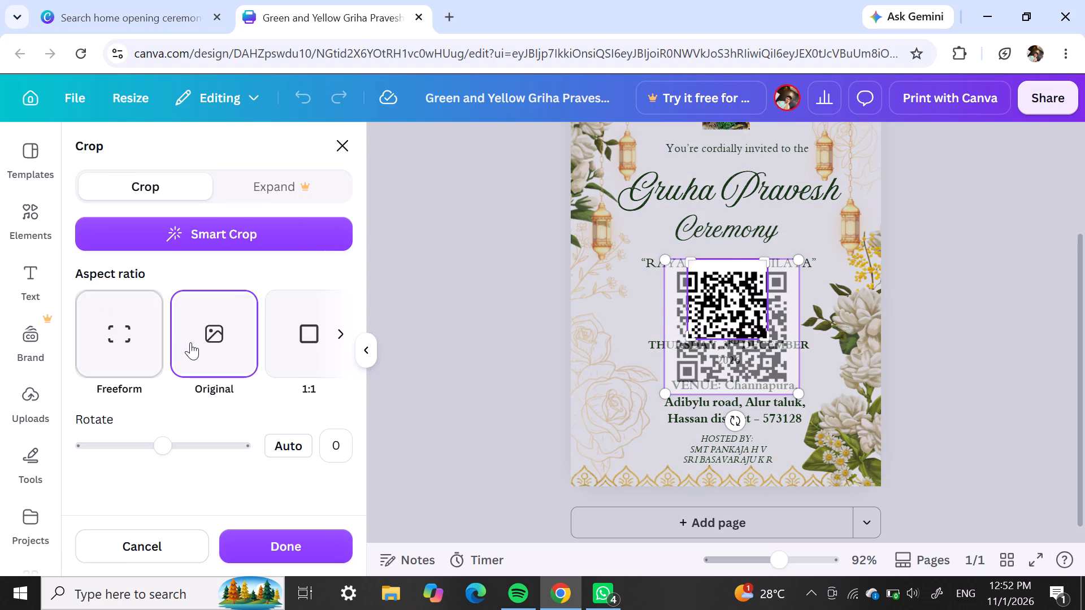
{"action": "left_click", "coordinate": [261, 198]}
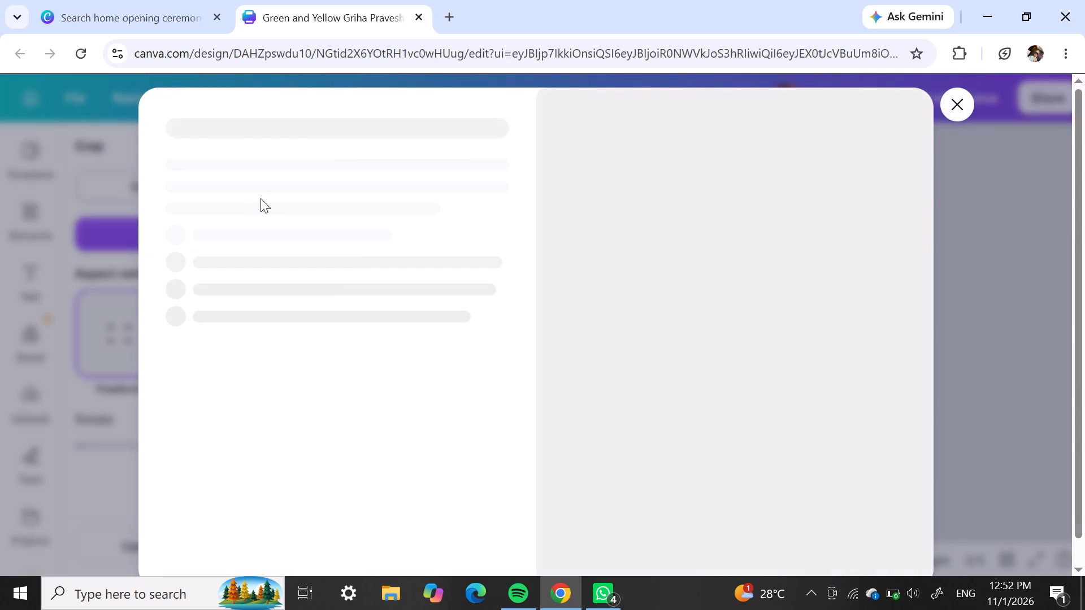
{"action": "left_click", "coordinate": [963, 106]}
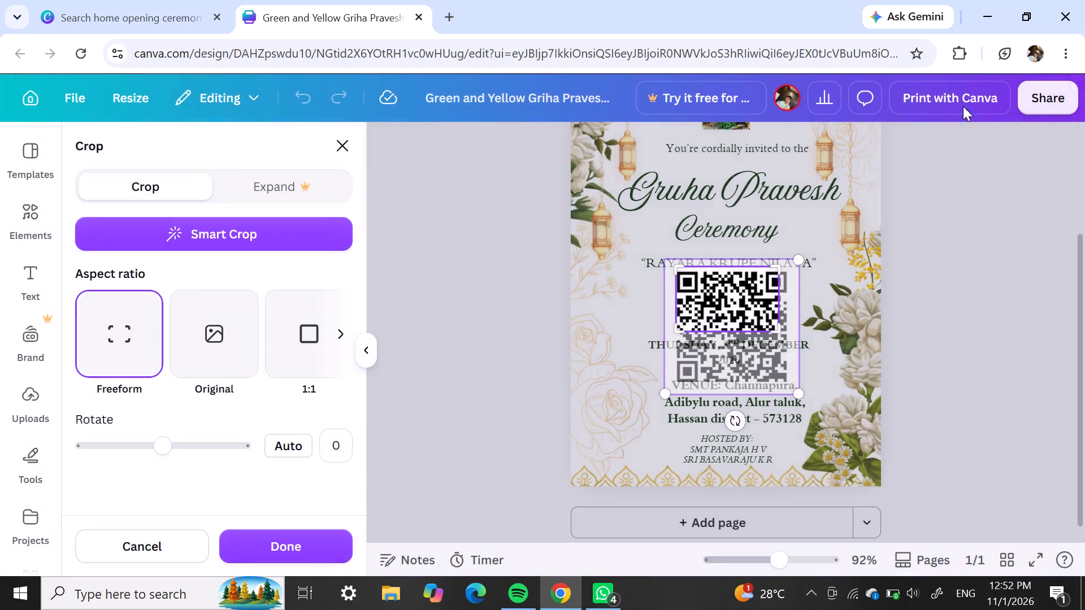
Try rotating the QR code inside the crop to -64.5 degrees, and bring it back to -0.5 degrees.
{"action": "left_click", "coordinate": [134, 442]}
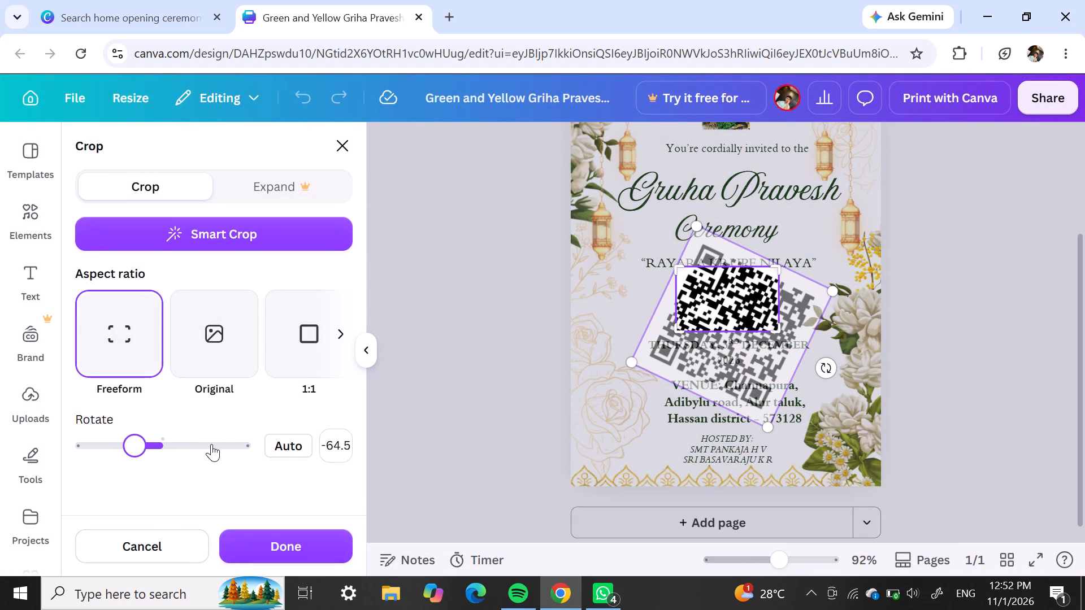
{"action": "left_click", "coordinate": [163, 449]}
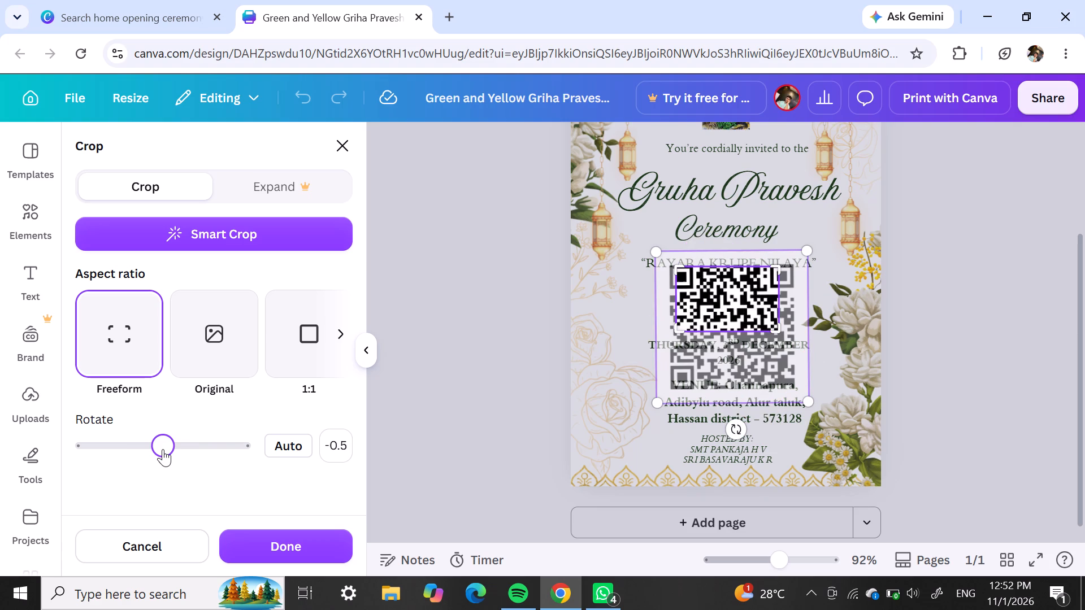
Try the Original, 1:1, 16:9, 5:4, 4:5 and 3:4 crop ratios on the QR code, ending with 2:3.
{"action": "left_click", "coordinate": [208, 354]}
{"action": "left_click", "coordinate": [306, 341]}
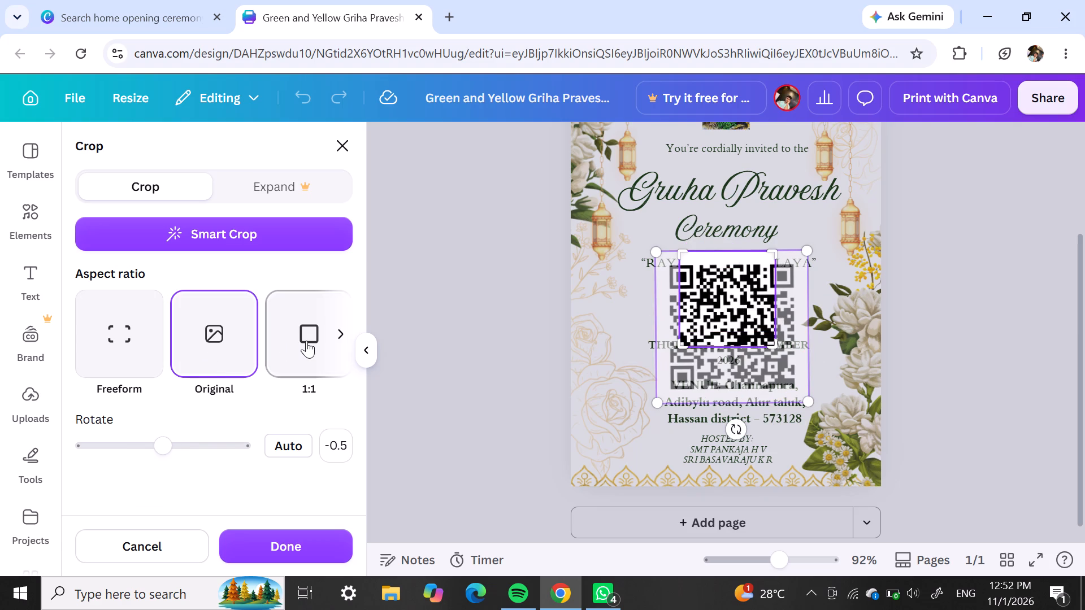
{"action": "scroll", "coordinate": [306, 341], "scroll_direction": "left", "scroll_amount": 2}
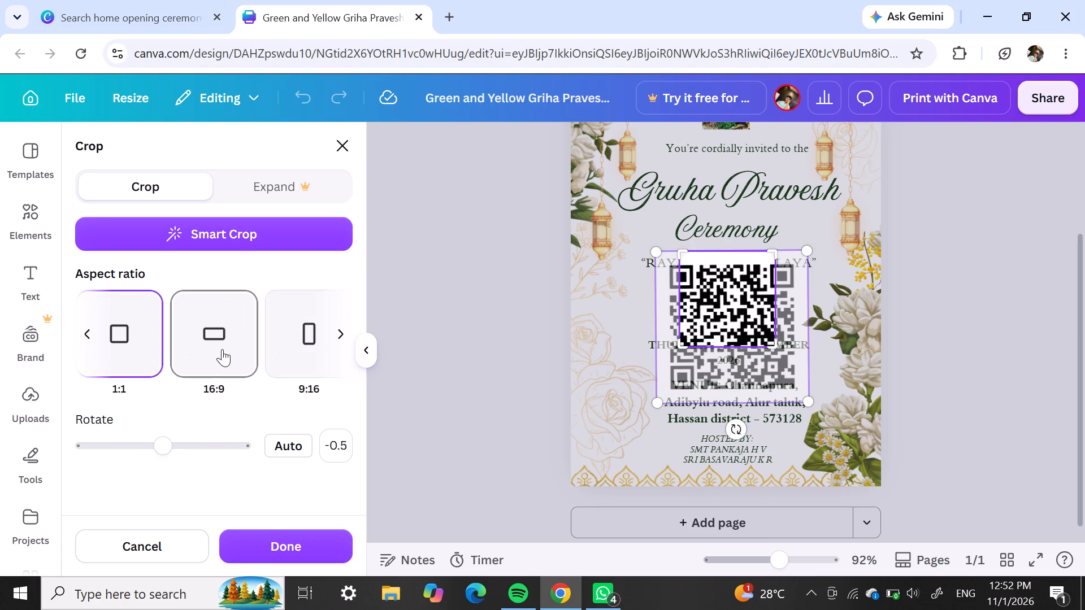
{"action": "left_click", "coordinate": [222, 349]}
{"action": "scroll", "coordinate": [222, 349], "scroll_direction": "left", "scroll_amount": 2}
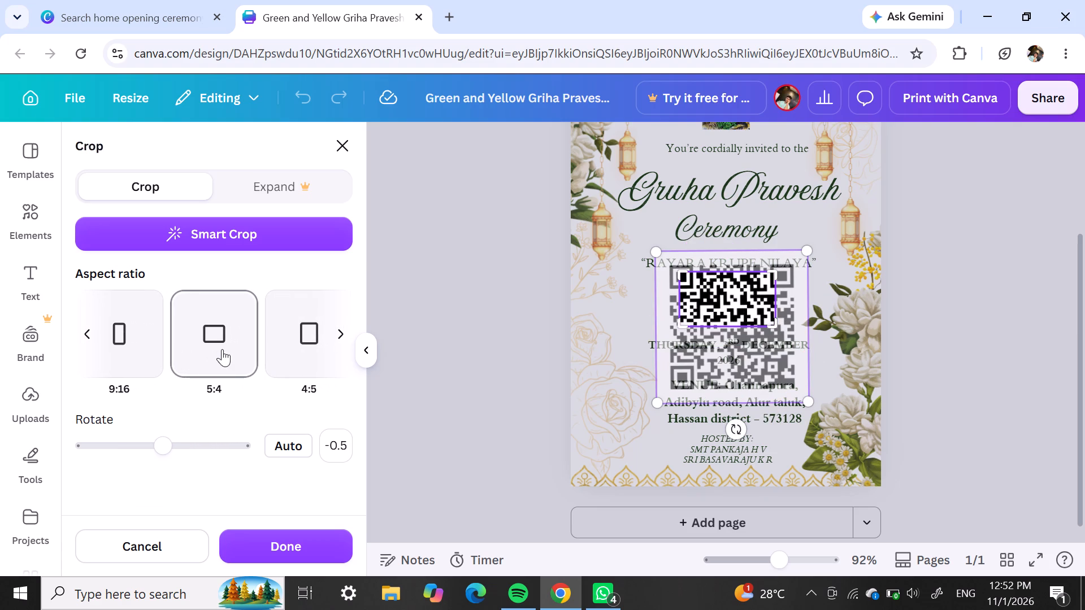
{"action": "left_click", "coordinate": [222, 349]}
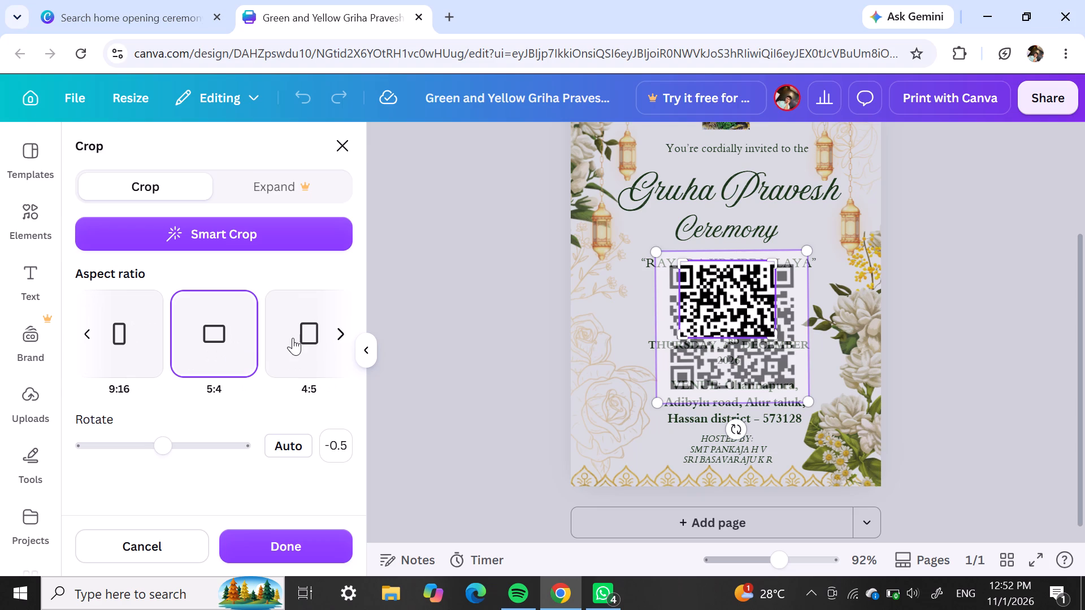
{"action": "left_click", "coordinate": [287, 338]}
{"action": "scroll", "coordinate": [287, 338], "scroll_direction": "left", "scroll_amount": 3}
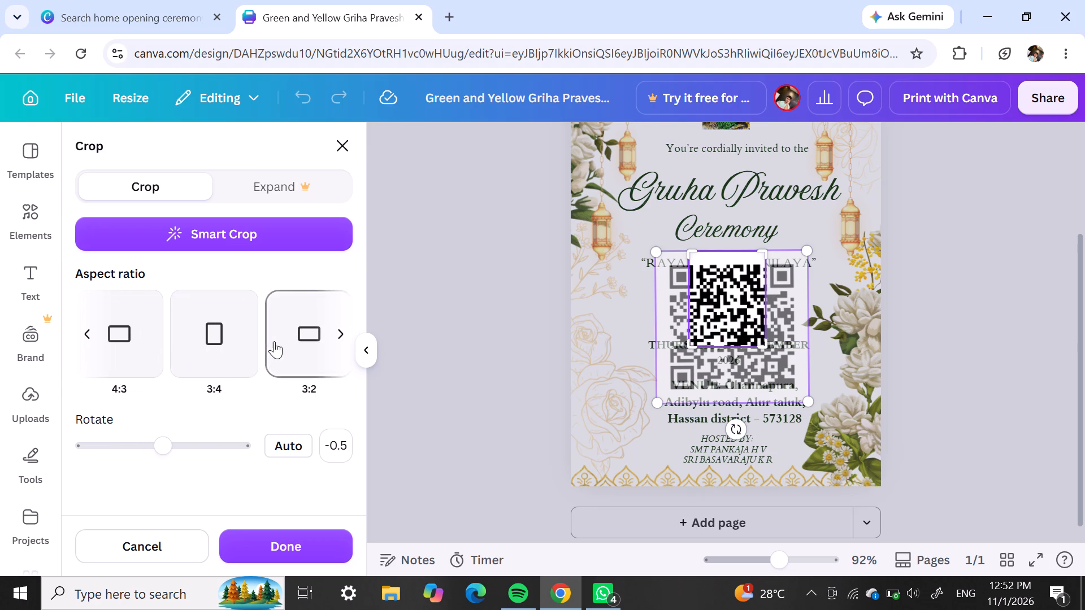
{"action": "left_click", "coordinate": [231, 354]}
{"action": "scroll", "coordinate": [231, 354], "scroll_direction": "left", "scroll_amount": 3}
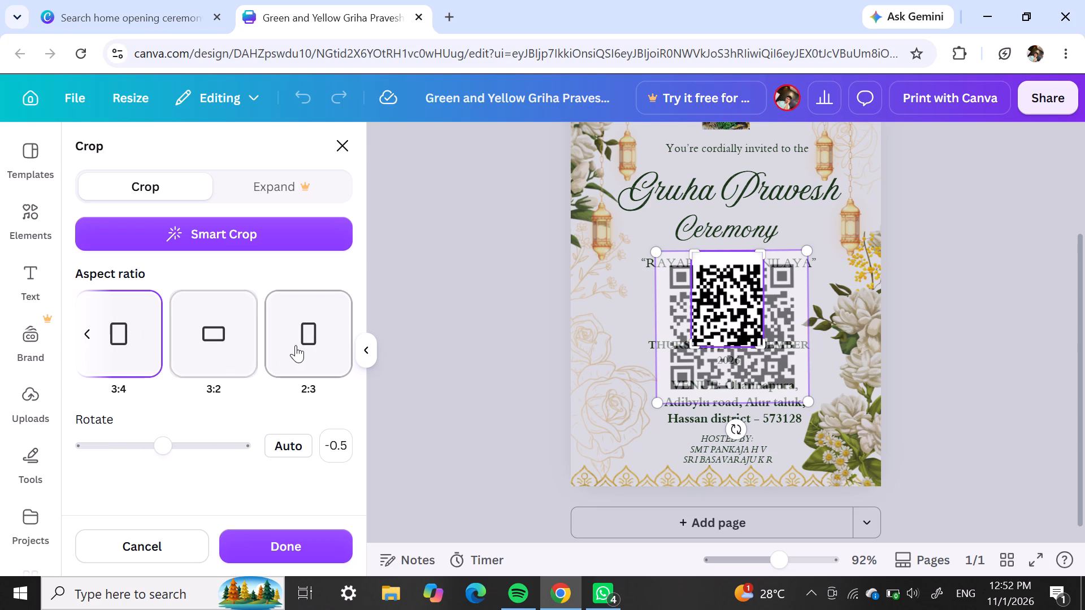
{"action": "left_click", "coordinate": [296, 345]}
{"action": "scroll", "coordinate": [296, 345], "scroll_direction": "right", "scroll_amount": 13}
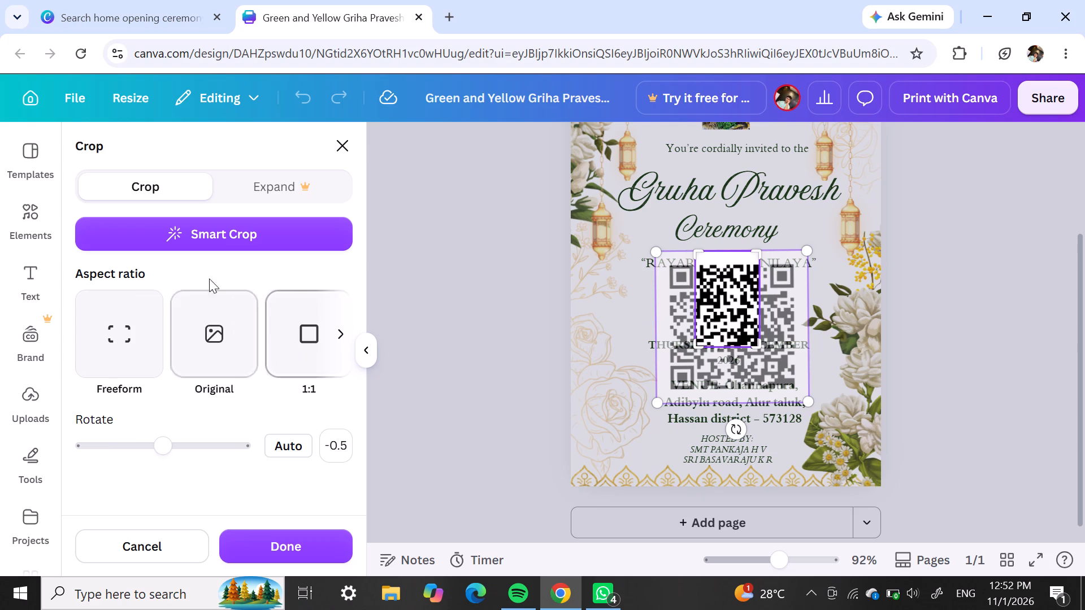
Apply Smart Crop to the QR code, centre the image behind the crop frame and slightly tighten the frame's upper corner.
{"action": "left_click", "coordinate": [213, 246]}
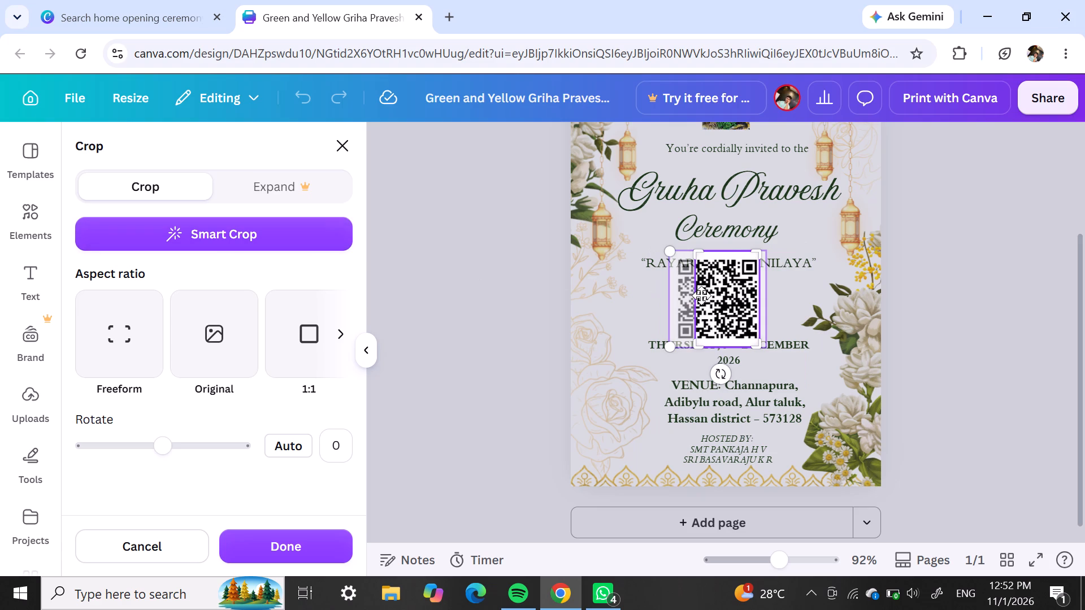
{"action": "left_click_drag", "start_coordinate": [703, 345], "coordinate": [697, 343]}
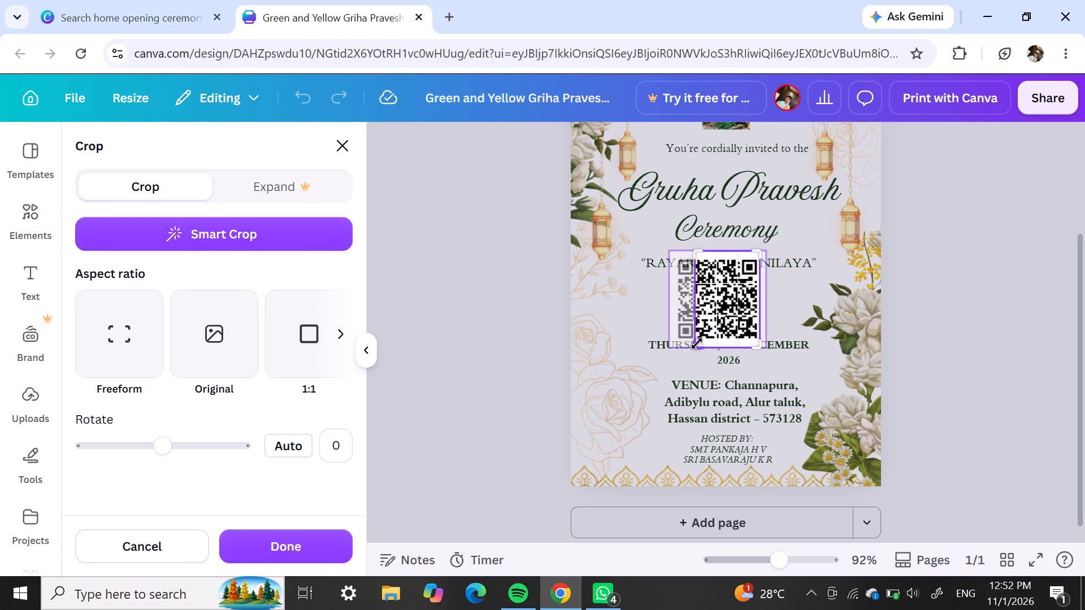
{"action": "left_click_drag", "start_coordinate": [697, 343], "coordinate": [654, 329]}
{"action": "left_click", "coordinate": [697, 306]}
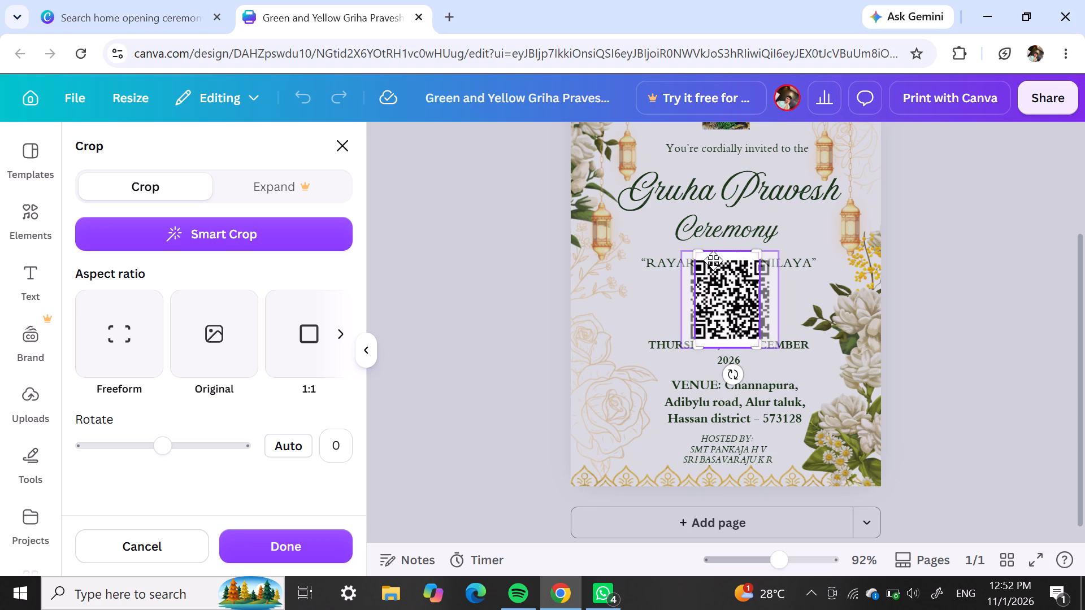
{"action": "left_click_drag", "start_coordinate": [700, 254], "coordinate": [688, 264]}
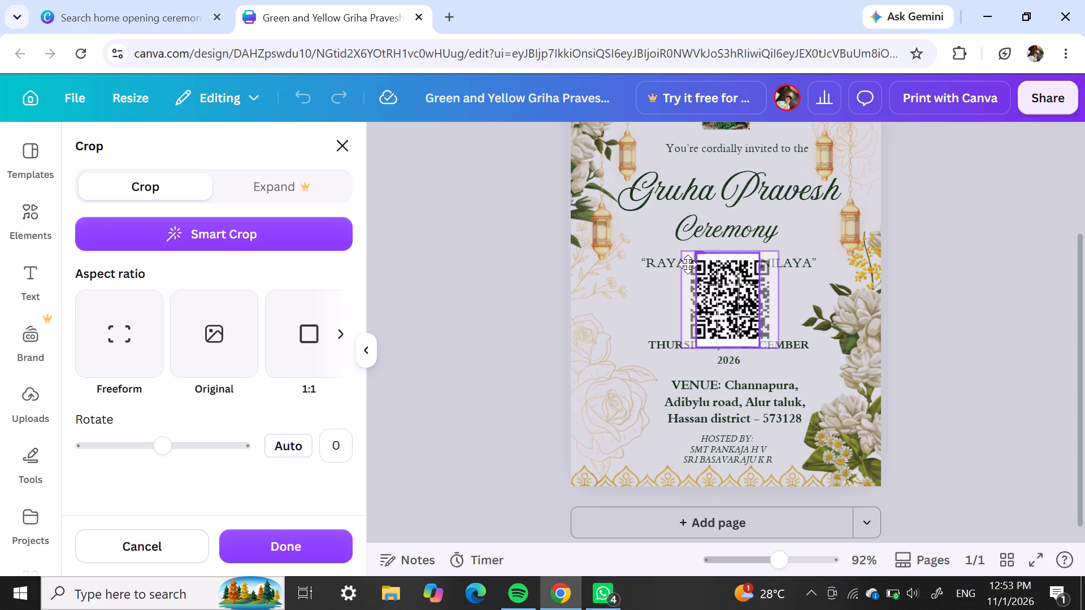
{"action": "left_click_drag", "start_coordinate": [688, 264], "coordinate": [685, 274]}
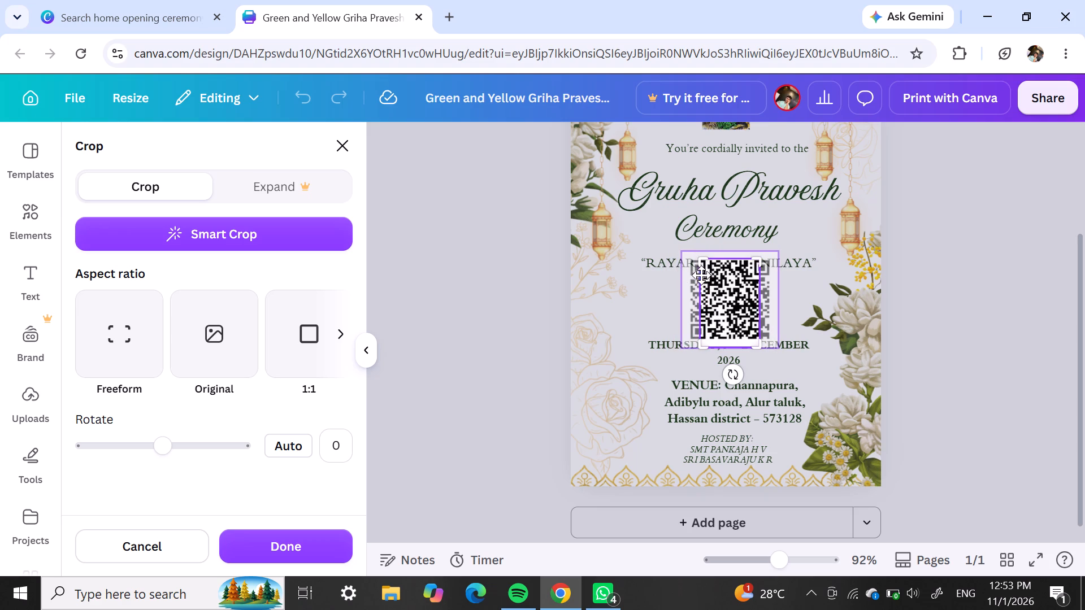
{"action": "left_click_drag", "start_coordinate": [704, 346], "coordinate": [695, 339]}
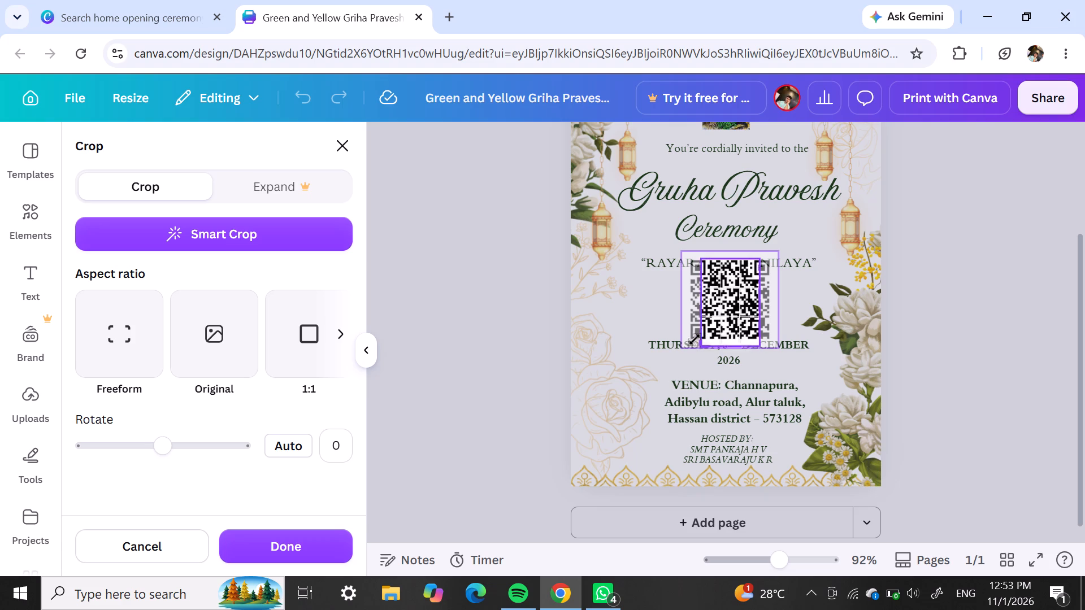
{"action": "left_click_drag", "start_coordinate": [695, 339], "coordinate": [669, 335]}
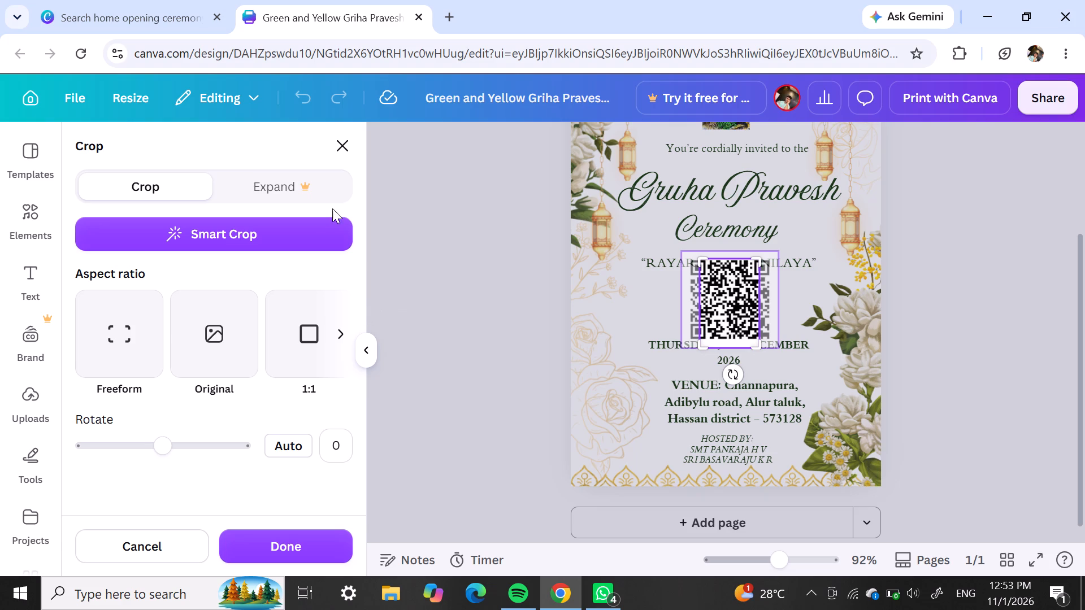
Set the QR code's crop aspect ratio to Freeform and leave cropping.
{"action": "scroll", "coordinate": [315, 396], "scroll_direction": "down", "scroll_amount": 2}
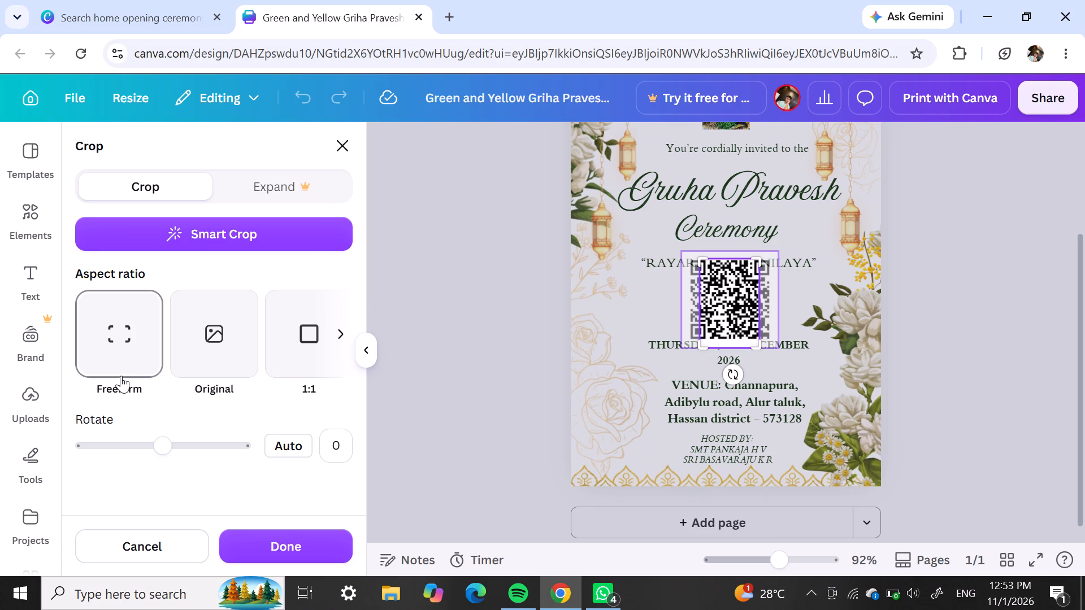
{"action": "left_click", "coordinate": [123, 368]}
{"action": "left_click", "coordinate": [123, 368]}
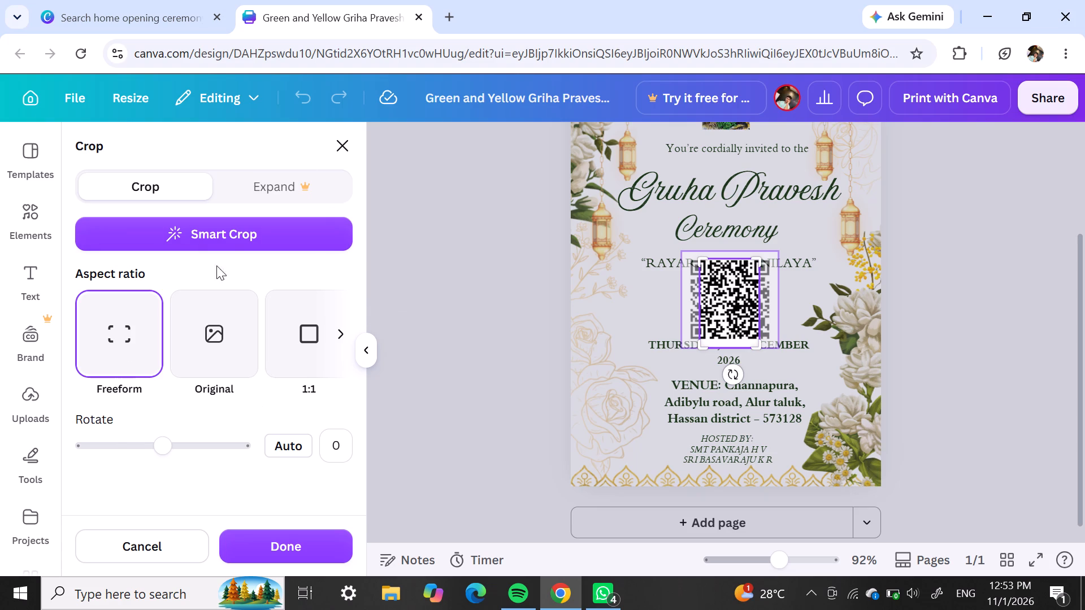
{"action": "left_click", "coordinate": [352, 134]}
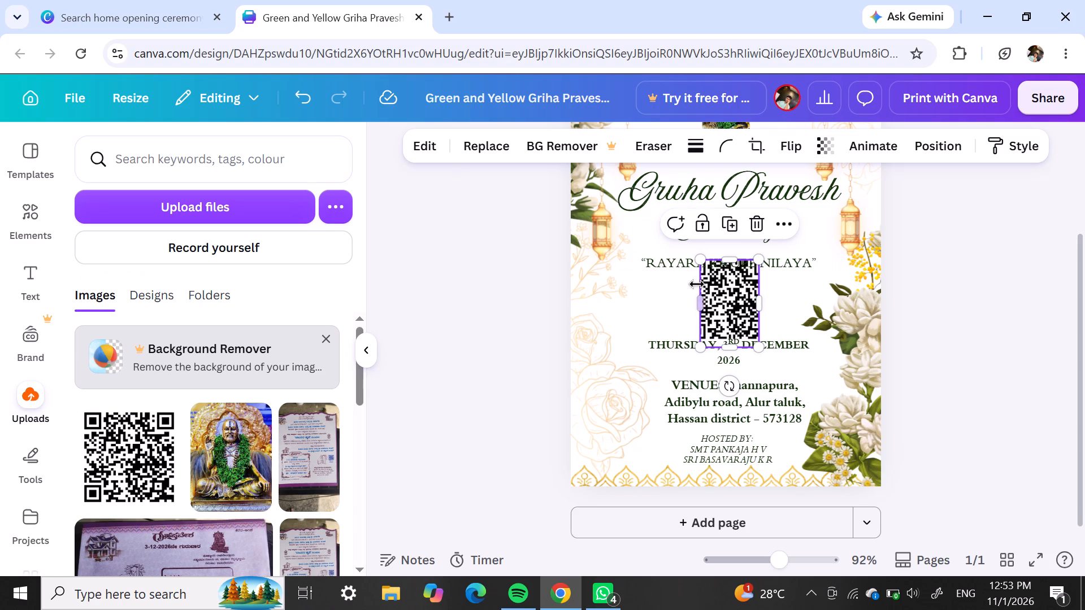
Widen the QR code on both sides to about 34.5 wide by 29.7 high so the whole code shows.
{"action": "left_click_drag", "start_coordinate": [700, 306], "coordinate": [680, 304]}
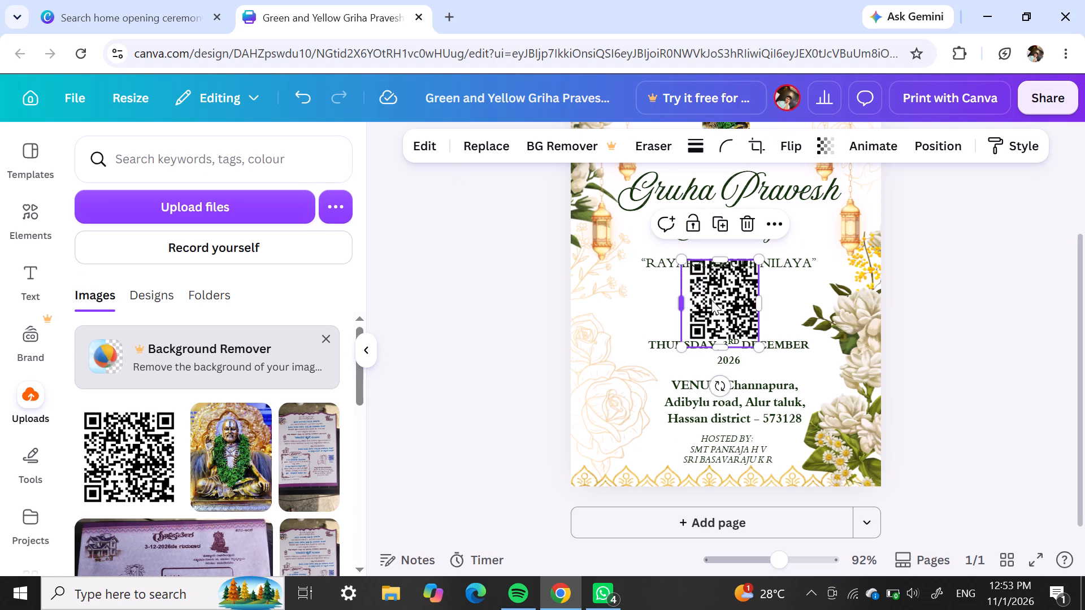
{"action": "left_click_drag", "start_coordinate": [757, 301], "coordinate": [782, 300]}
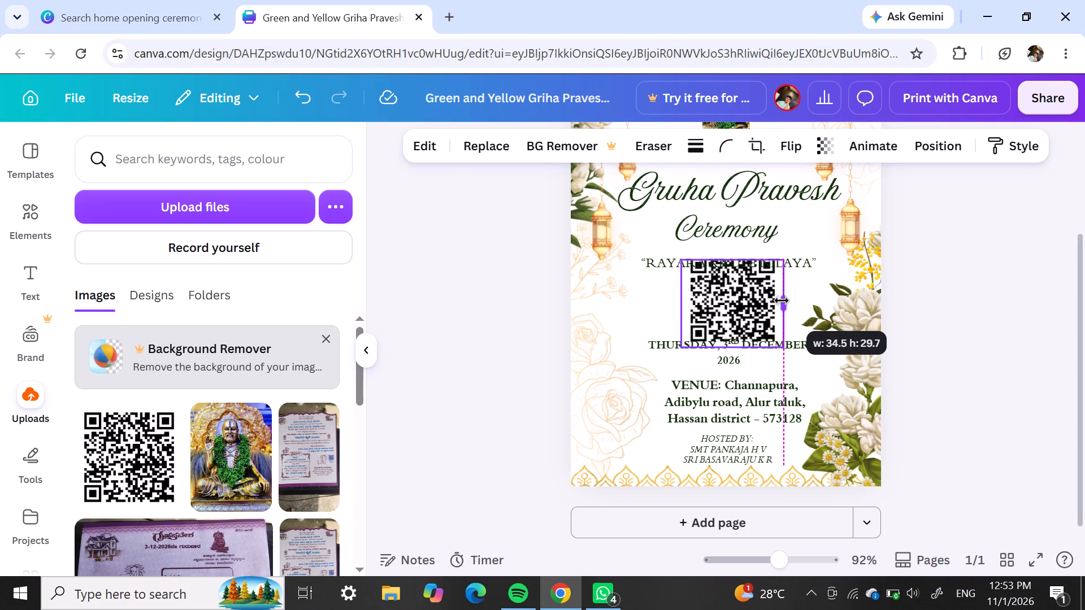
{"action": "left_click_drag", "start_coordinate": [782, 300], "coordinate": [784, 308]}
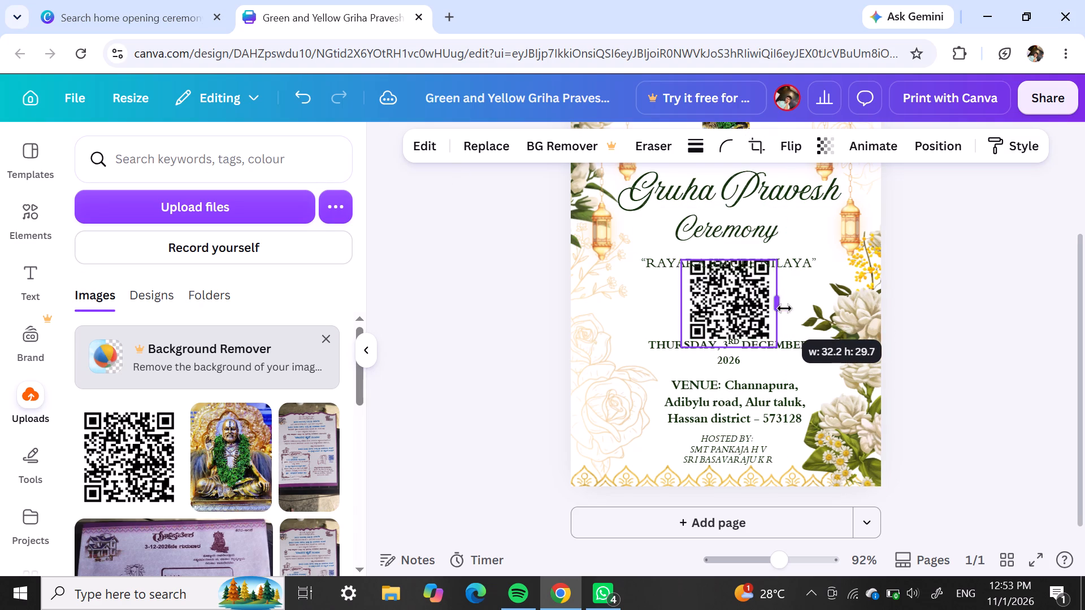
{"action": "left_click_drag", "start_coordinate": [784, 308], "coordinate": [779, 311]}
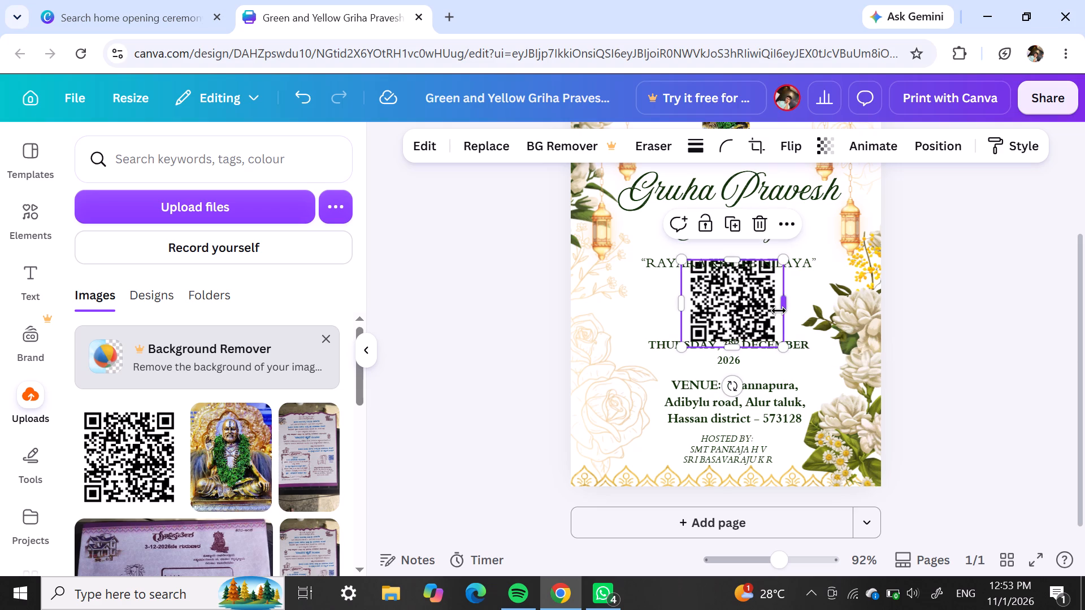
Move the house name line up, just beneath "Ceremony", so it clears the top of the QR code.
{"action": "left_click", "coordinate": [662, 258]}
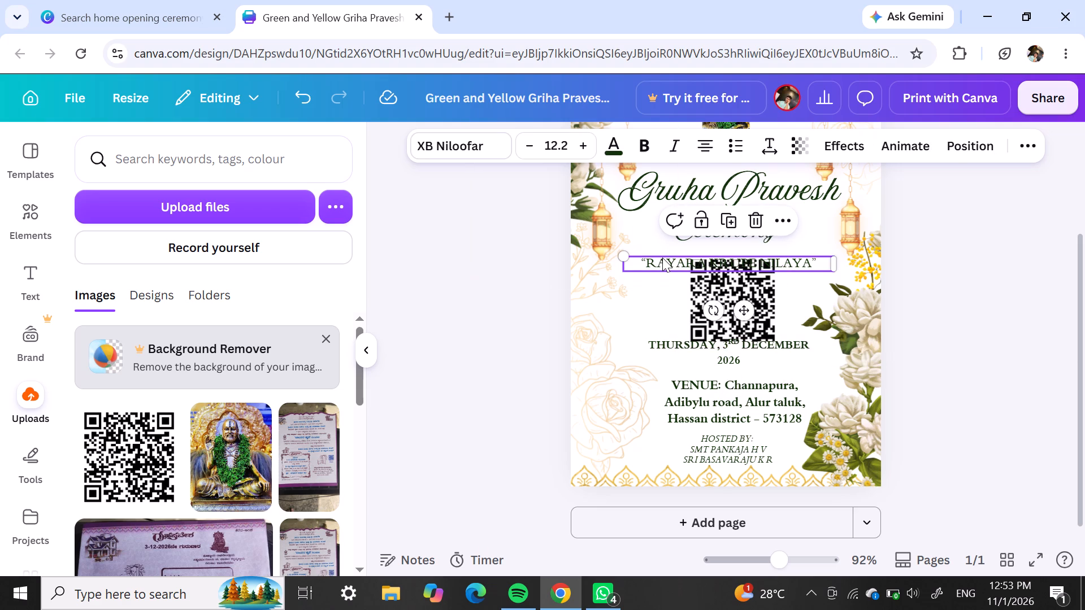
{"action": "left_click", "coordinate": [634, 256]}
{"action": "left_click_drag", "start_coordinate": [634, 256], "coordinate": [631, 249]}
{"action": "left_click_drag", "start_coordinate": [631, 254], "coordinate": [631, 252]}
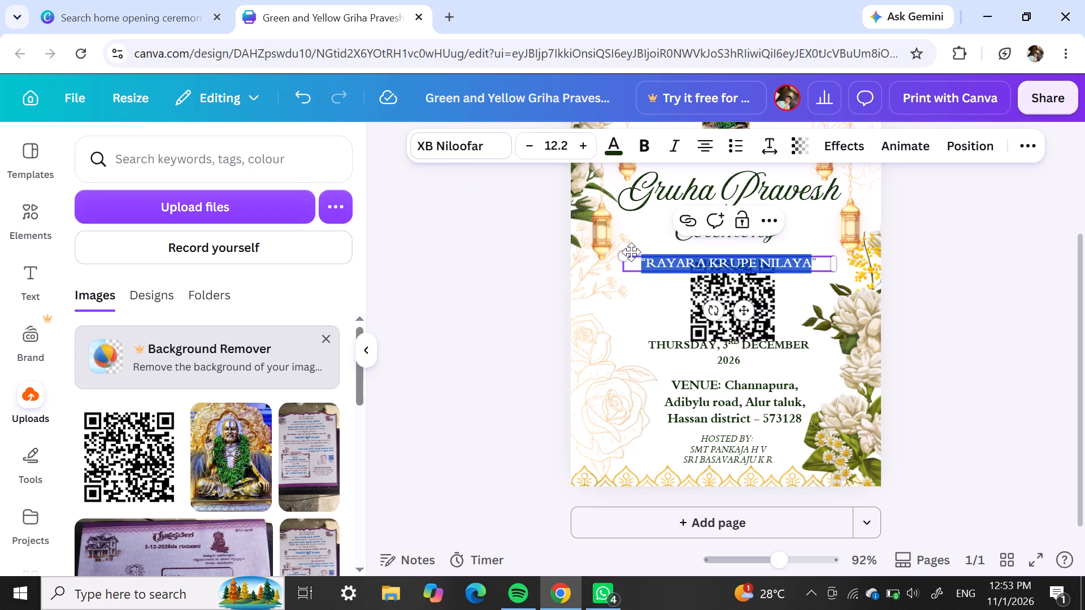
{"action": "left_click_drag", "start_coordinate": [631, 252], "coordinate": [633, 245]}
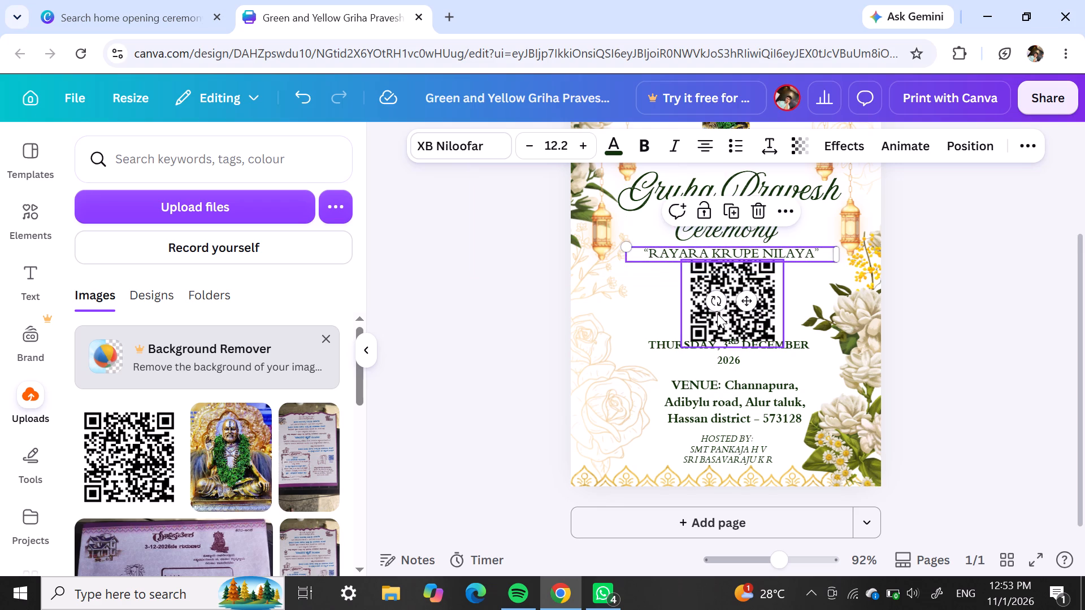
Move the Thursday, 3rd December 2026 date text down into the gap between the QR code and the venue.
{"action": "left_click", "coordinate": [685, 345]}
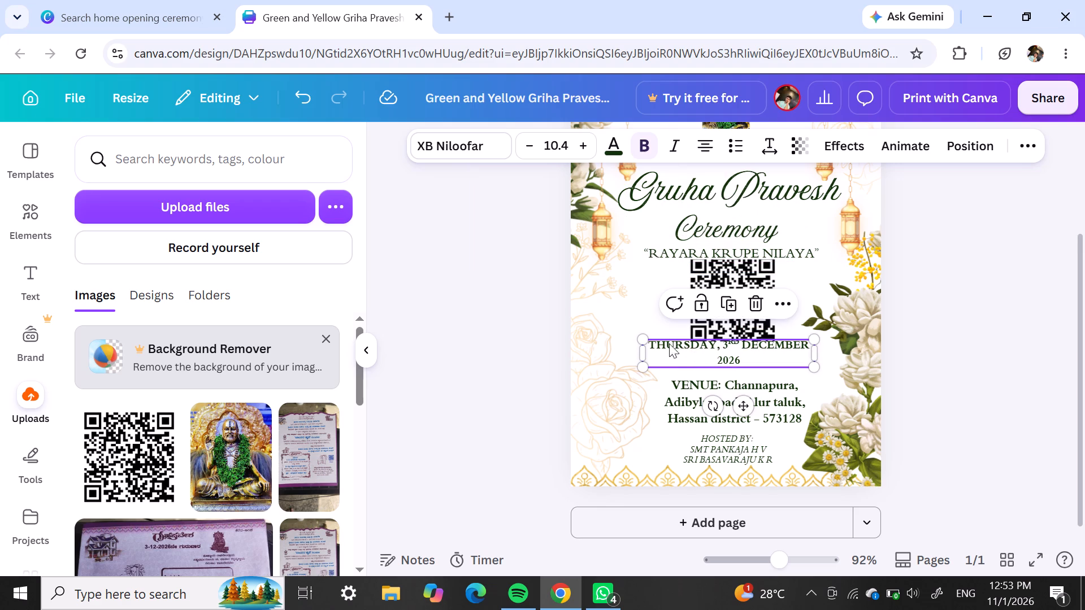
{"action": "left_click", "coordinate": [656, 352]}
{"action": "left_click_drag", "start_coordinate": [656, 352], "coordinate": [656, 365]}
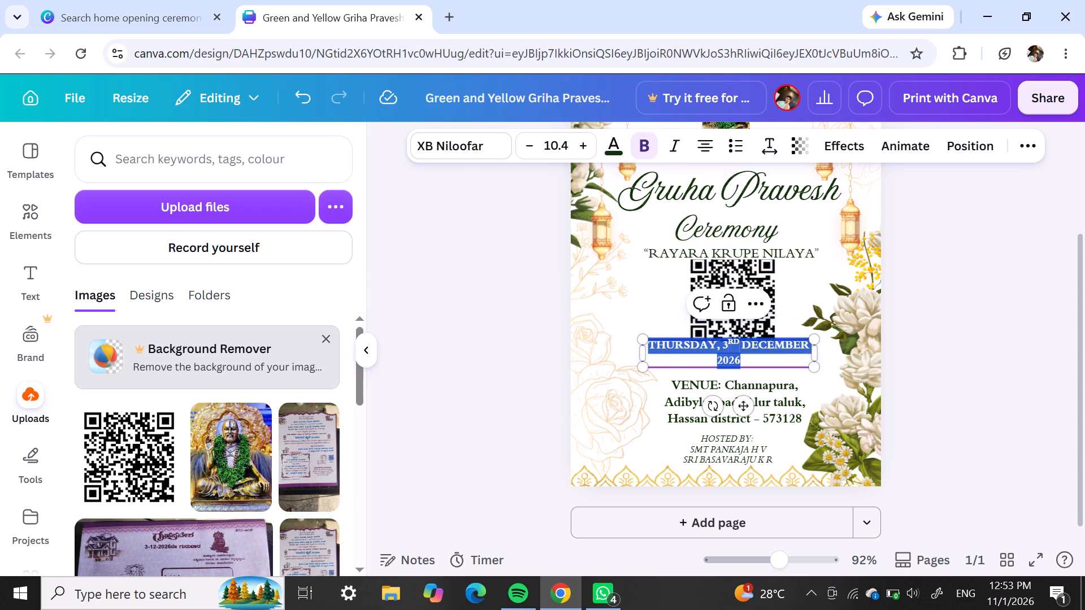
{"action": "left_click_drag", "start_coordinate": [656, 365], "coordinate": [657, 346]}
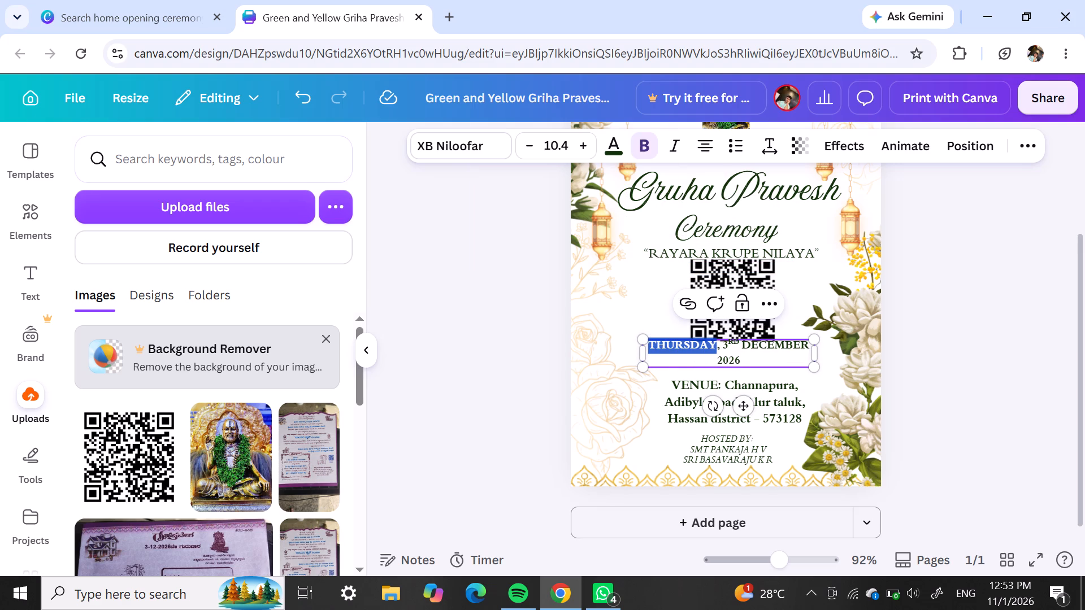
{"action": "left_click_drag", "start_coordinate": [654, 337], "coordinate": [662, 342]}
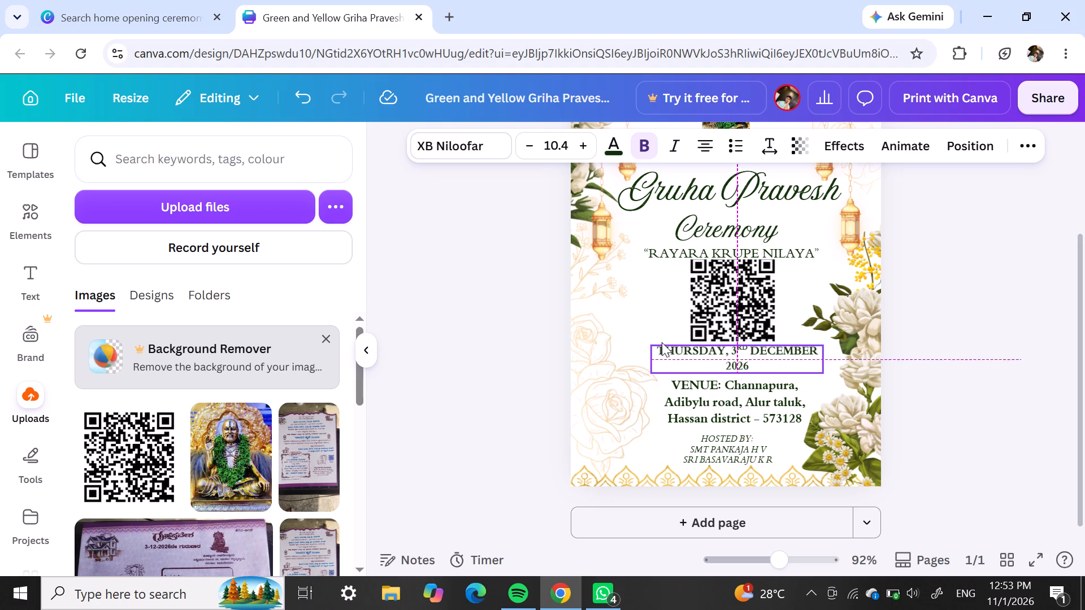
{"action": "left_click_drag", "start_coordinate": [662, 342], "coordinate": [661, 345]}
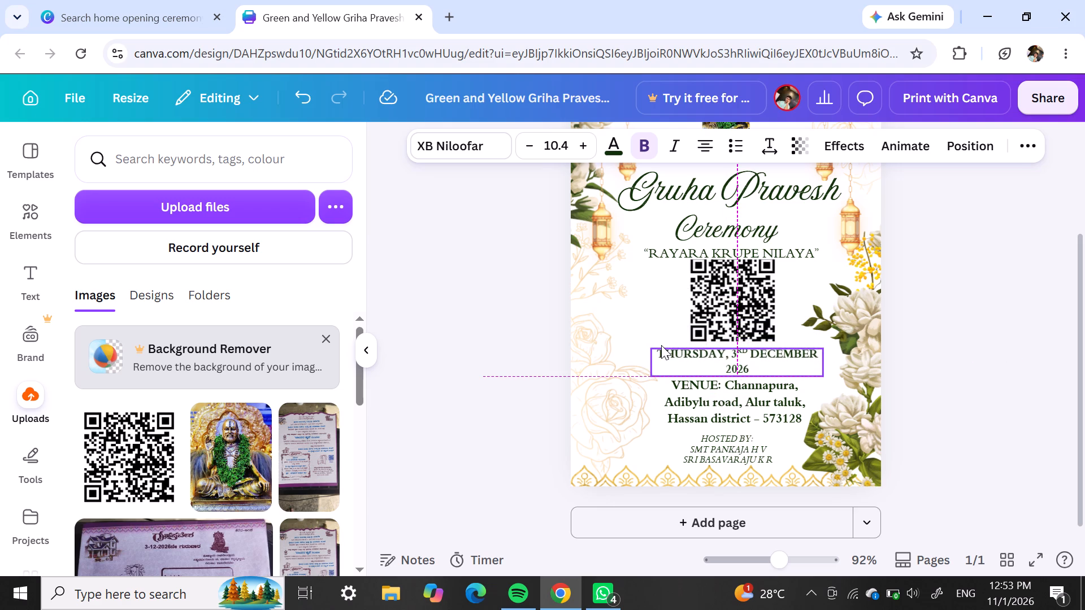
{"action": "left_click_drag", "start_coordinate": [661, 345], "coordinate": [661, 347]}
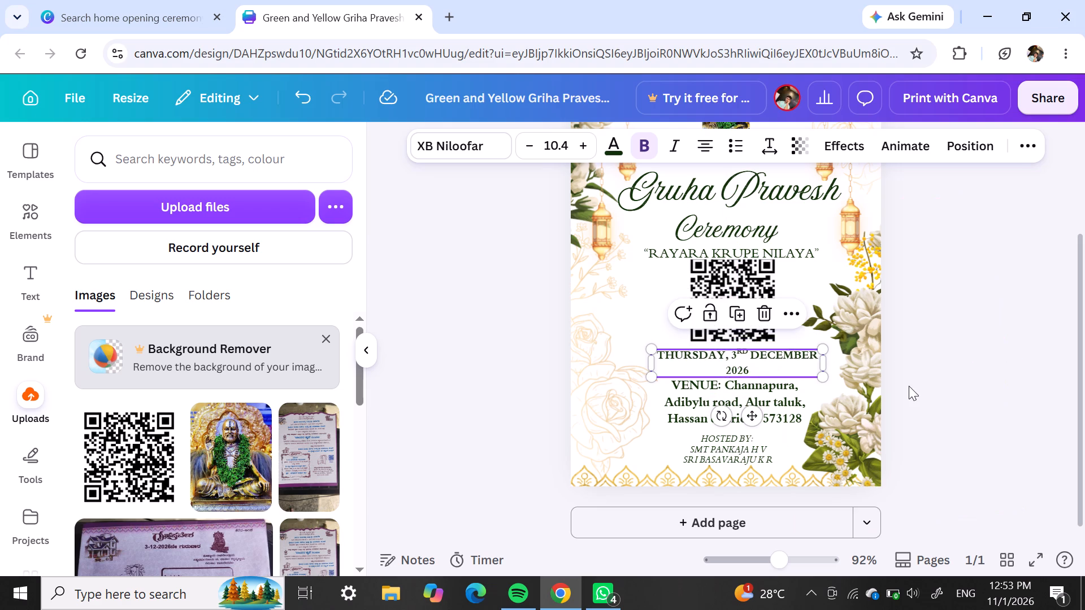
{"action": "left_click", "coordinate": [909, 386]}
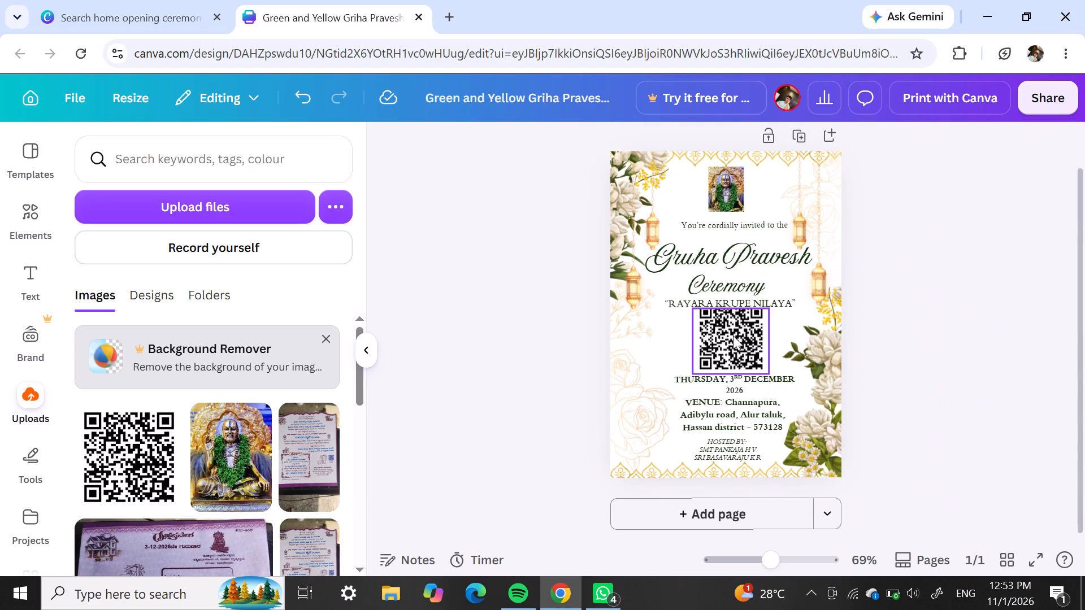
Move the "Gruha Pravesh" heading up, close beneath the "You're cordially invited to the" line.
{"action": "left_click", "coordinate": [718, 245]}
{"action": "double_click", "coordinate": [727, 249]}
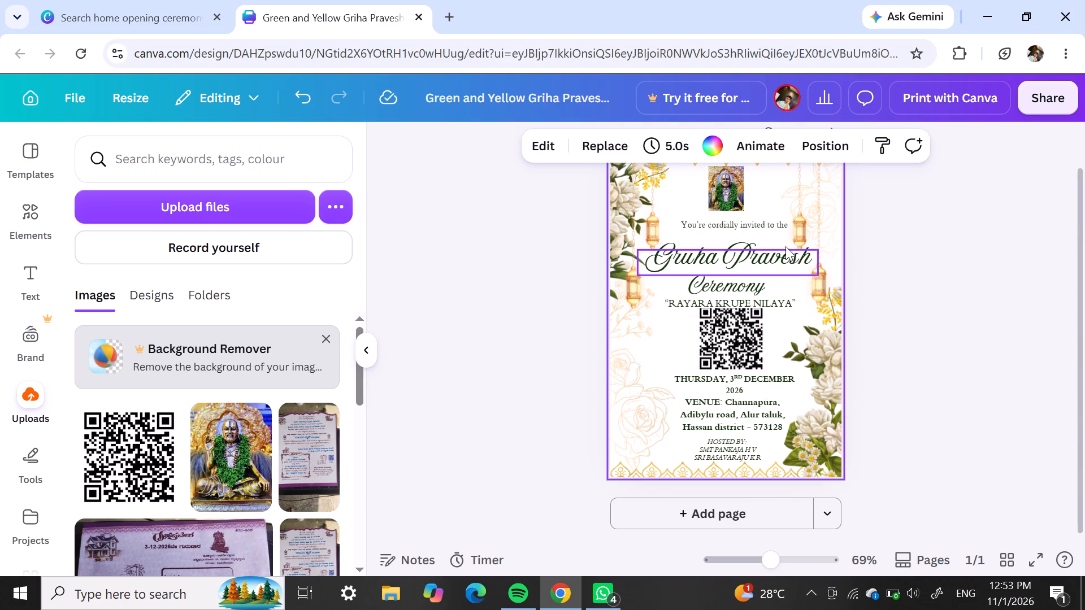
{"action": "double_click", "coordinate": [648, 247]}
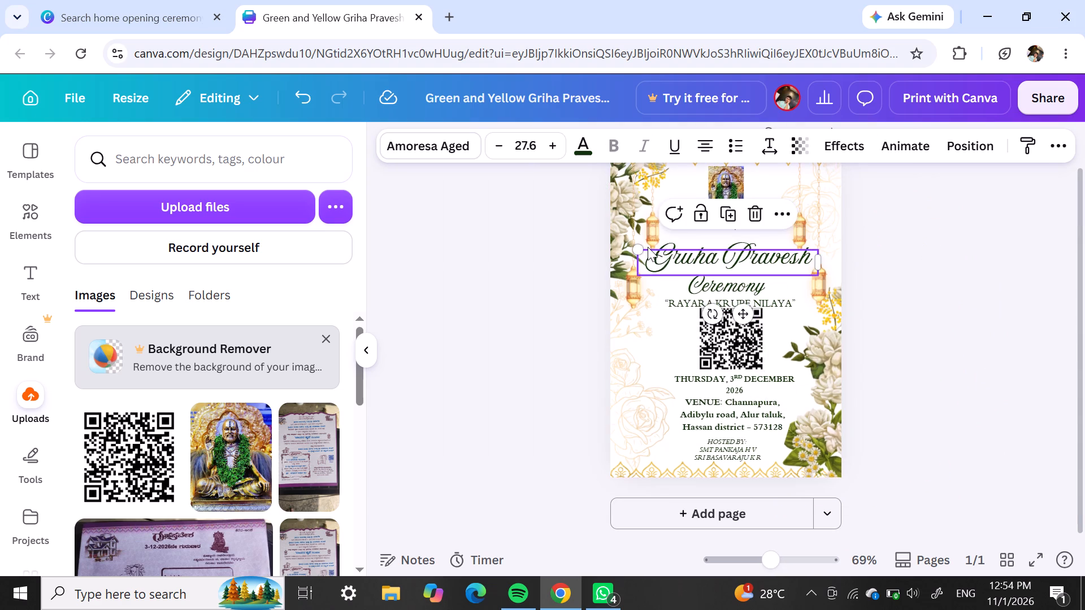
{"action": "left_click_drag", "start_coordinate": [653, 246], "coordinate": [655, 236]}
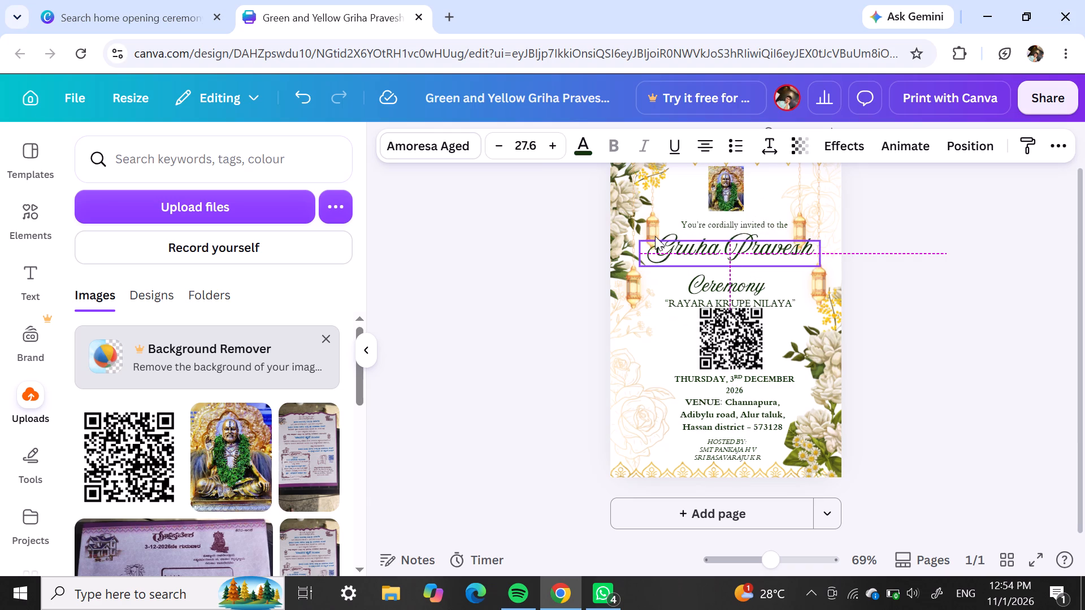
{"action": "left_click_drag", "start_coordinate": [655, 236], "coordinate": [656, 237]}
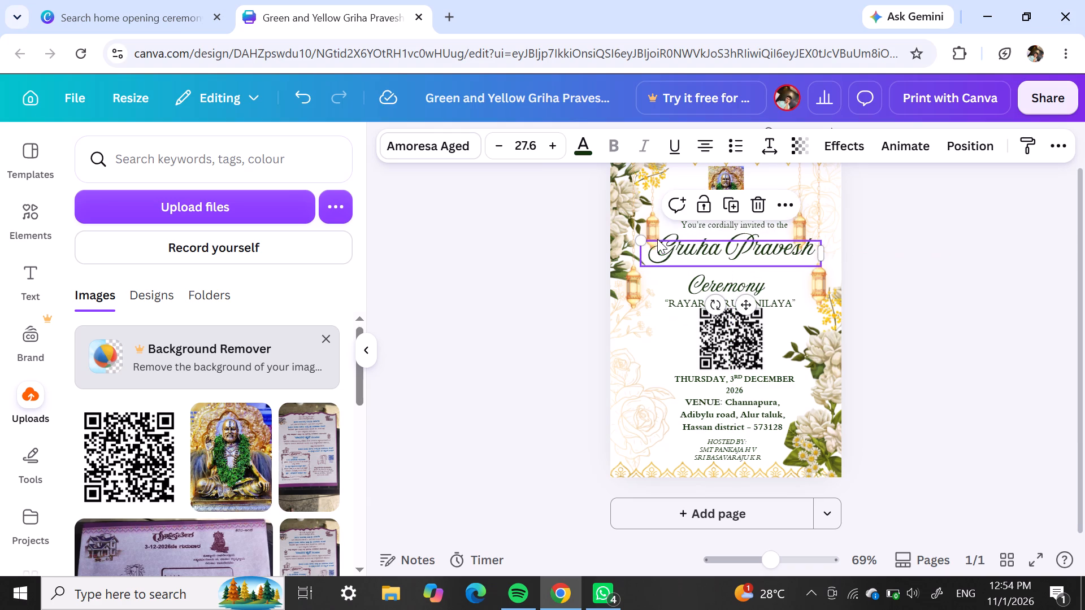
Move the word "Ceremony" up, directly beneath the "Gruha Pravesh" heading.
{"action": "left_click", "coordinate": [700, 277]}
{"action": "left_click", "coordinate": [689, 280]}
{"action": "left_click_drag", "start_coordinate": [689, 280], "coordinate": [687, 265]}
{"action": "left_click", "coordinate": [915, 284]}
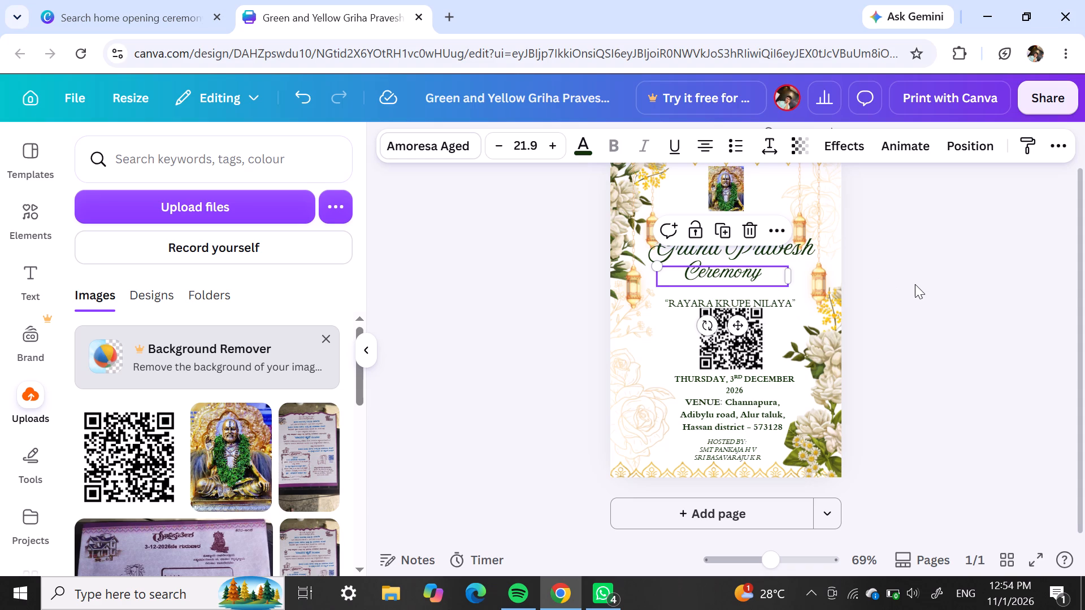
{"action": "left_click", "coordinate": [915, 284]}
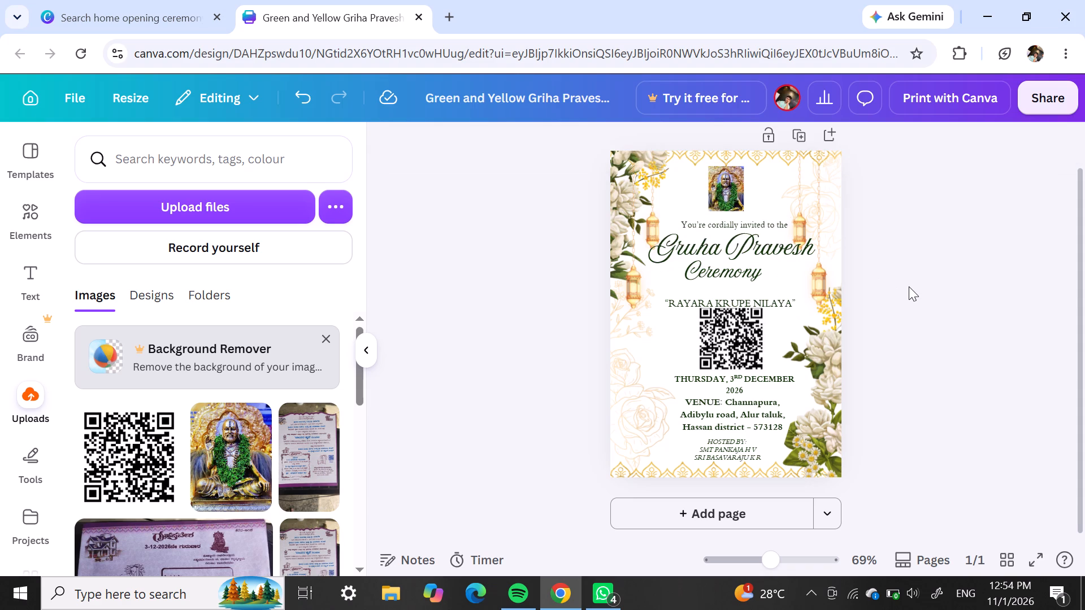
Move the house name line up slightly to leave a small gap above the QR code.
{"action": "left_click", "coordinate": [706, 299]}
{"action": "double_click", "coordinate": [680, 296]}
{"action": "left_click", "coordinate": [678, 299]}
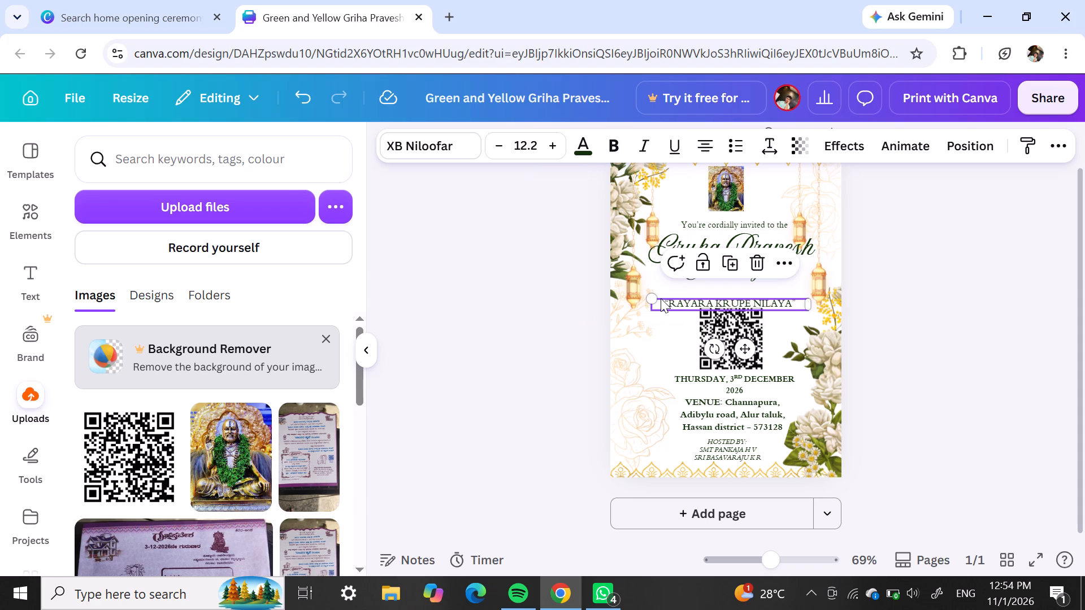
{"action": "left_click", "coordinate": [661, 298]}
{"action": "left_click", "coordinate": [661, 298]}
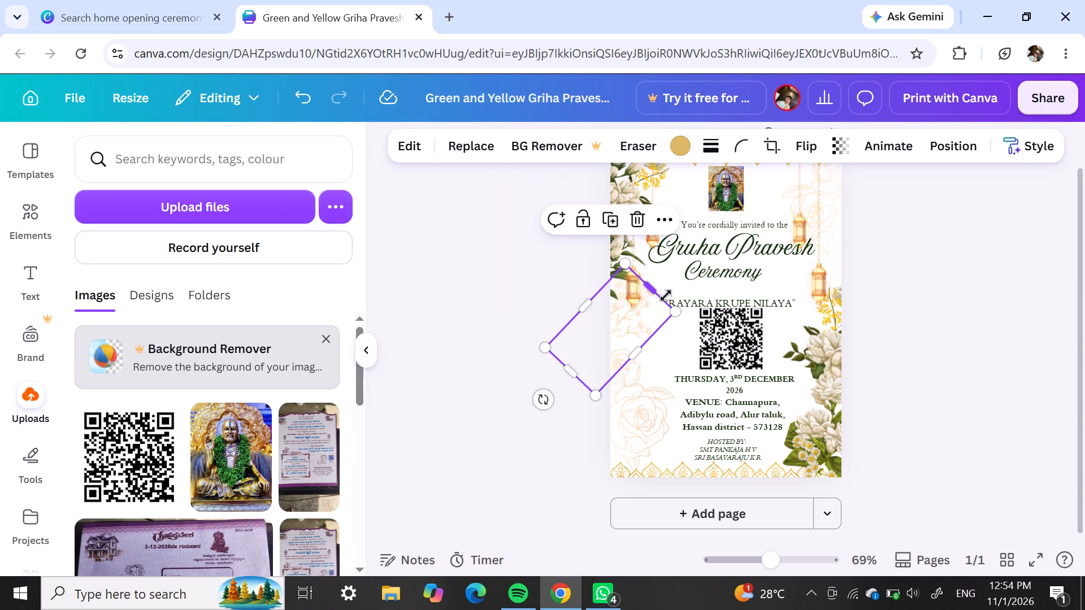
{"action": "left_click", "coordinate": [672, 301]}
{"action": "left_click", "coordinate": [688, 305]}
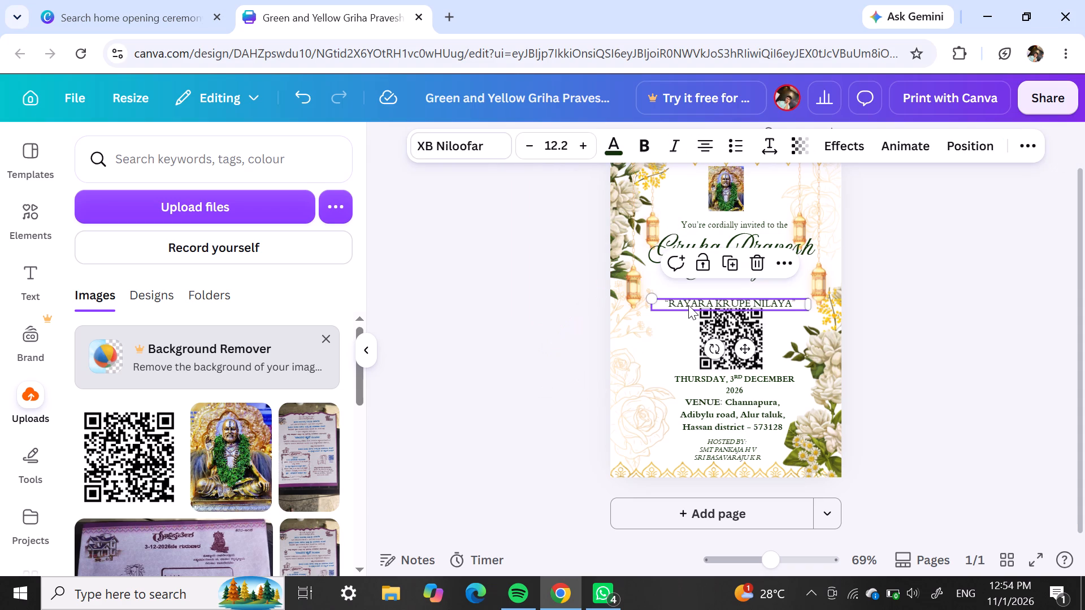
{"action": "double_click", "coordinate": [667, 299]}
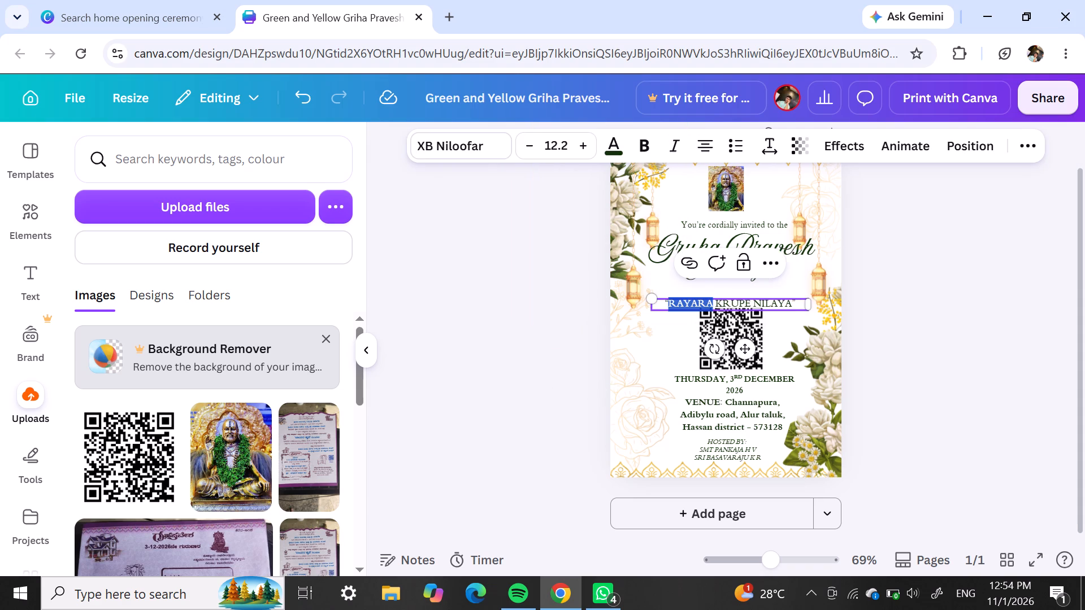
{"action": "left_click_drag", "start_coordinate": [664, 298], "coordinate": [664, 290]}
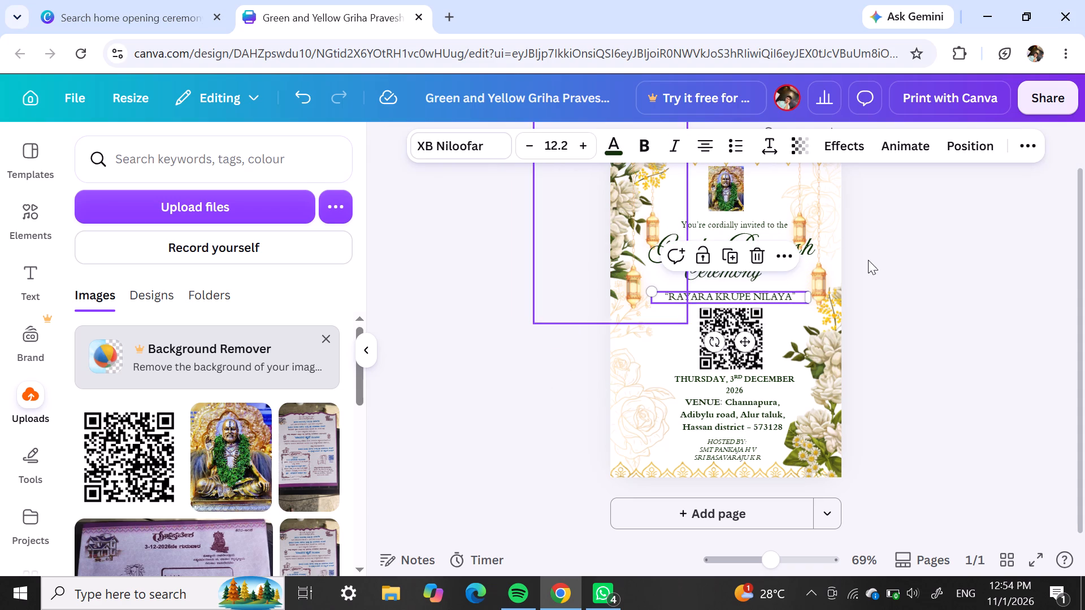
{"action": "left_click", "coordinate": [941, 250]}
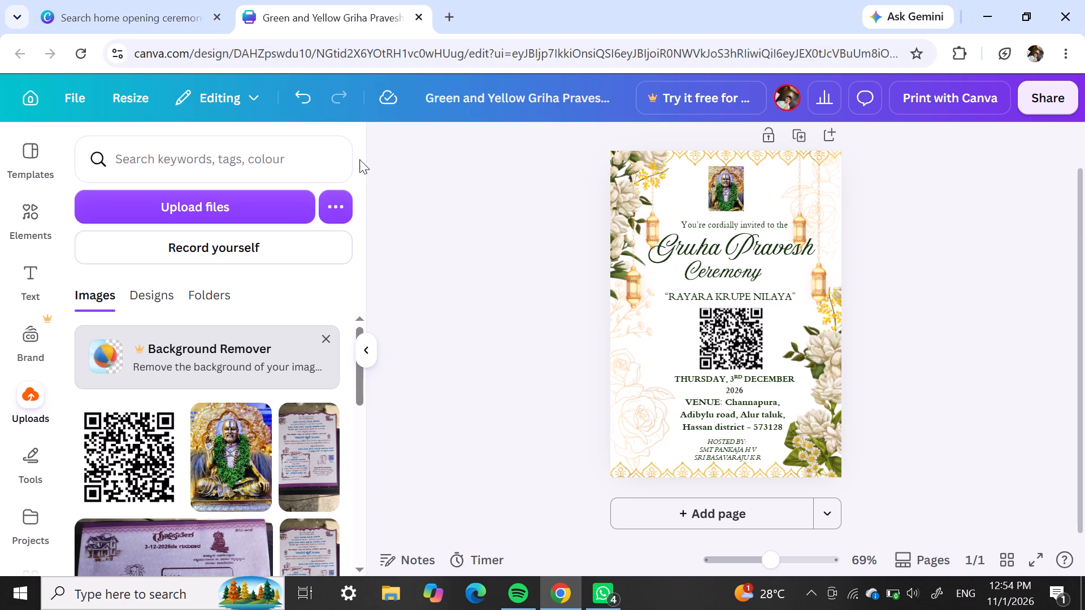
Download the finished invitation as a PNG file.
{"action": "left_click", "coordinate": [1027, 98]}
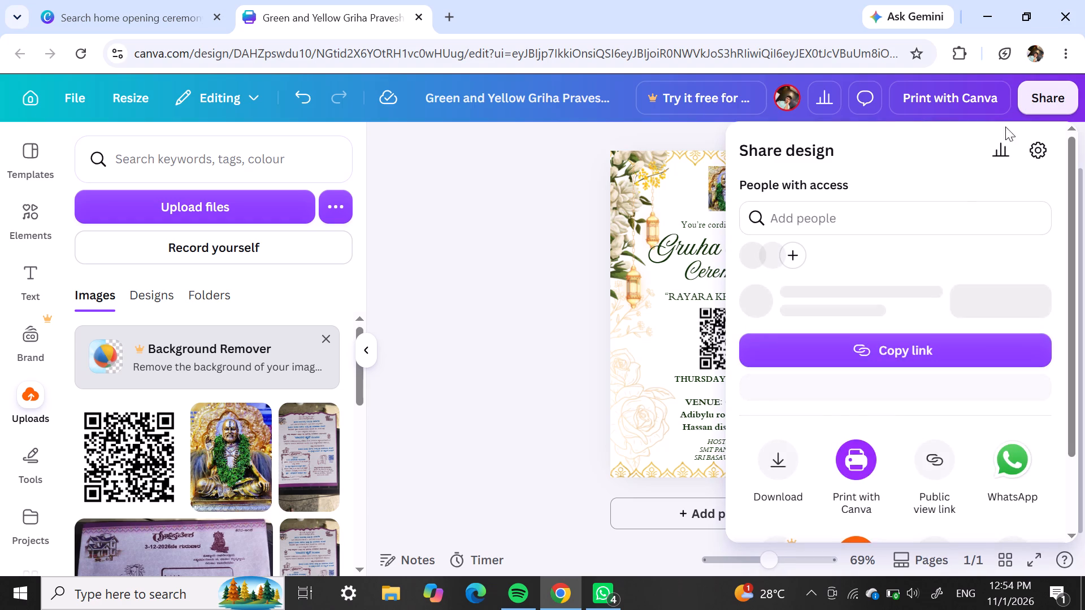
{"action": "left_click", "coordinate": [769, 492]}
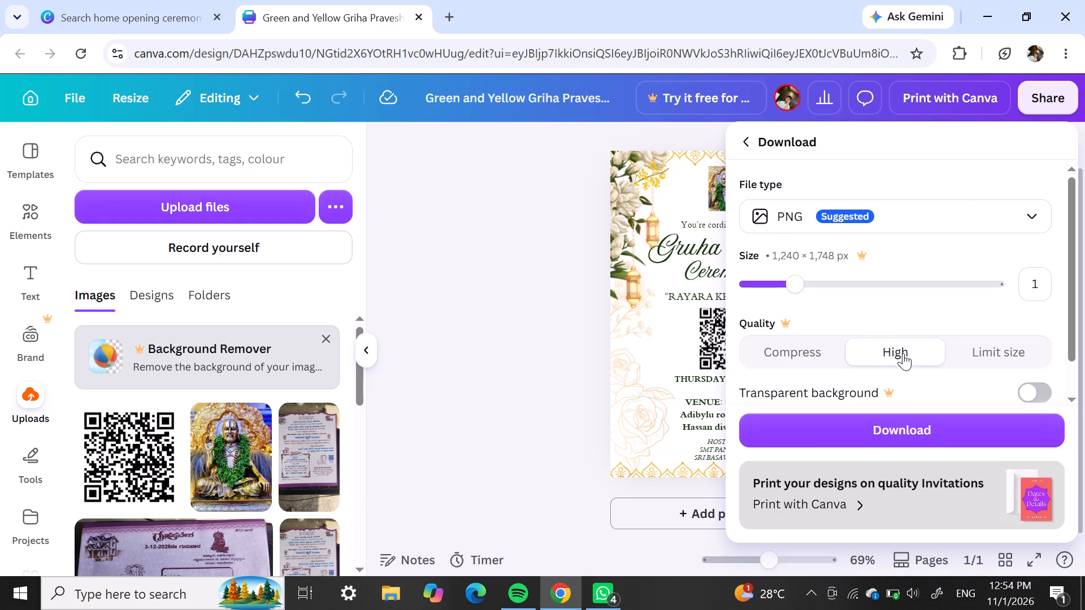
{"action": "left_click", "coordinate": [900, 438]}
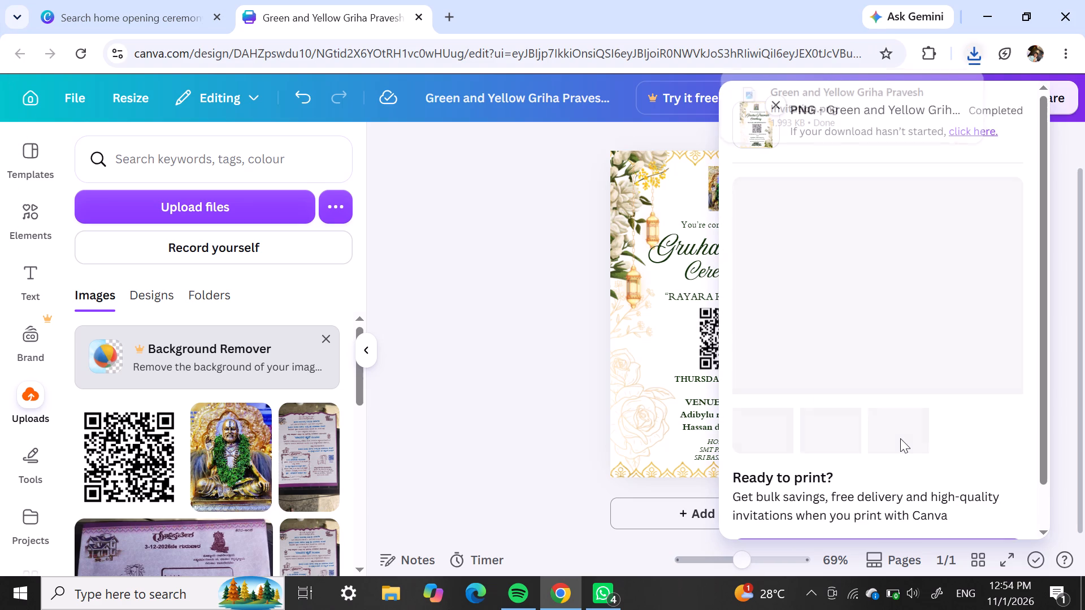
Switch to Windows and open the Pictures folder.
{"action": "left_click", "coordinate": [0, 609]}
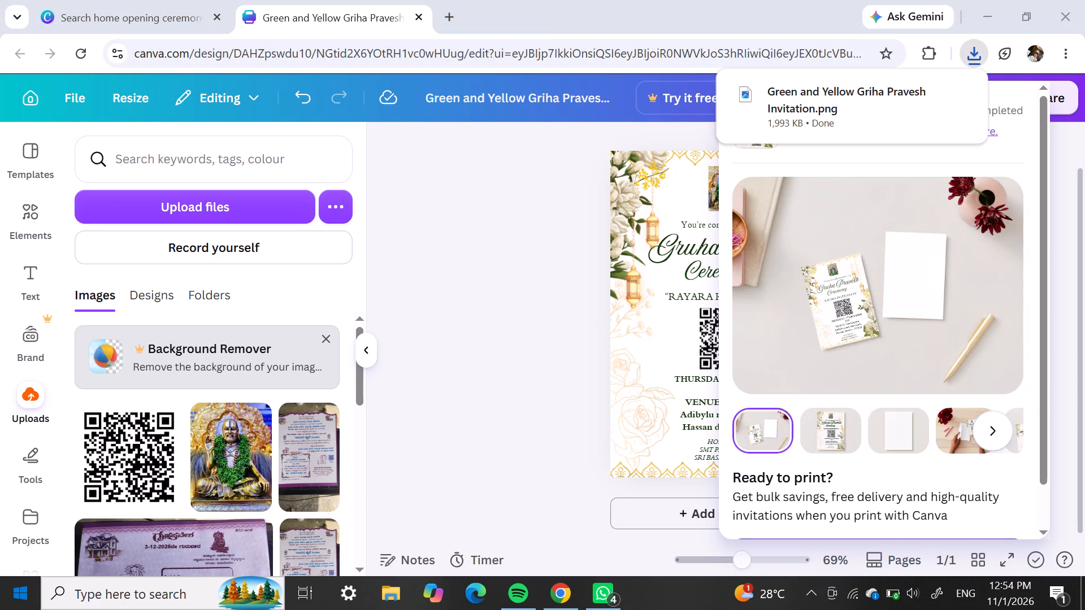
{"action": "left_click", "coordinate": [12, 568]}
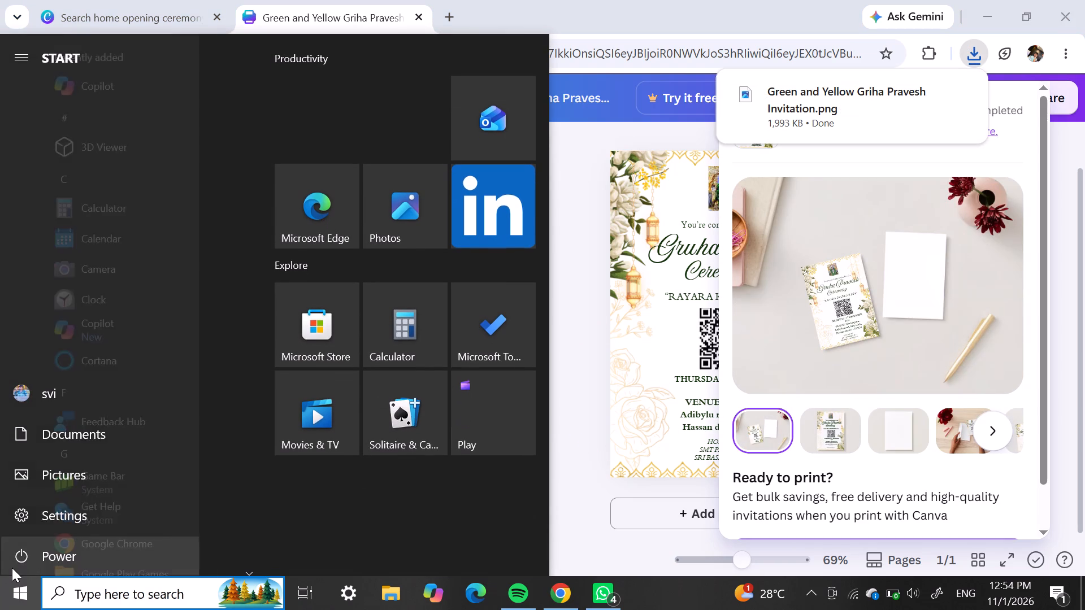
{"action": "left_click", "coordinate": [48, 486]}
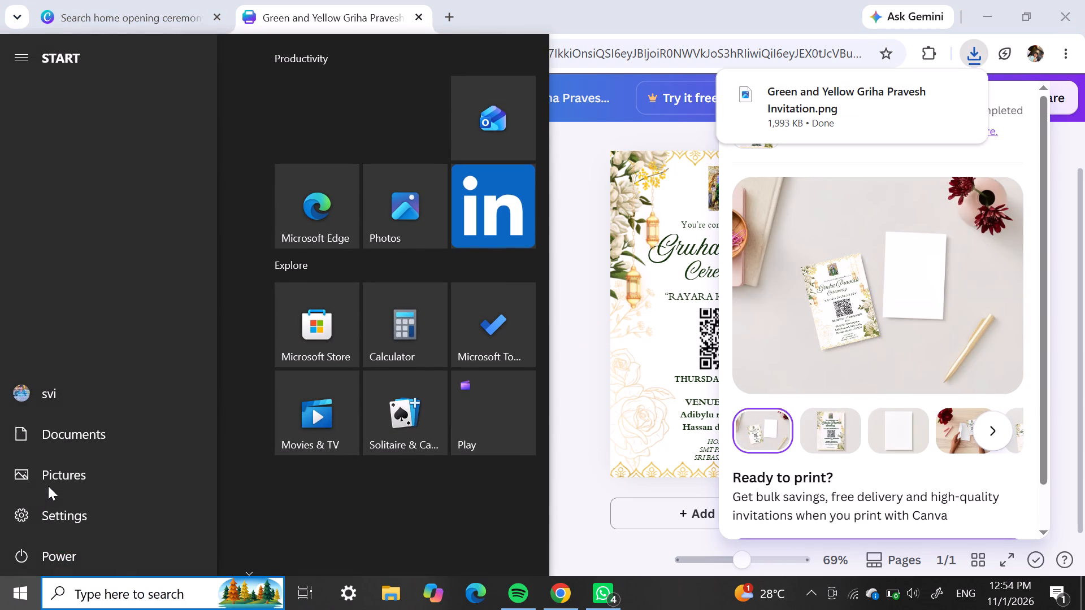